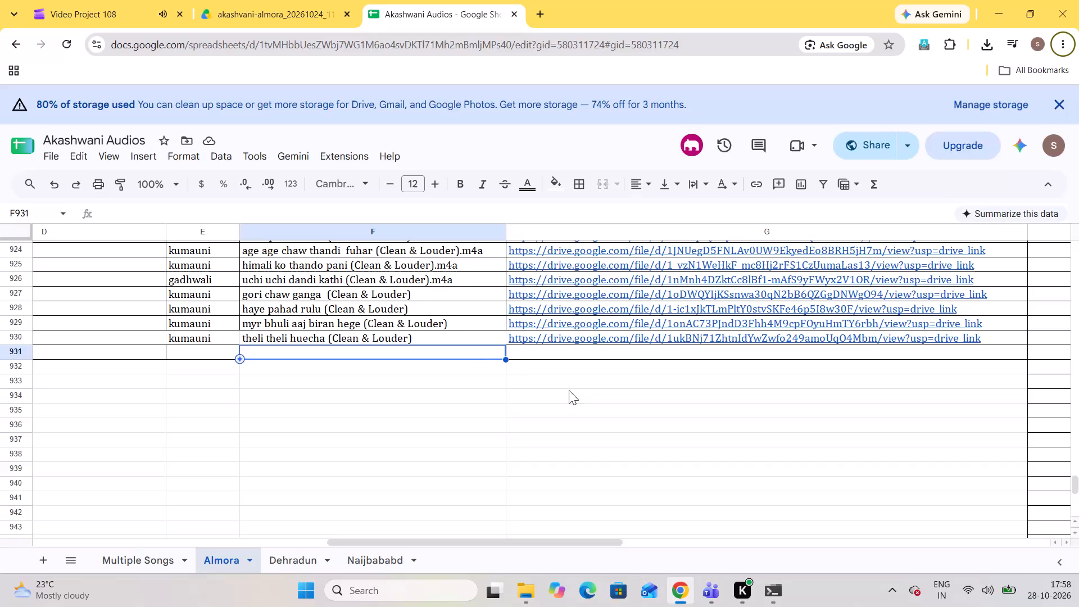
Paste the copied file name of the gadhwali song "rangili bhana" into cell F931 of the Almora sheet.
click(477, 352)
key(ctrl+v)
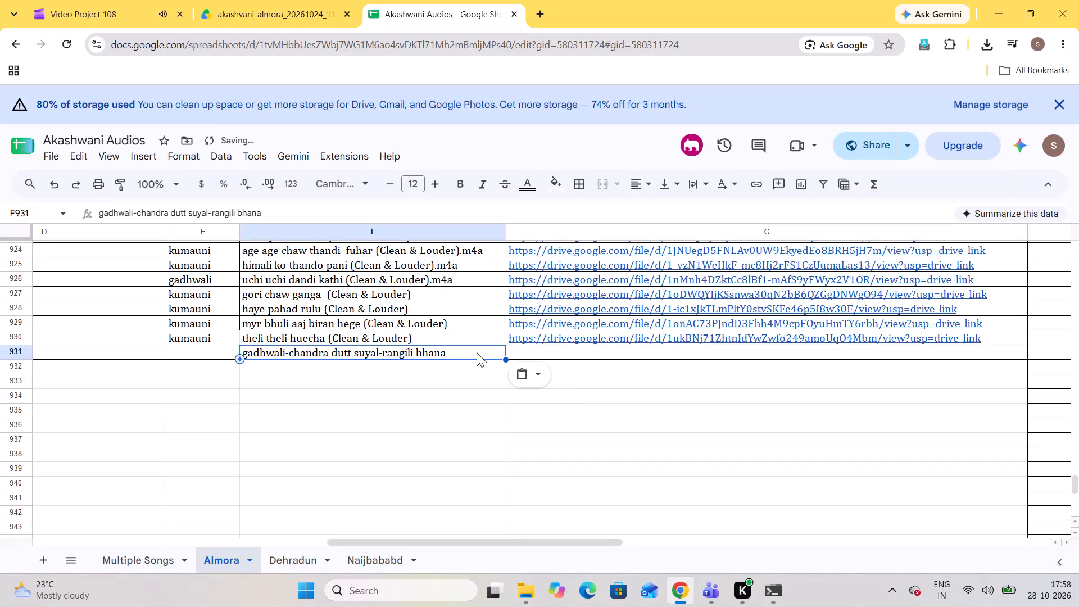
Copy the "bhal cha ji re" audio file's name without its extension from File Explorer into cell F932 of the sheet.
click(393, 372)
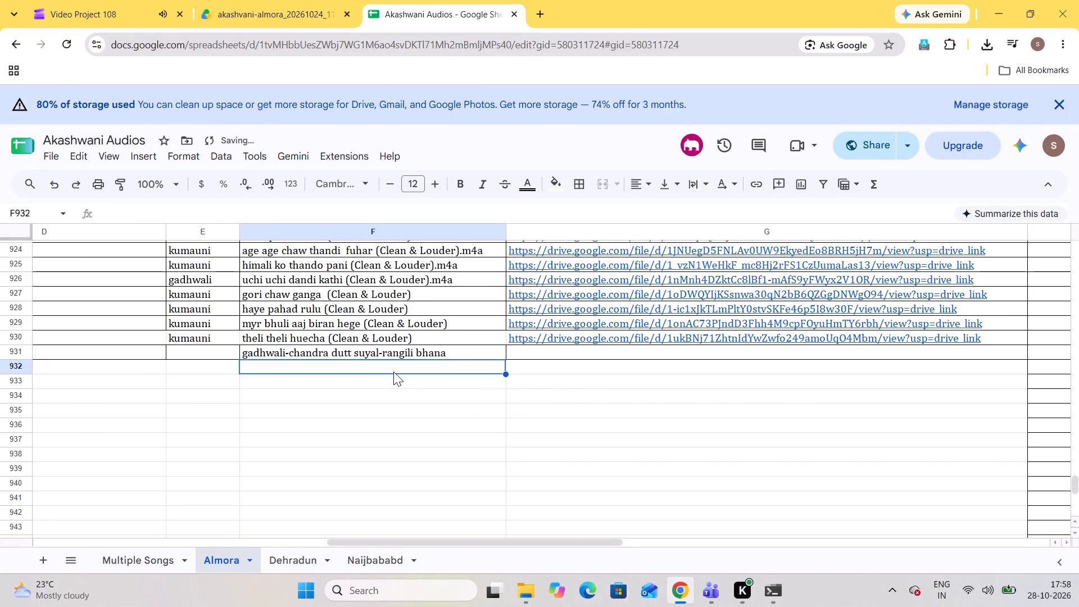
key(alt+Tab)
click(359, 160)
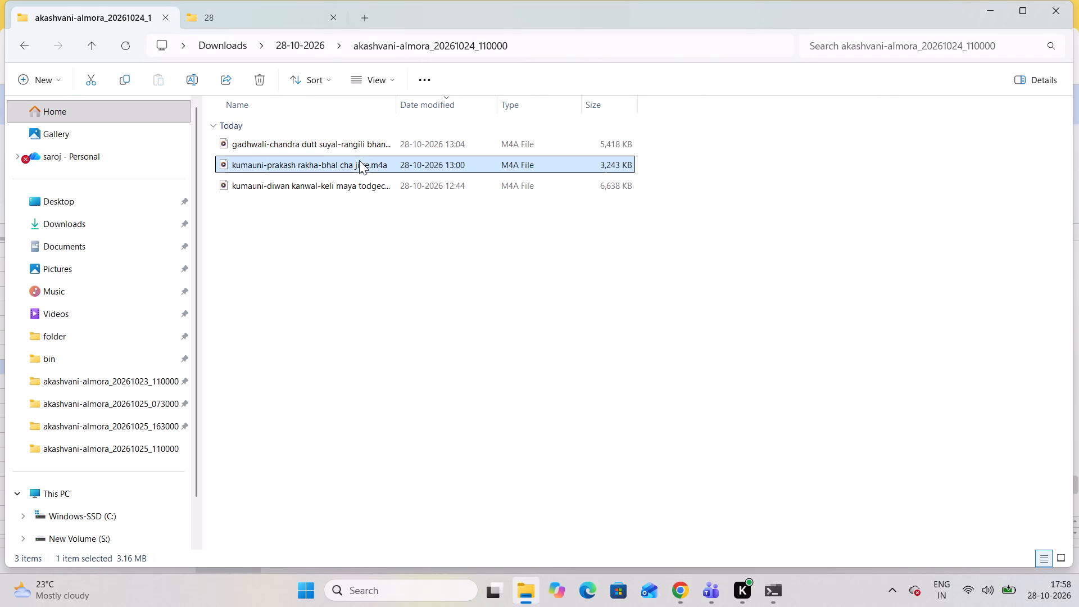
click(359, 160)
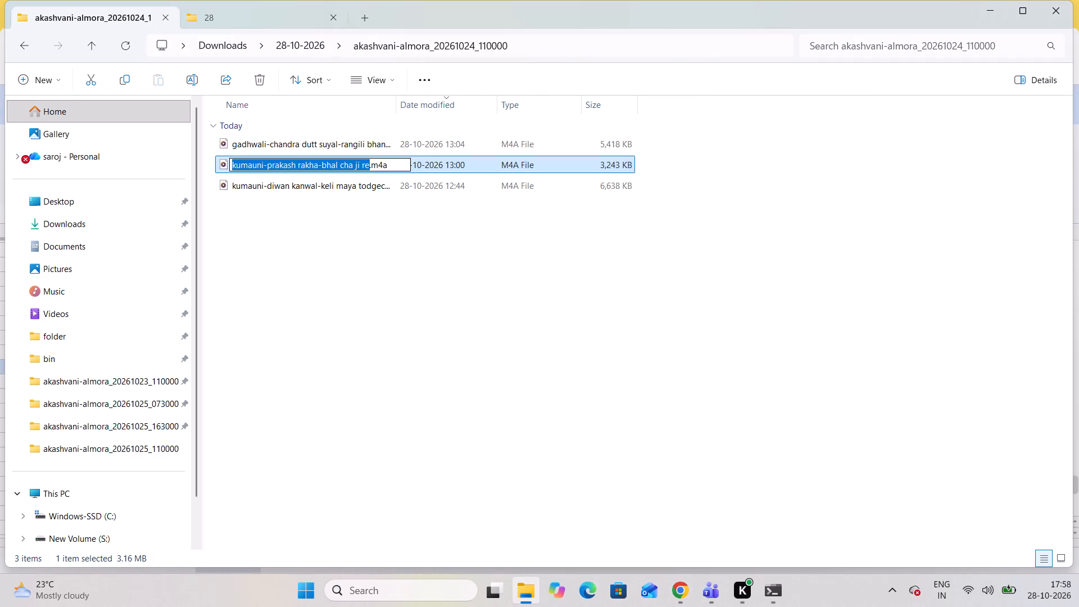
key(ctrl+c)
key(alt+Tab)
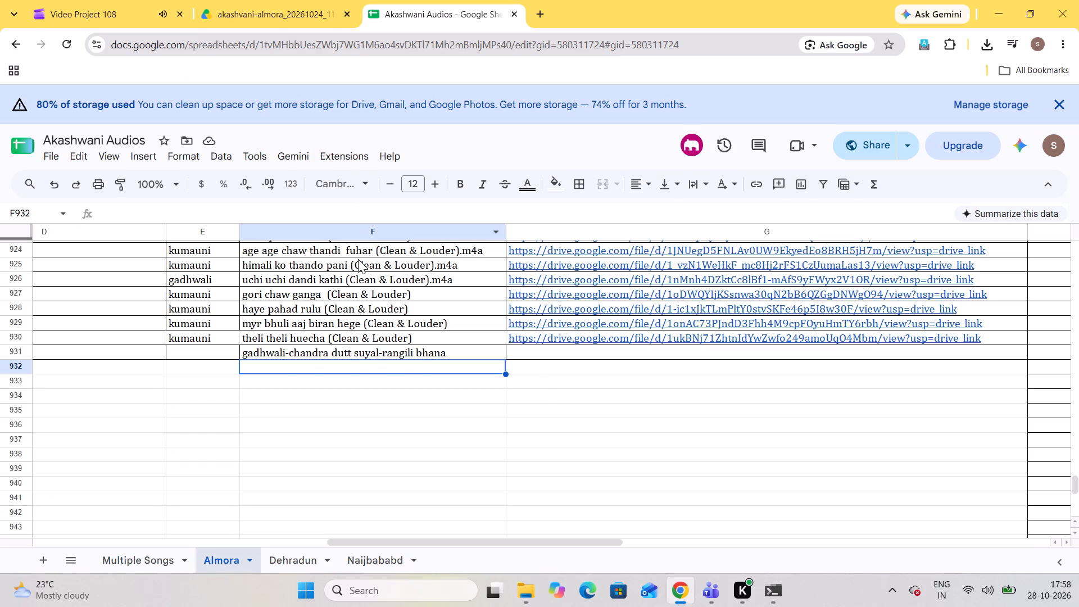
key(ctrl+v)
Copy the "keli maya todgeche" audio file's name without its extension from File Explorer into cell F933 of the sheet.
key(alt+Tab)
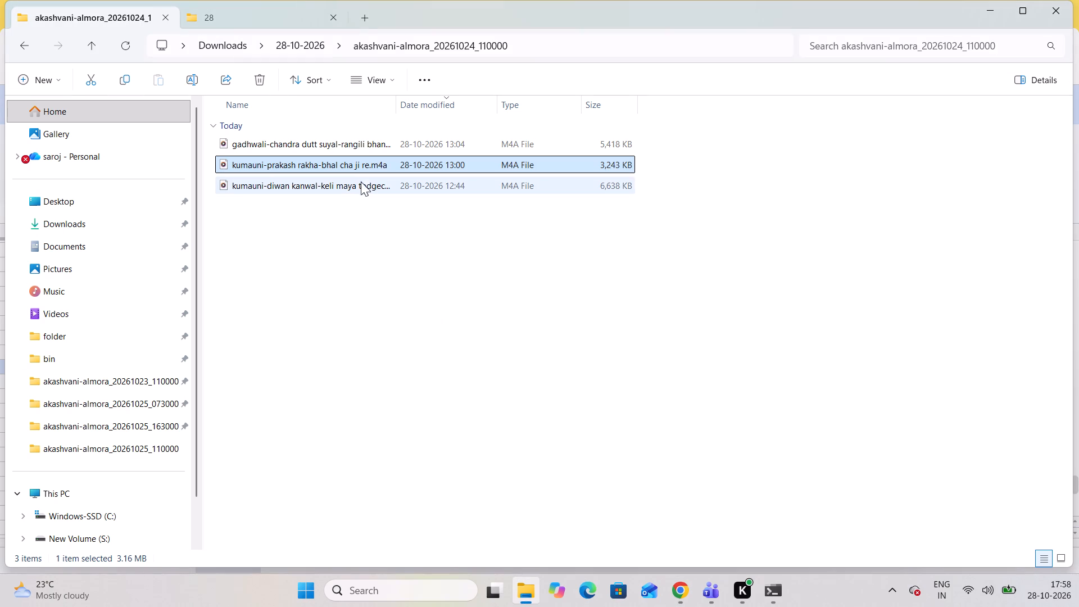
click(351, 185)
click(351, 185)
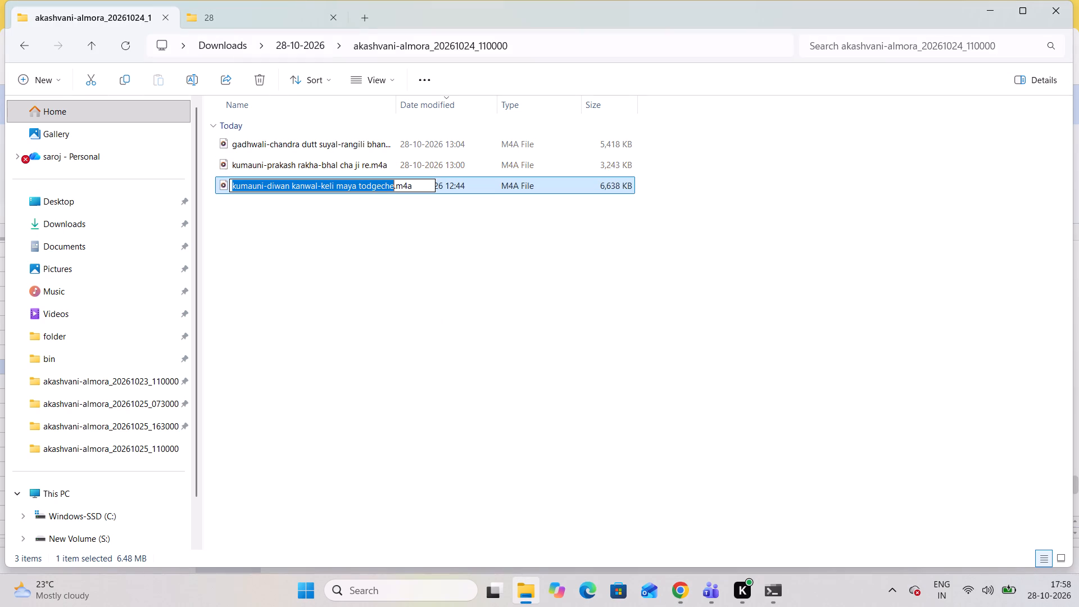
key(ctrl+c)
key(alt+Tab)
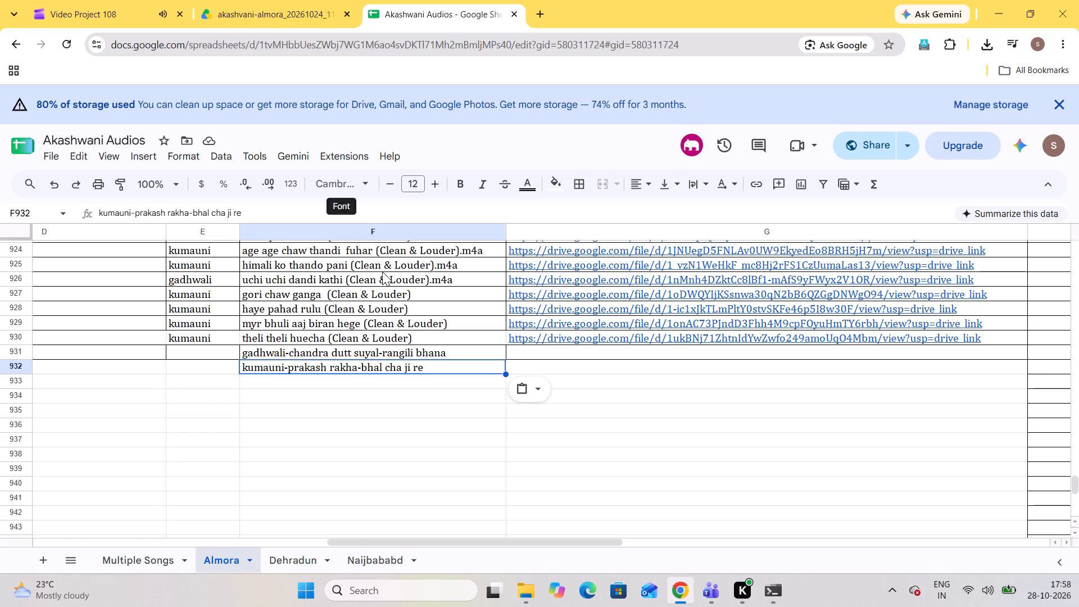
click(364, 382)
key(ctrl+v)
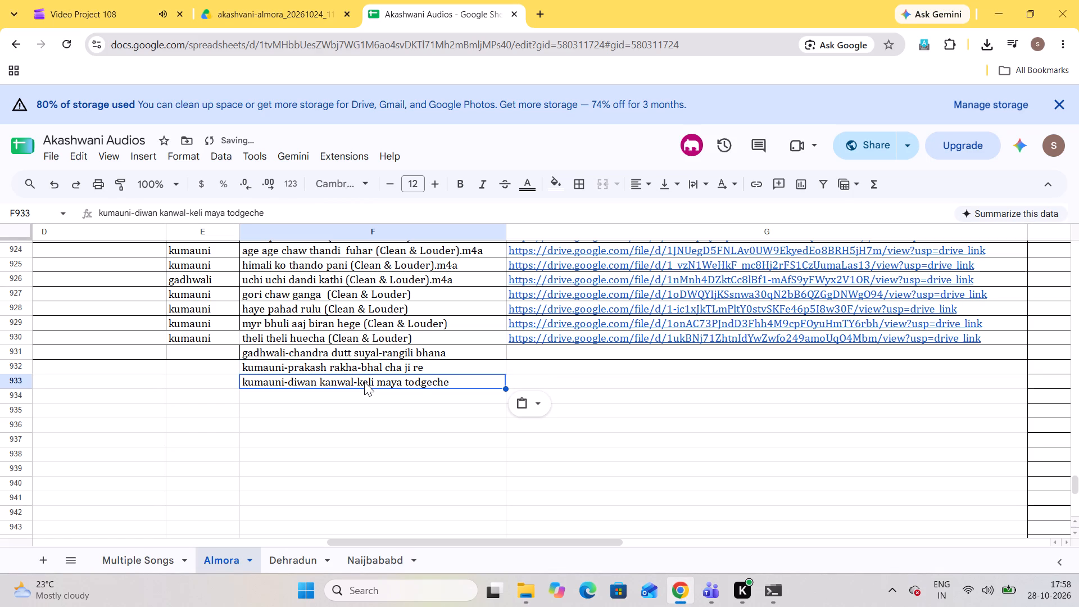
Fill in the languages in column E: gadhwali for row 931 and kumauni for rows 932 and 933.
scroll(364, 382, right, 1)
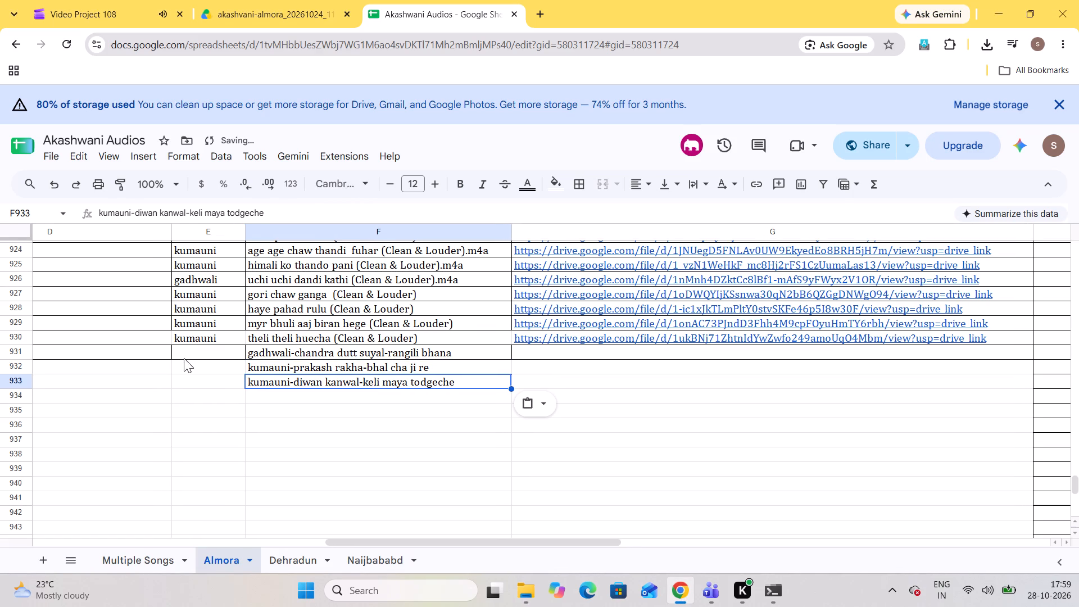
click(184, 358)
text(gadhwali)
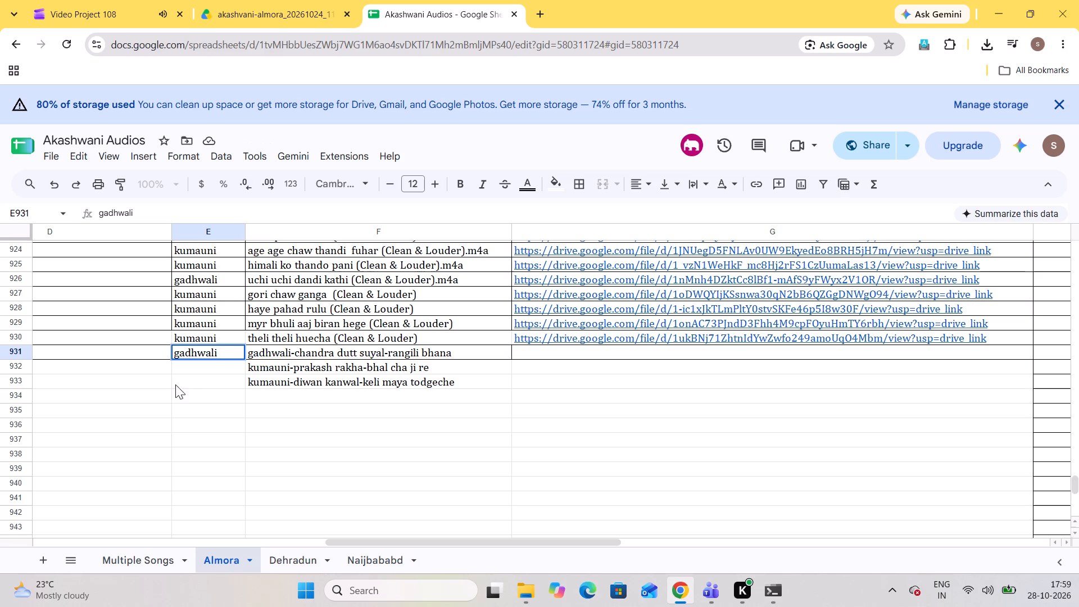
click(195, 368)
text(kumauni)
click(188, 386)
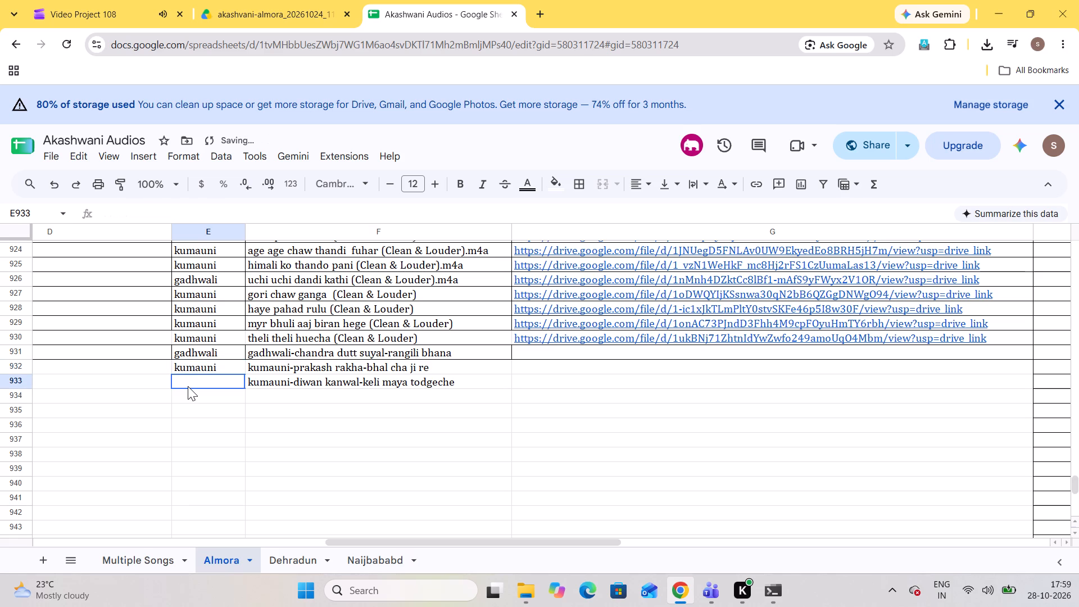
text(kumauni)
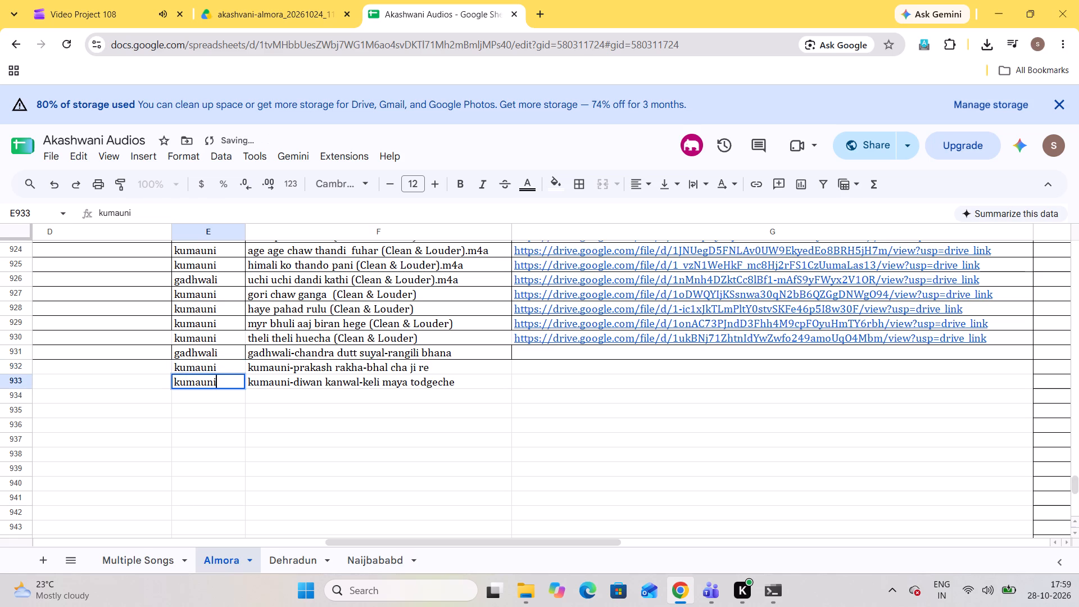
Cut the artist name out of the file name in F931 and paste it into D931.
scroll(188, 386, right, 1)
scroll(242, 373, right, 1)
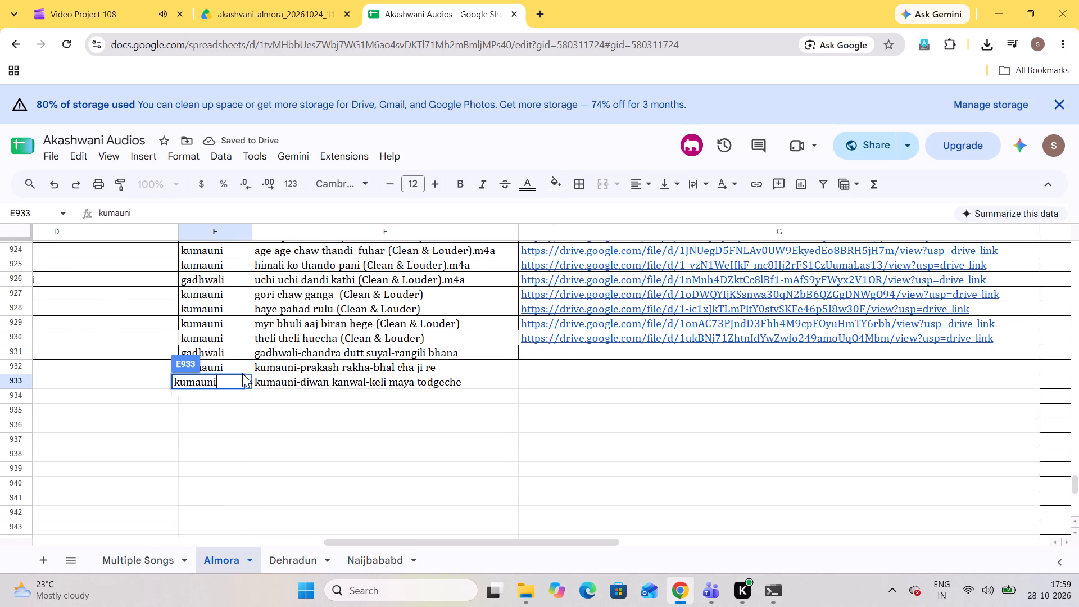
scroll(242, 373, right, 6)
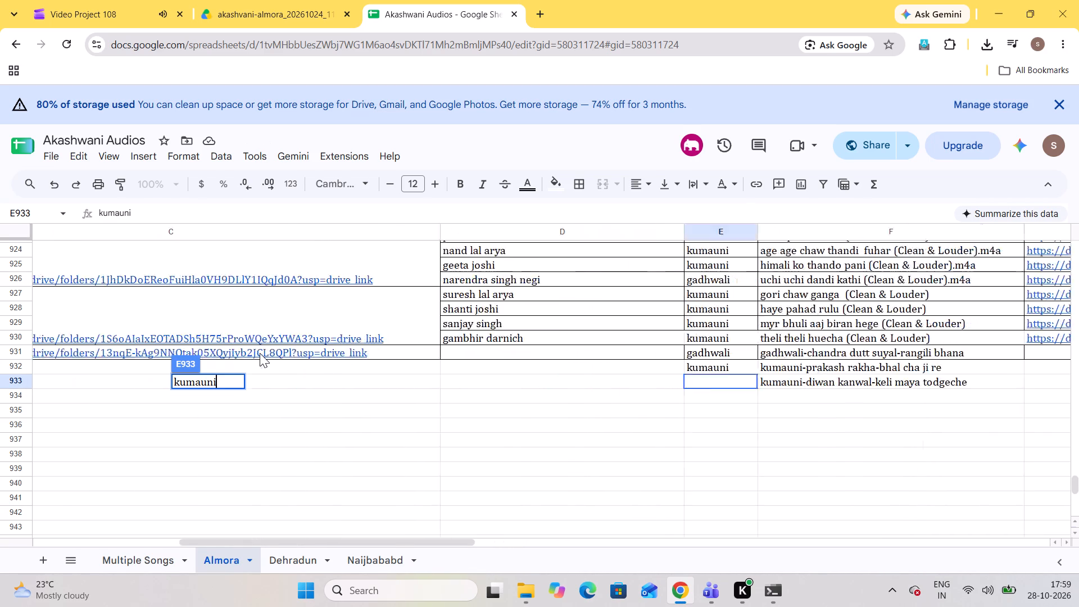
scroll(260, 353, right, 2)
key(alt+Tab)
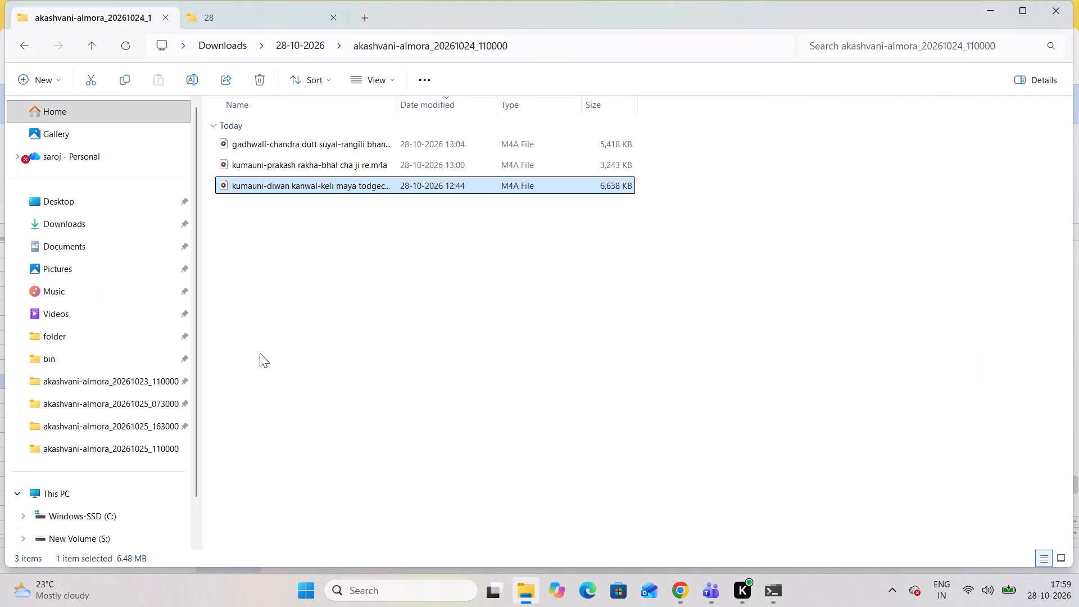
key(alt+Tab)
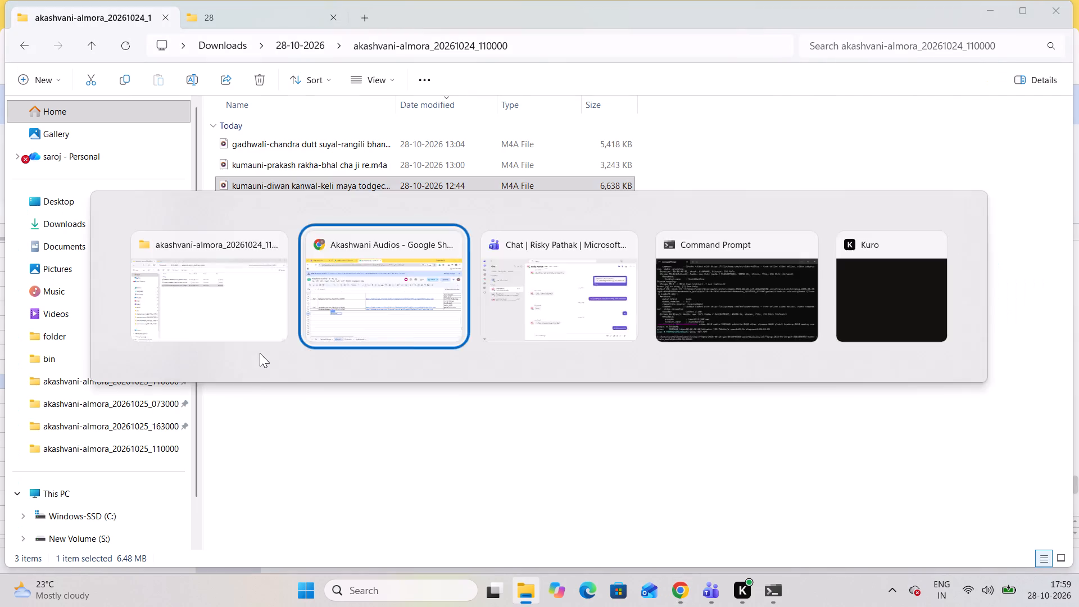
scroll(622, 345, left, 6)
scroll(622, 345, right, 1)
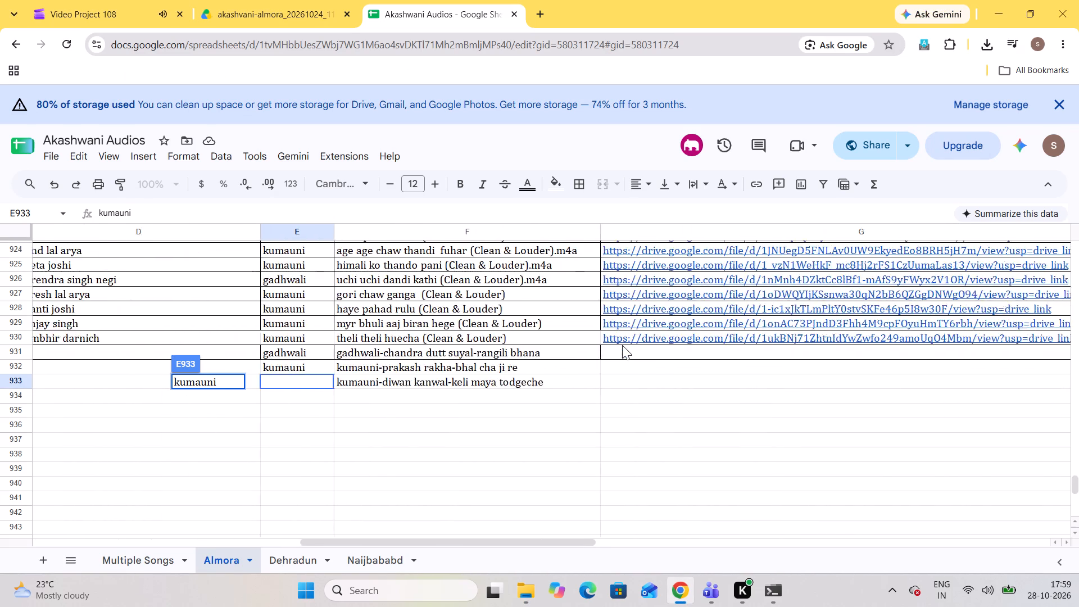
scroll(622, 345, right, 1)
click(529, 379)
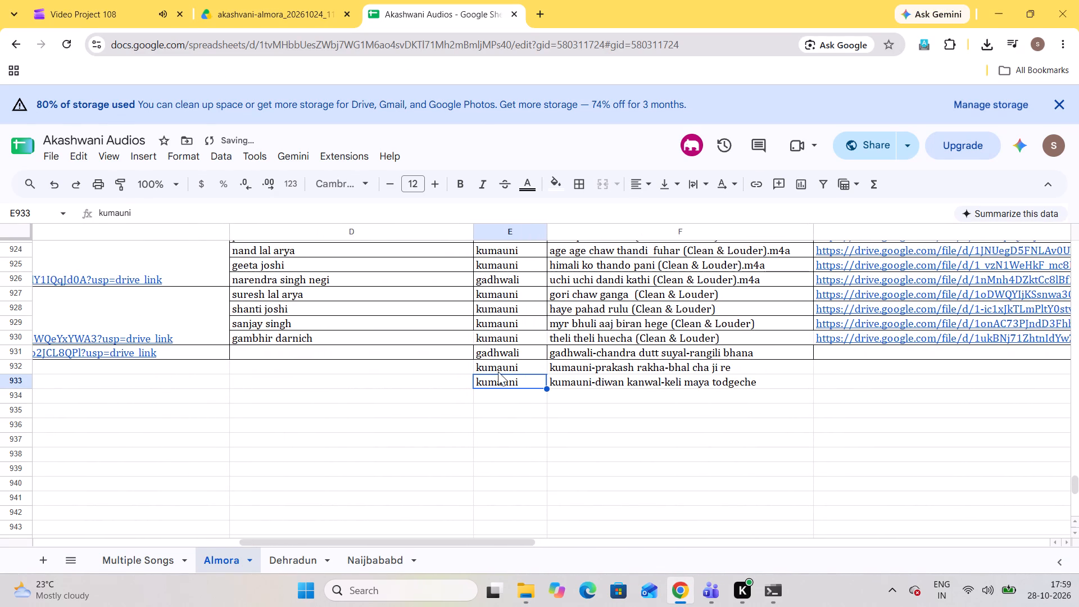
double_click(628, 352)
drag(597, 354, 685, 356)
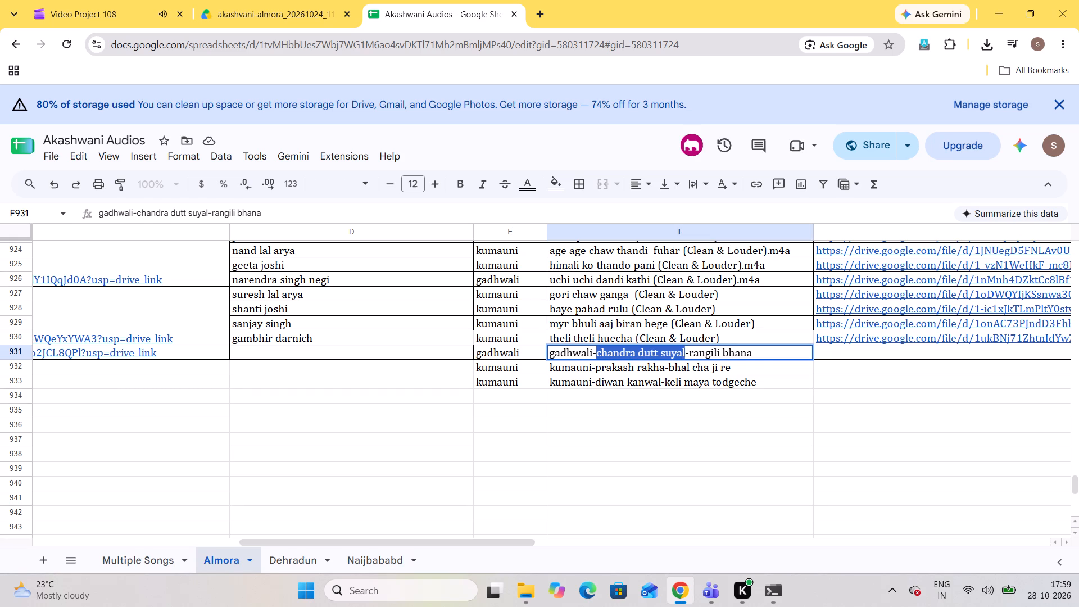
key(ctrl+x)
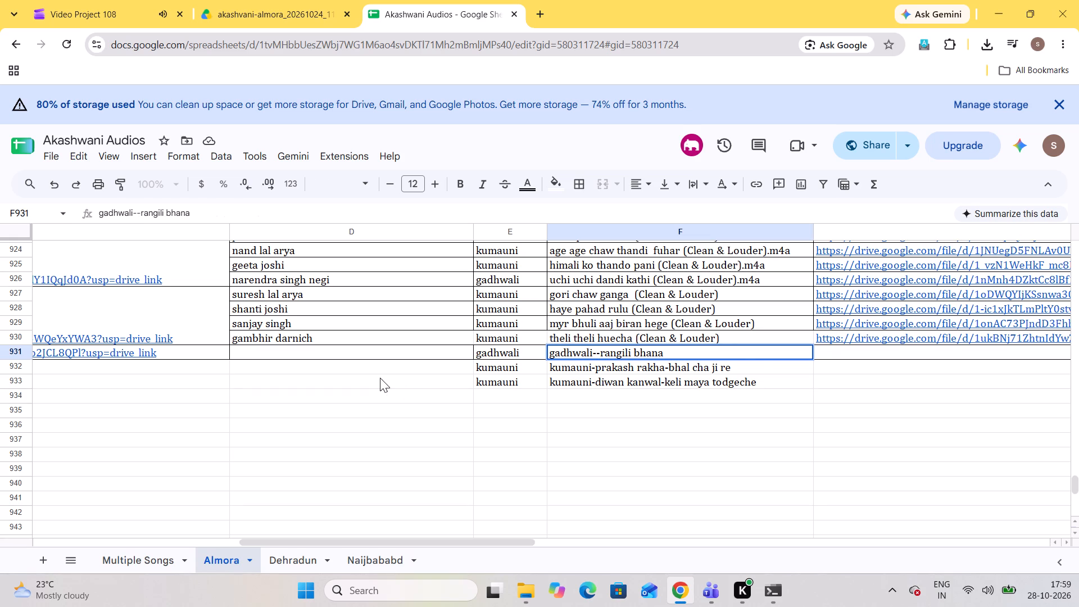
click(383, 354)
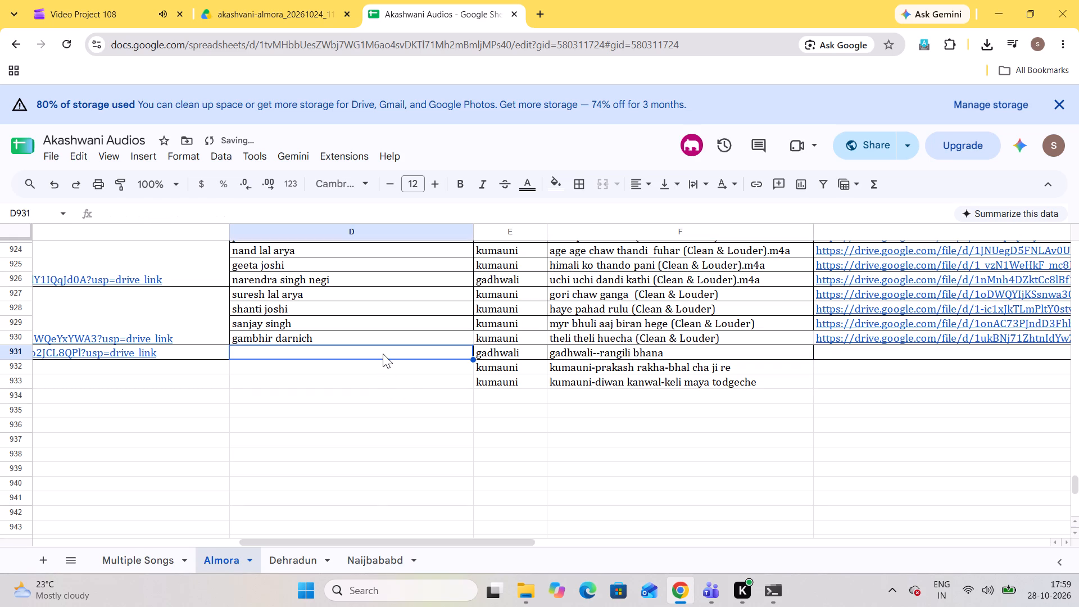
key(ctrl+v)
Copy the artist name from the file name in F932 into D932.
double_click(595, 371)
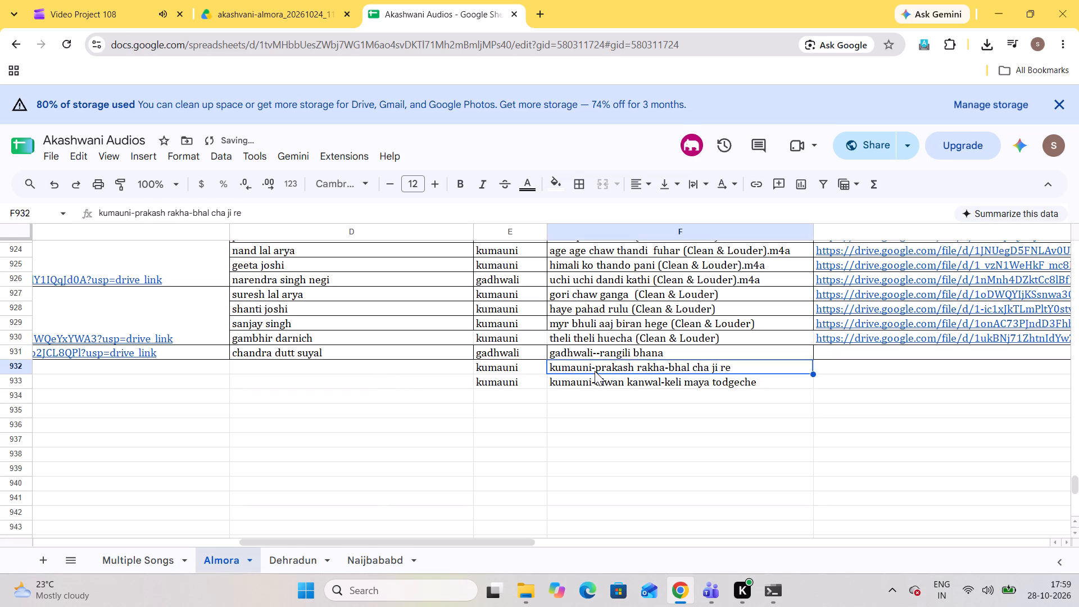
drag(595, 371, 667, 366)
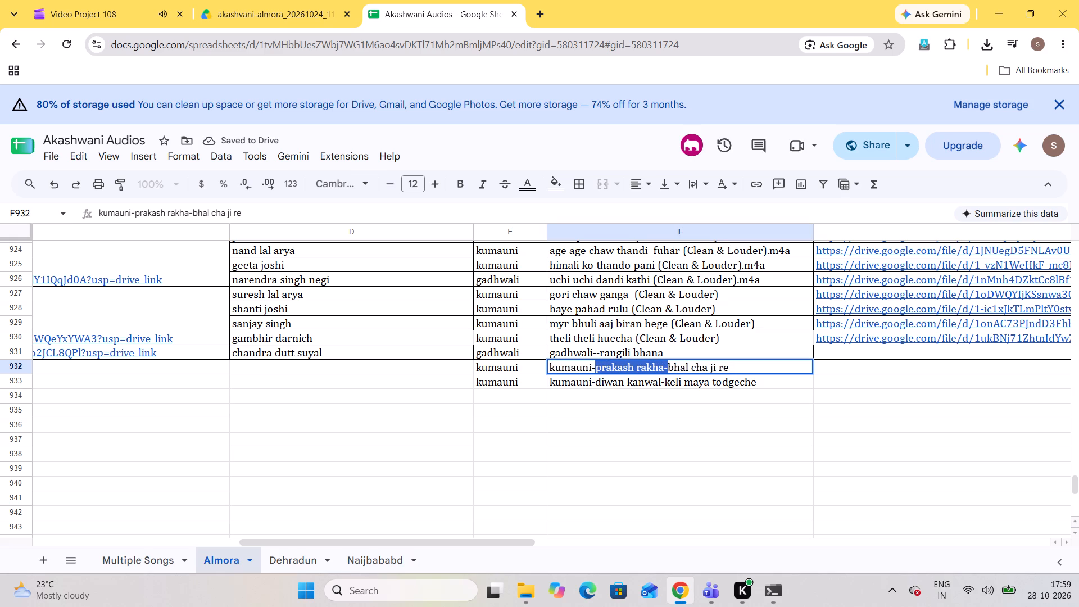
drag(667, 366, 662, 366)
key(ctrl+c)
click(411, 372)
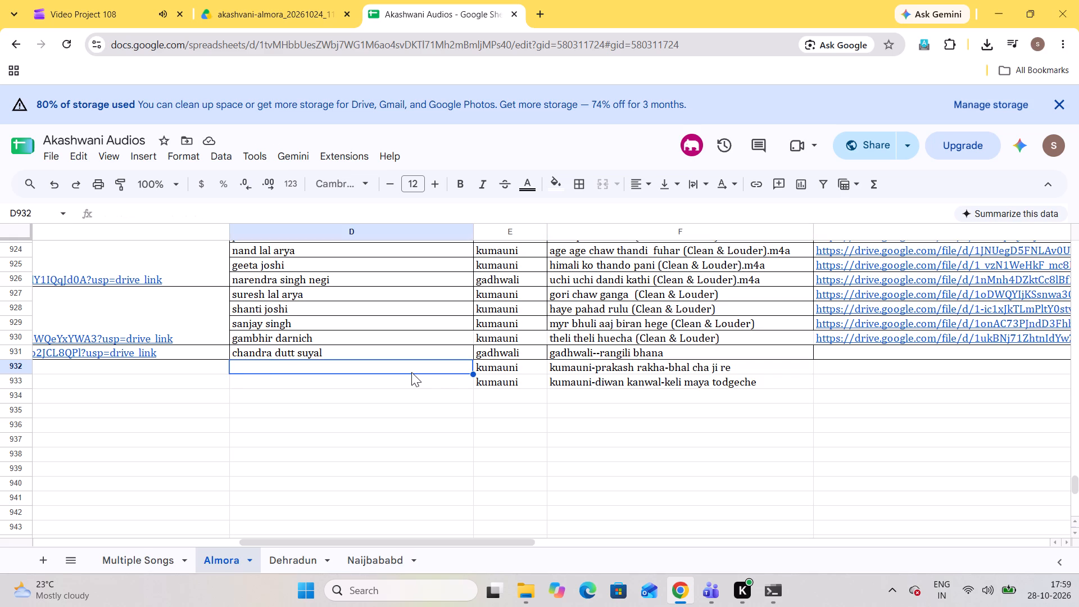
key(ctrl+v)
Cut the artist name from F933 into D933 and complete it with its final letter l.
double_click(579, 378)
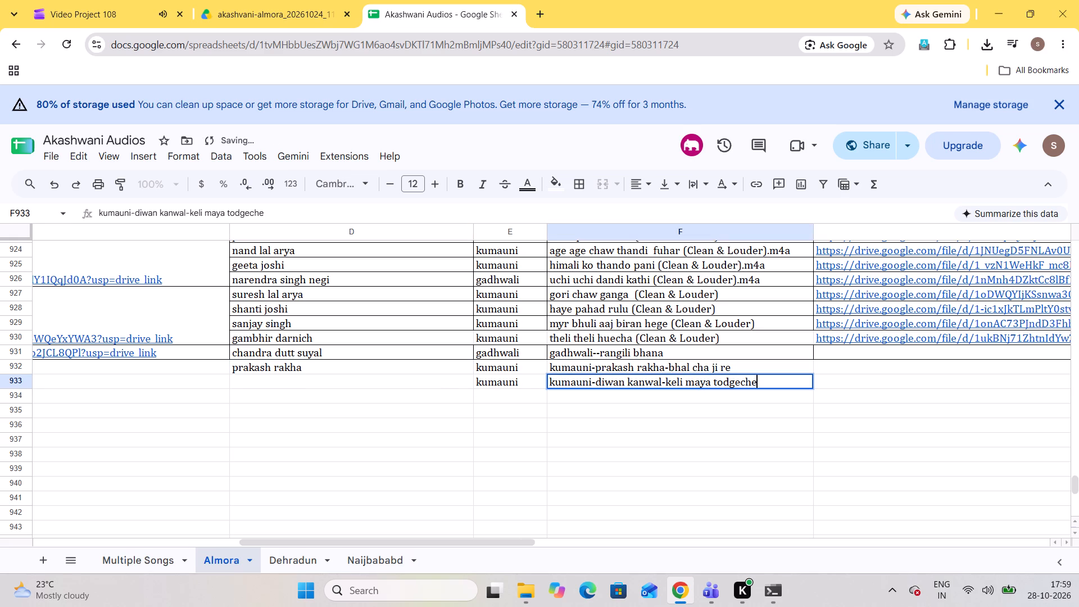
drag(595, 380, 660, 384)
drag(660, 384, 381, 381)
key(ctrl+x)
click(381, 381)
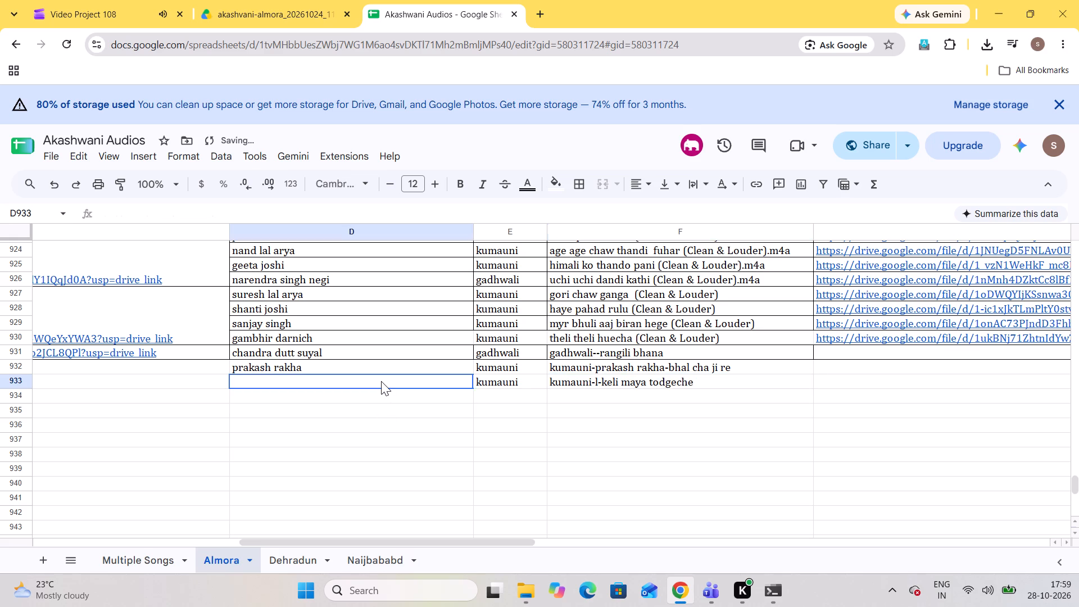
key(ctrl+v)
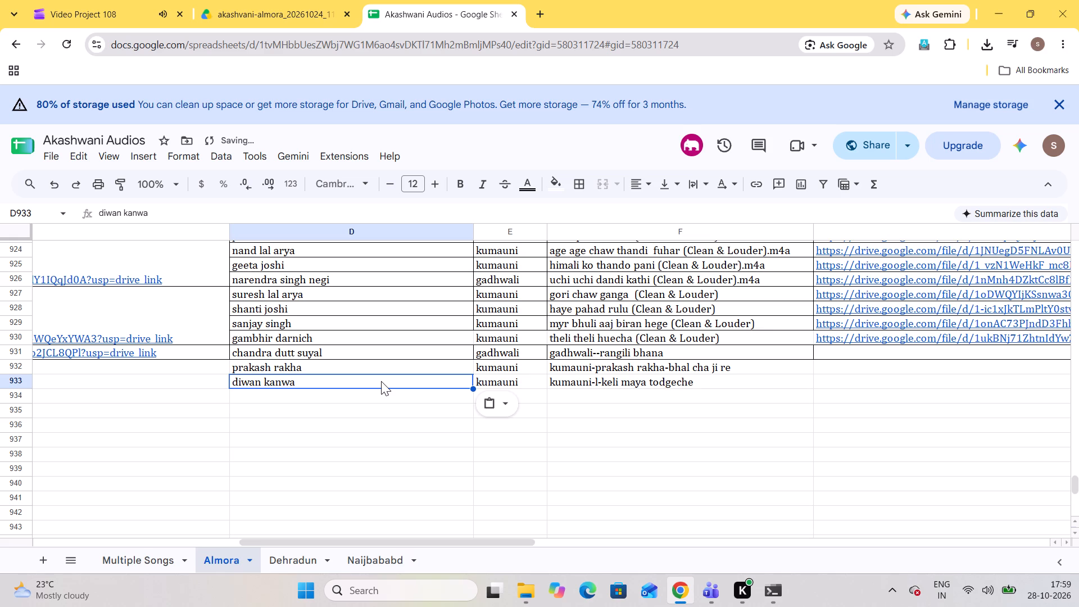
triple_click(350, 381)
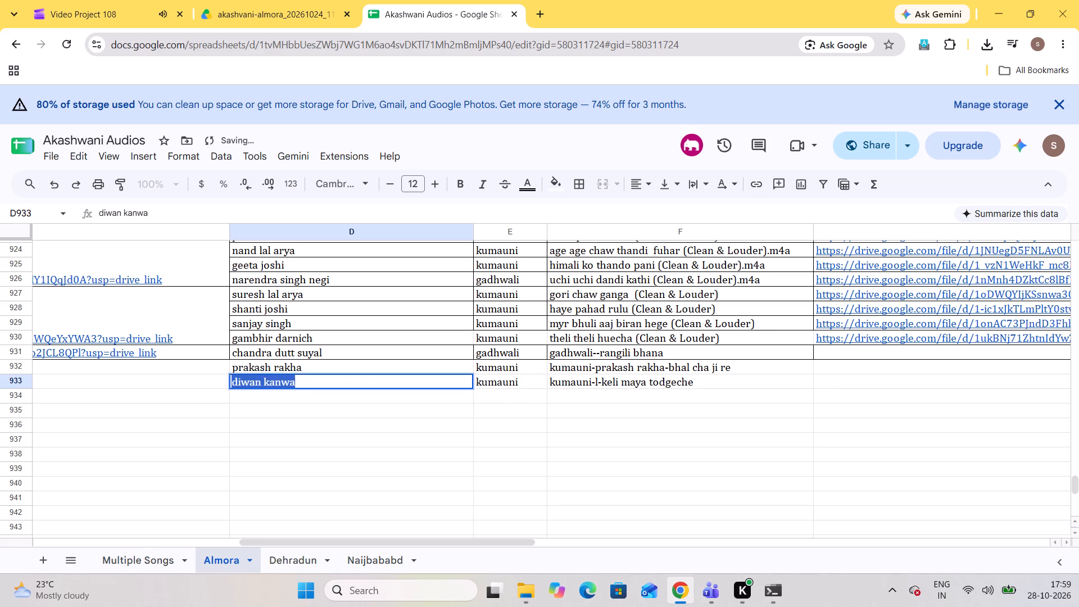
click(350, 381)
key(l)
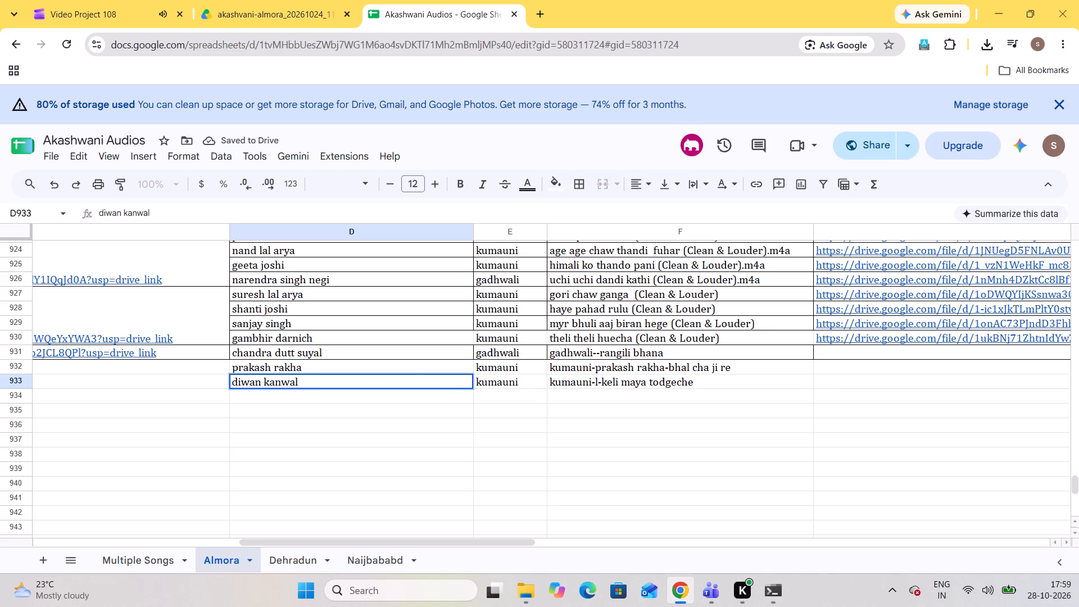
Remove the leftover language prefix and stray characters in F933, leaving the title "keli maya todgeche".
double_click(559, 388)
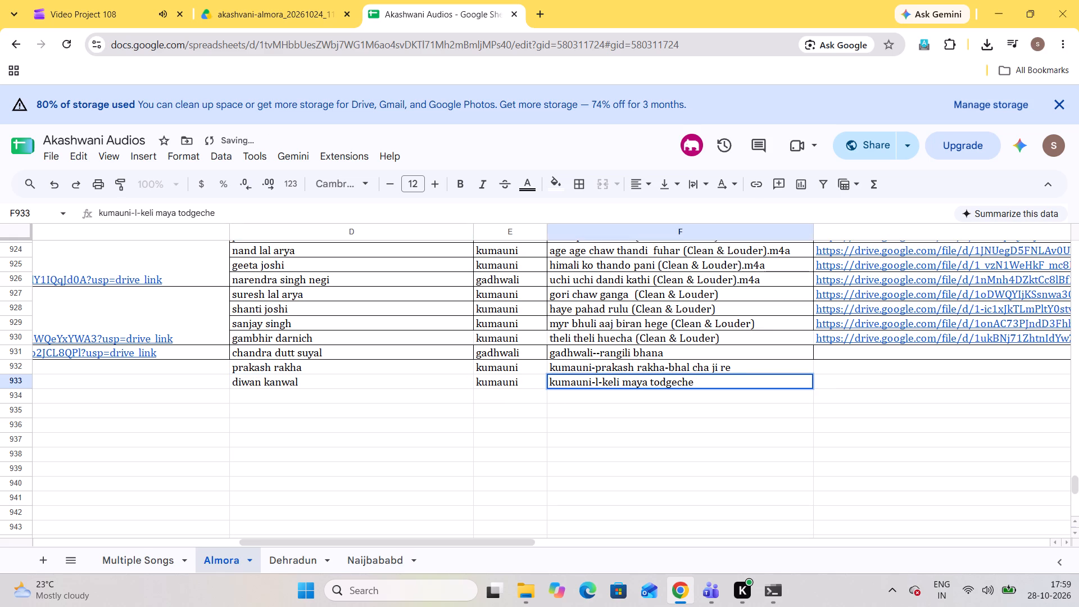
drag(600, 381, 537, 378)
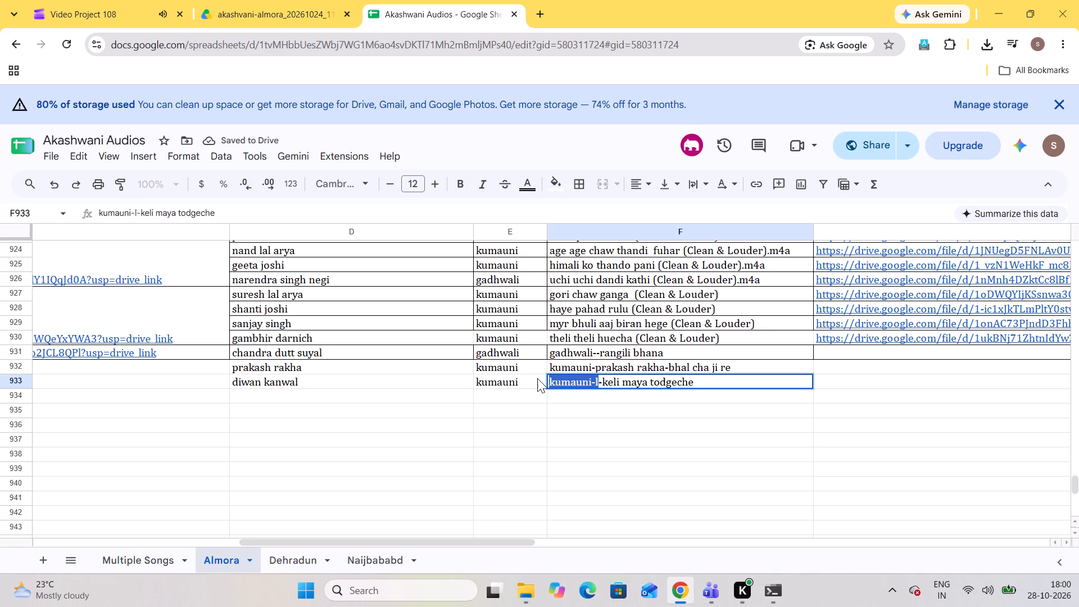
key(BackSpace)
key(Right)
key(BackSpace)
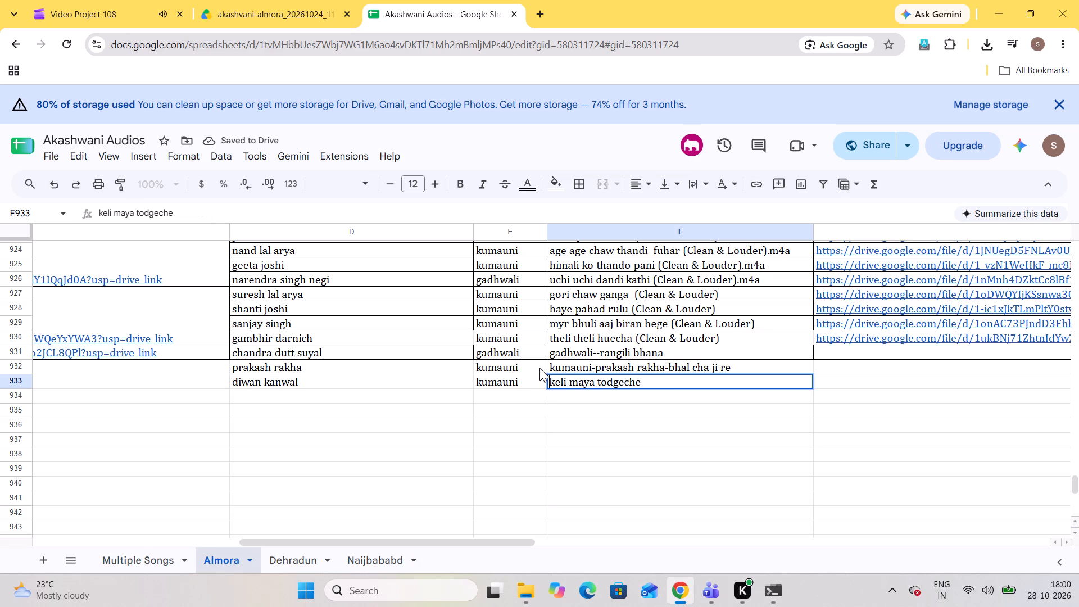
Remove the language and artist prefix from F932, leaving only the title "bhal cha ji re".
double_click(569, 366)
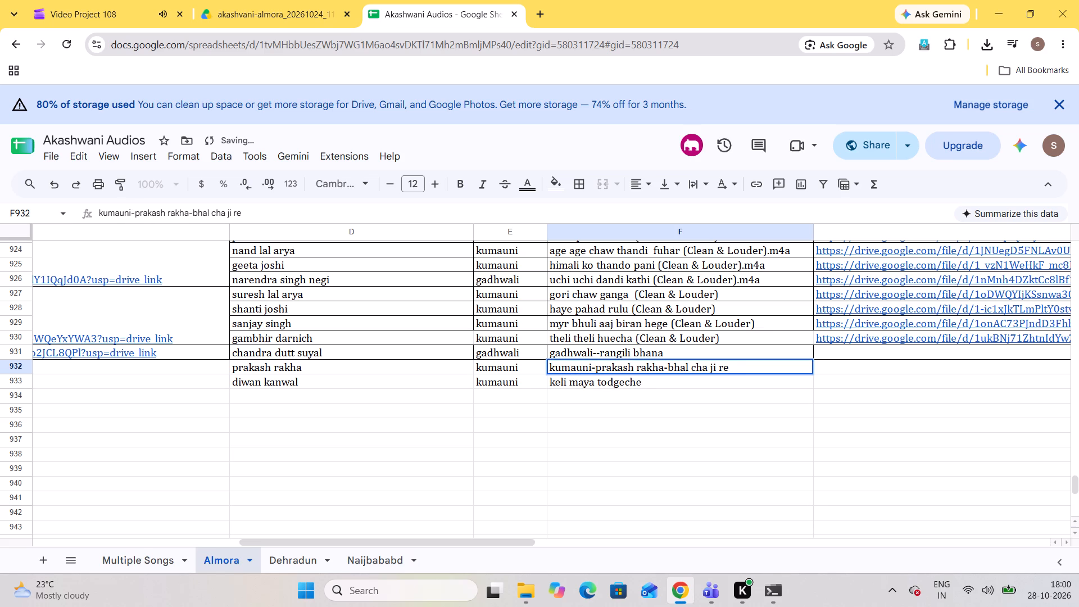
drag(668, 368, 545, 358)
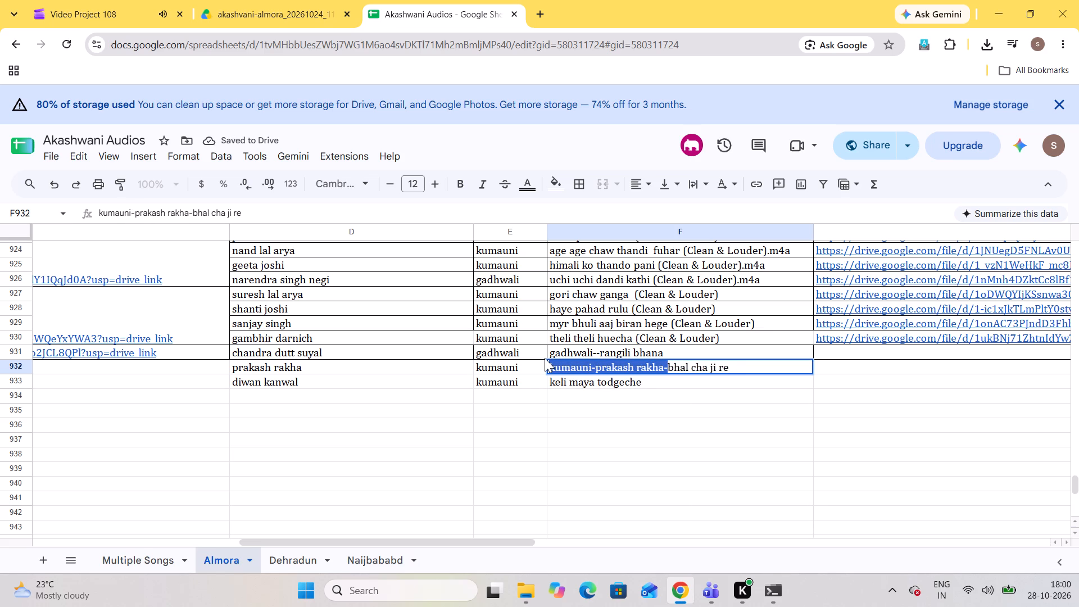
key(BackSpace)
Remove the language prefix and both hyphens from F931, leaving only the title "rangili bhana".
double_click(586, 351)
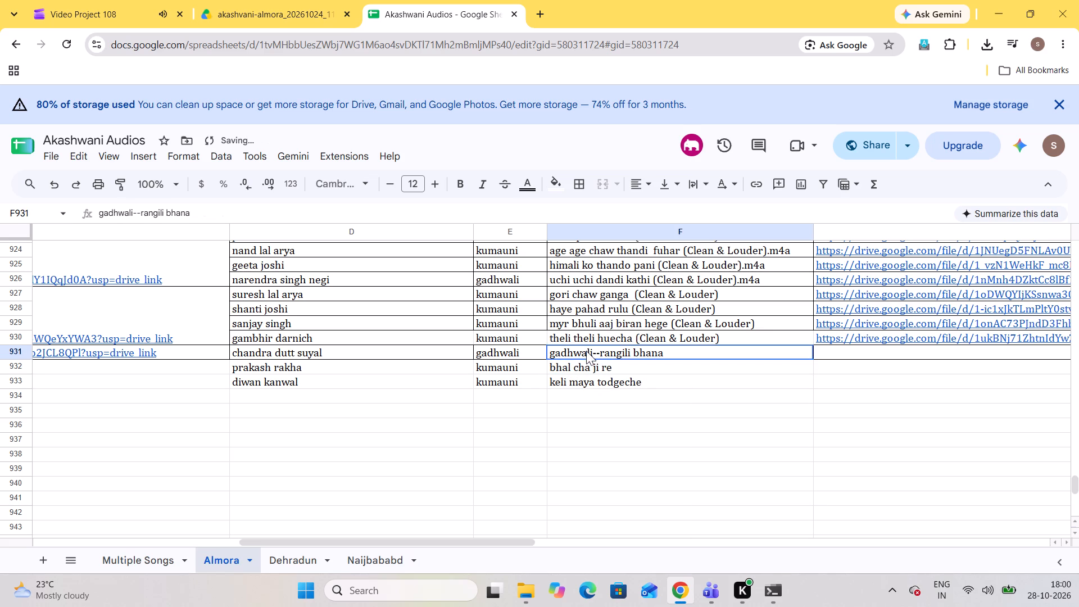
drag(597, 351, 546, 355)
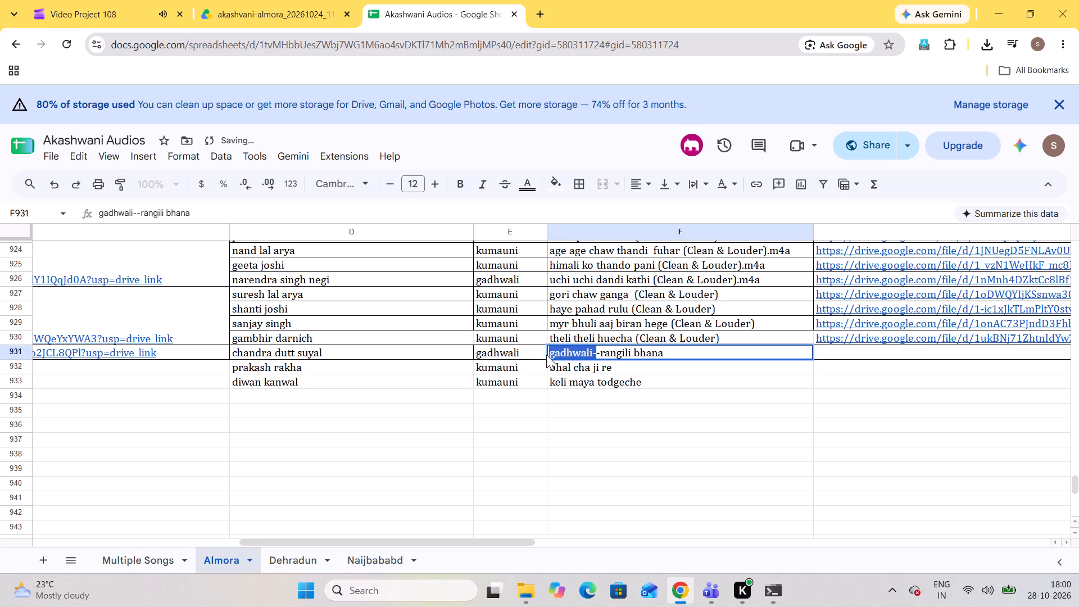
drag(546, 355, 534, 355)
key(BackSpace)
key(Delete)
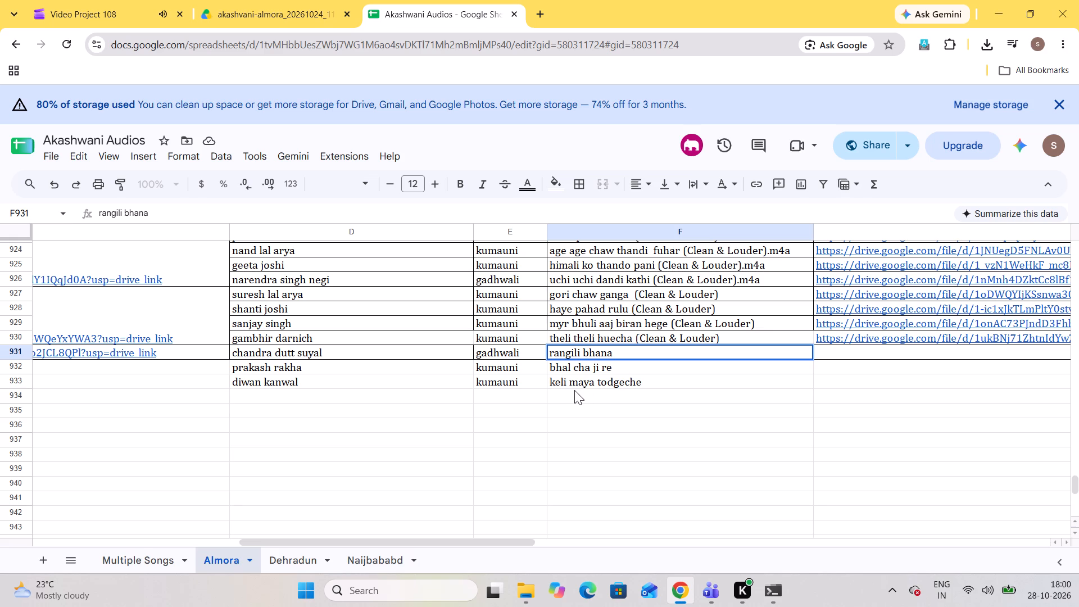
Copy the share link of the "bhal cha ji re" audio file in Drive and paste it into G932 of the Almora sheet.
click(837, 350)
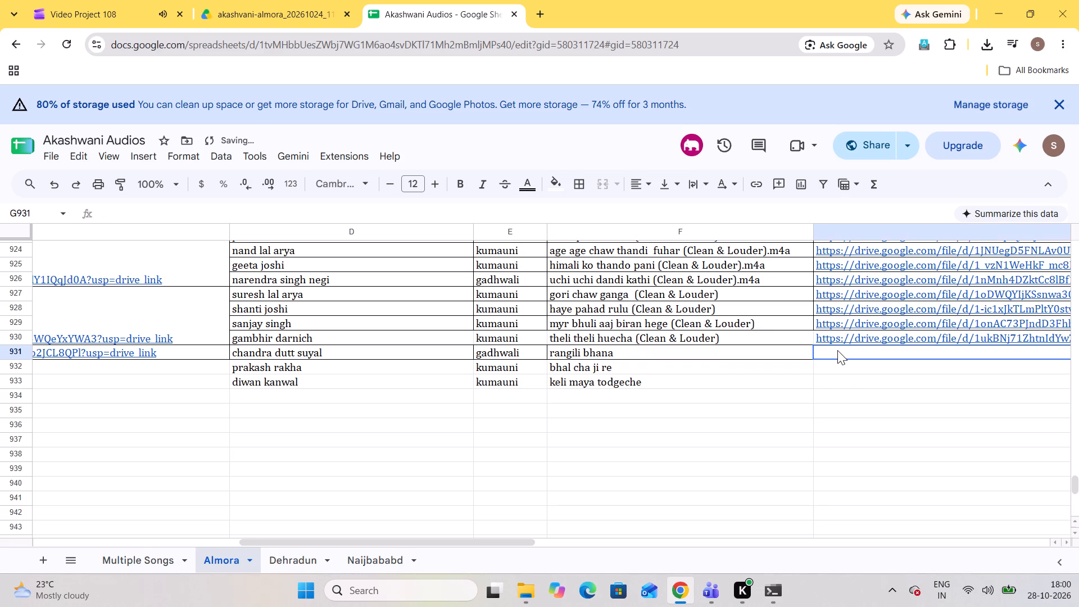
click(311, 15)
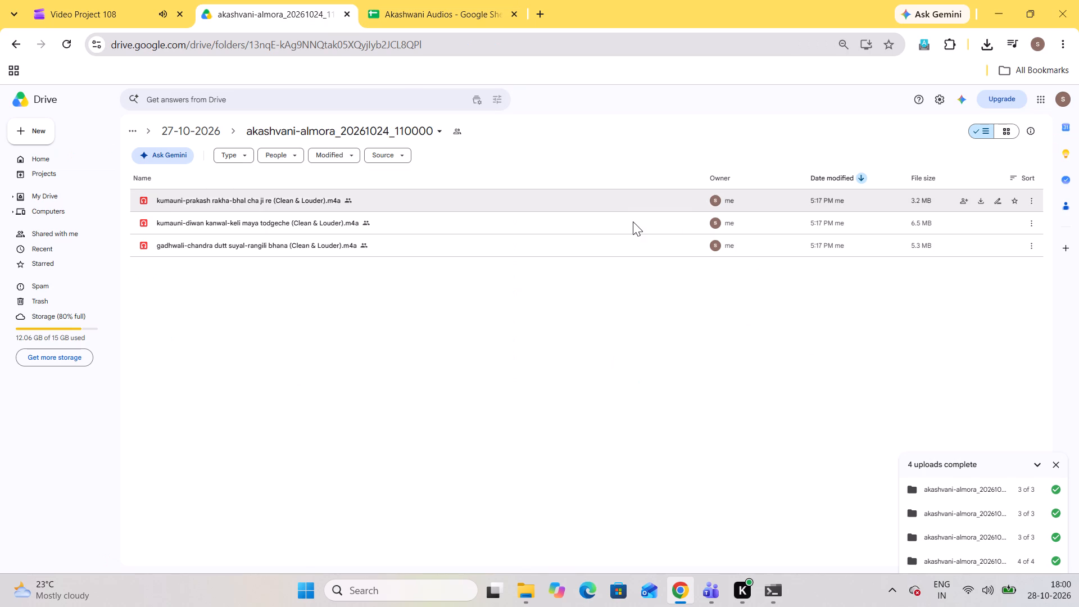
click(1028, 196)
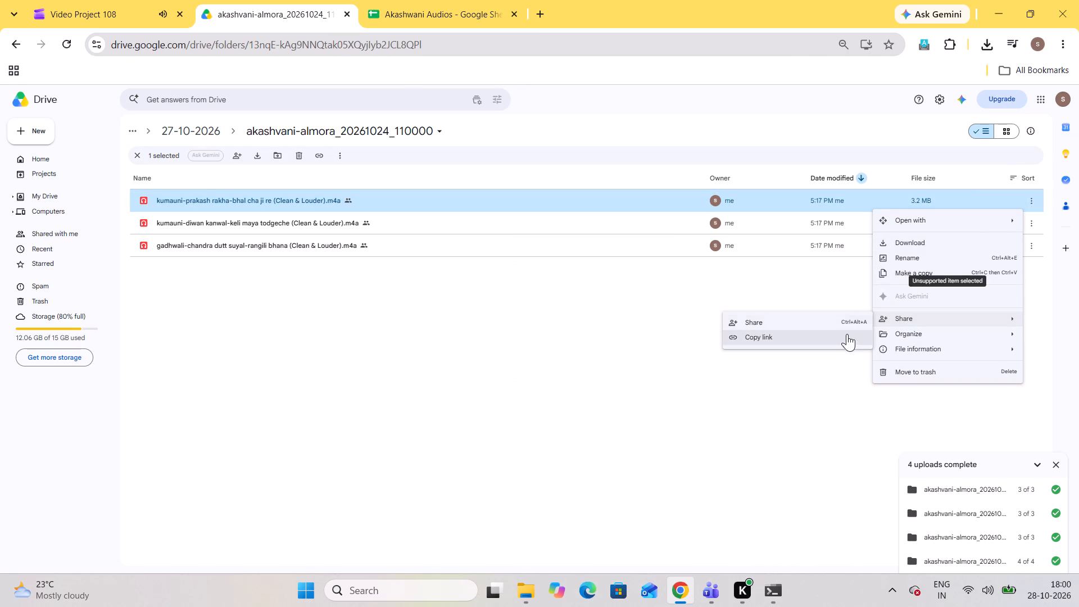
click(842, 339)
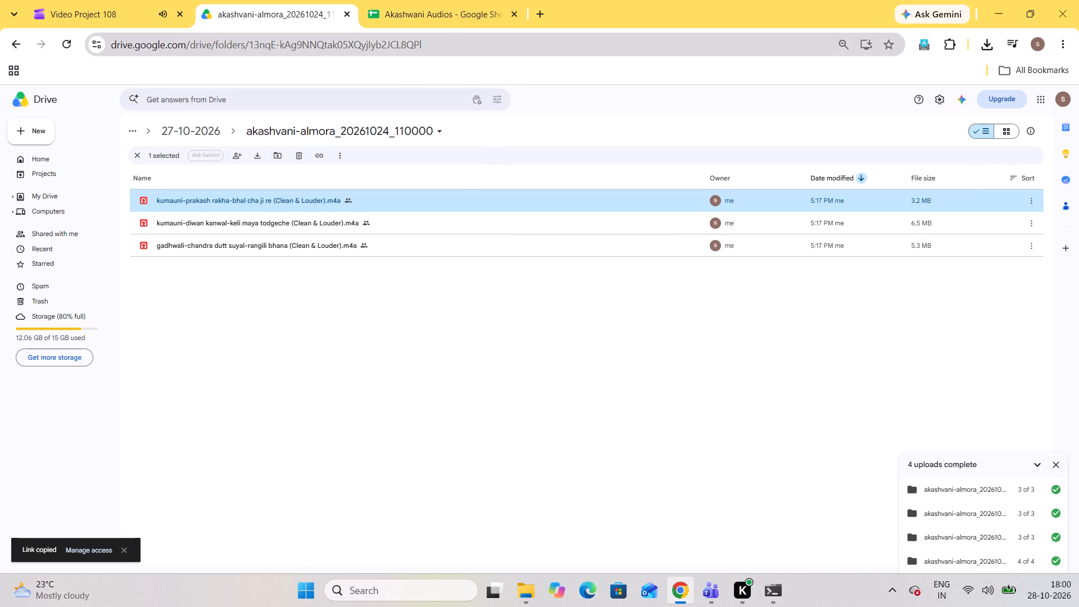
click(446, 9)
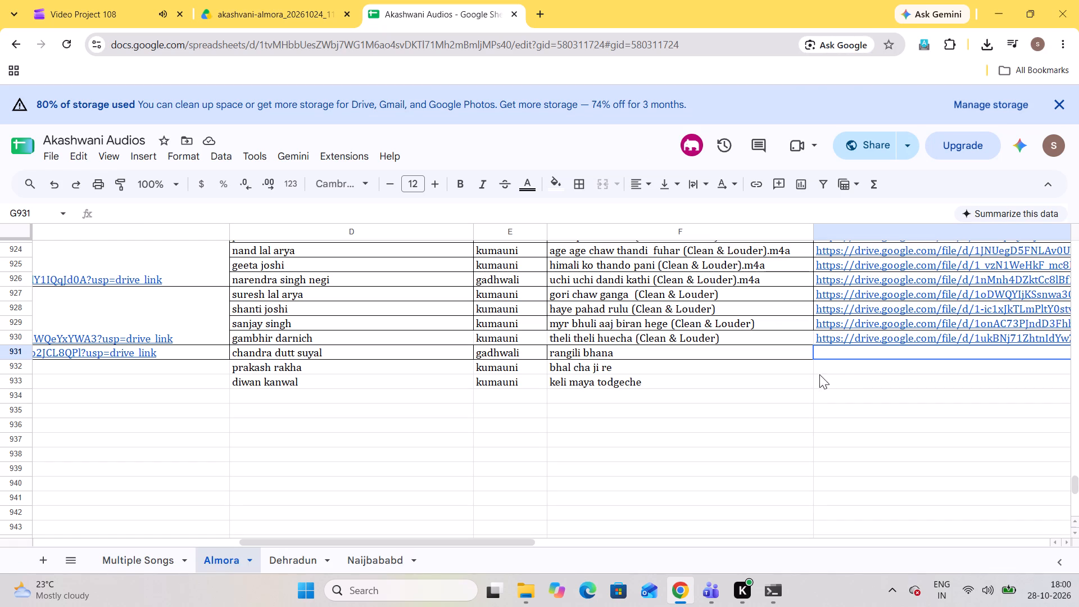
click(838, 373)
key(ctrl+v)
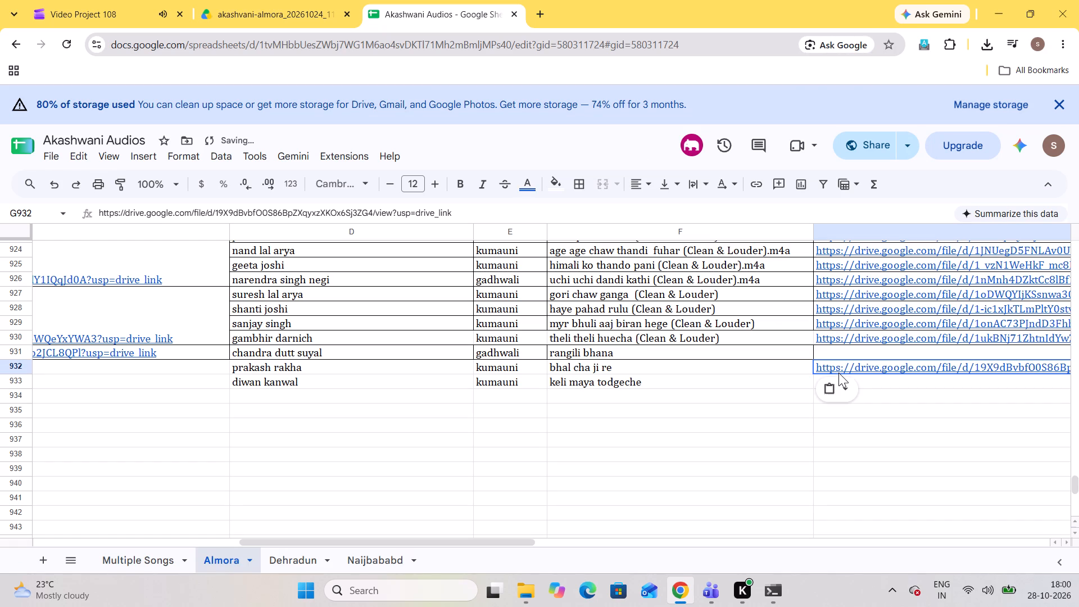
Copy the Drive share link of the "rangili bhana" audio file and paste it into G931 of the Almora sheet.
click(280, 0)
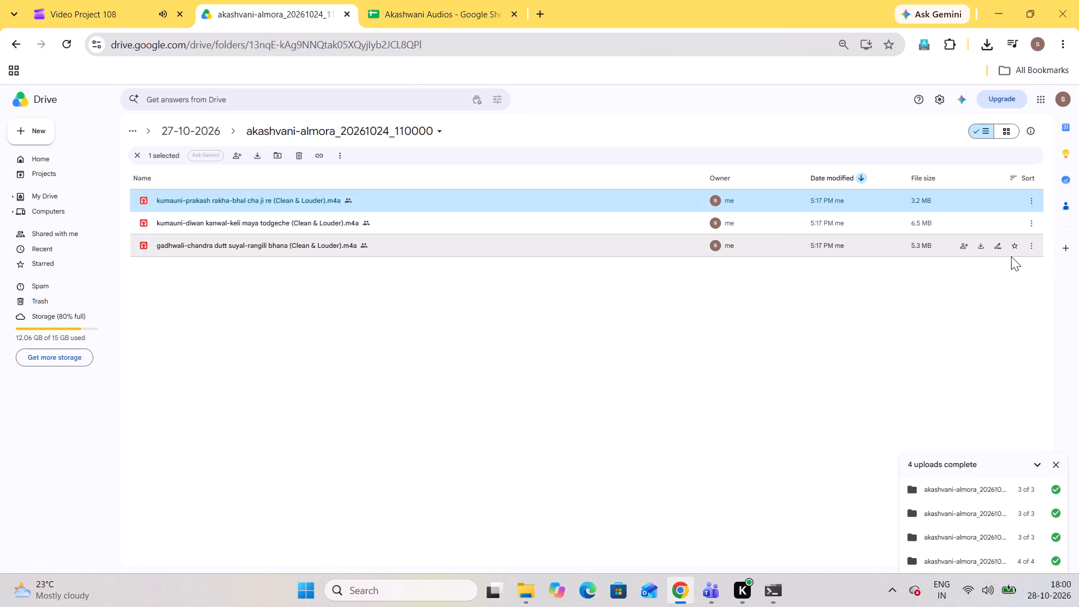
click(1037, 242)
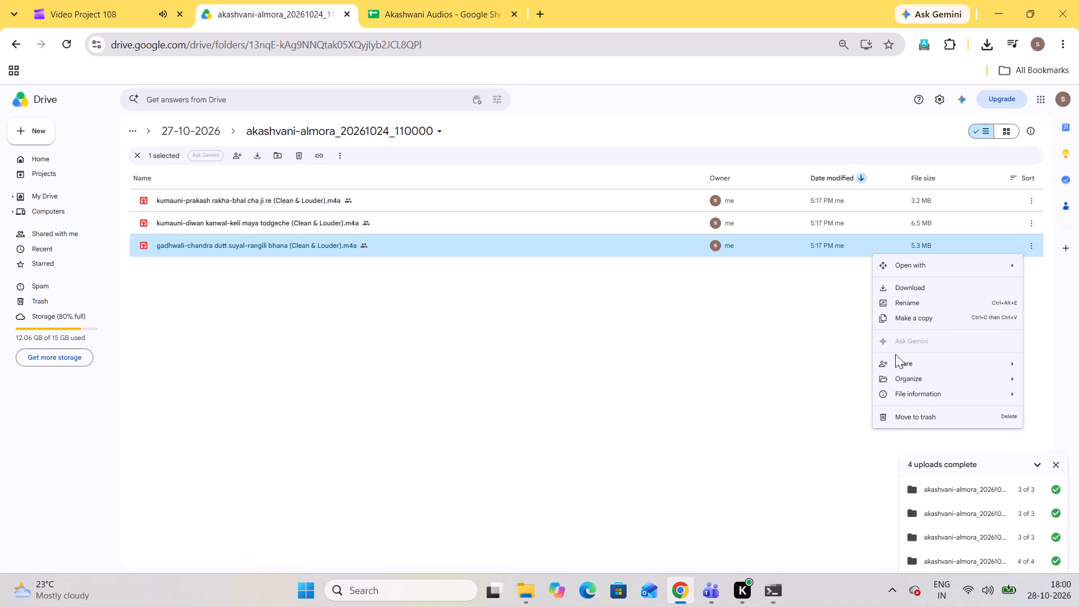
click(838, 386)
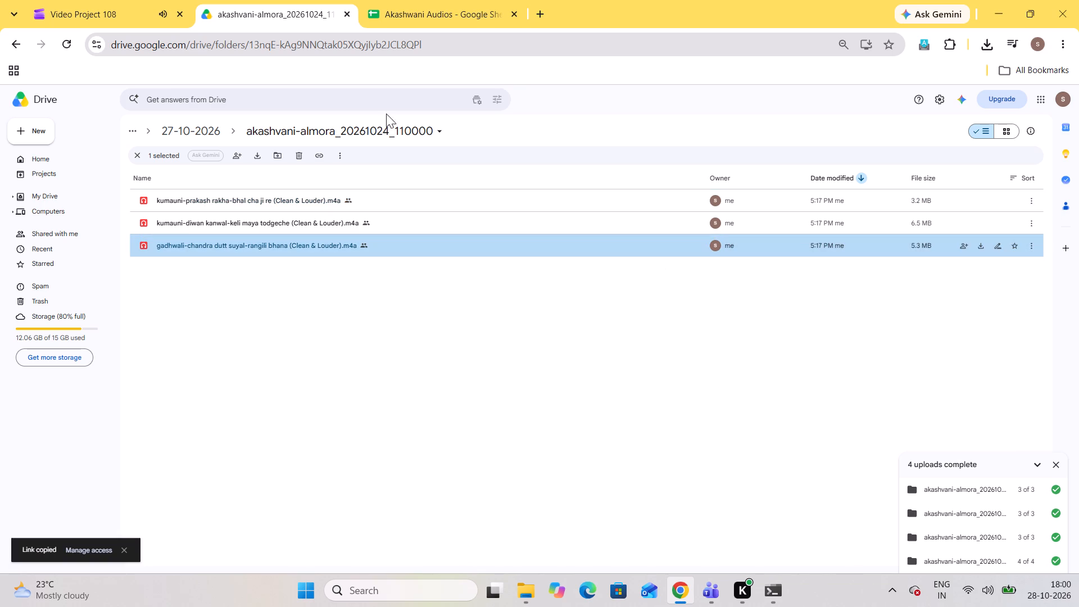
click(424, 22)
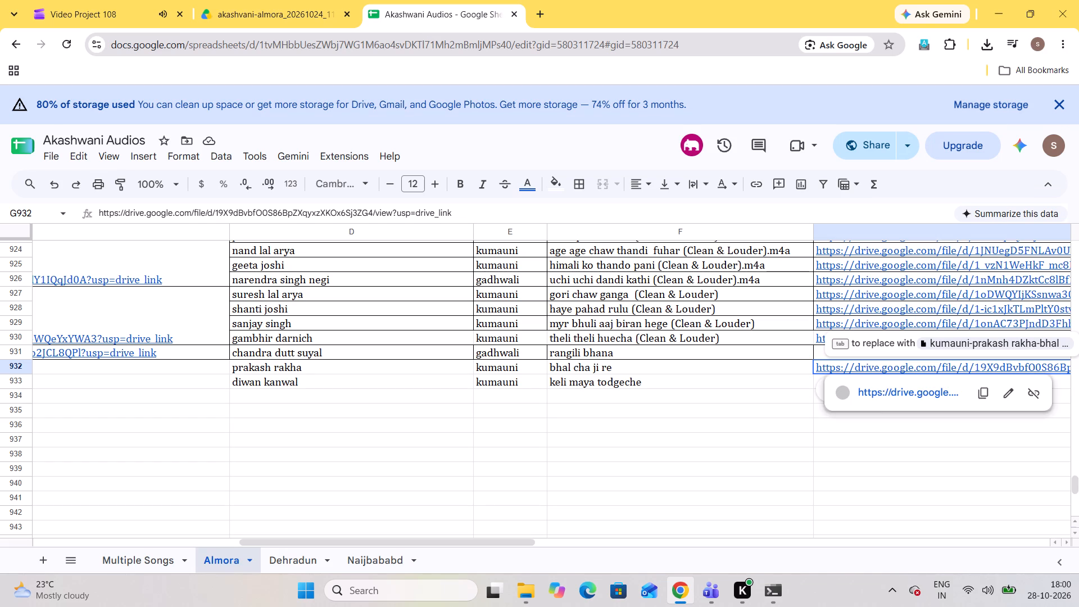
click(824, 357)
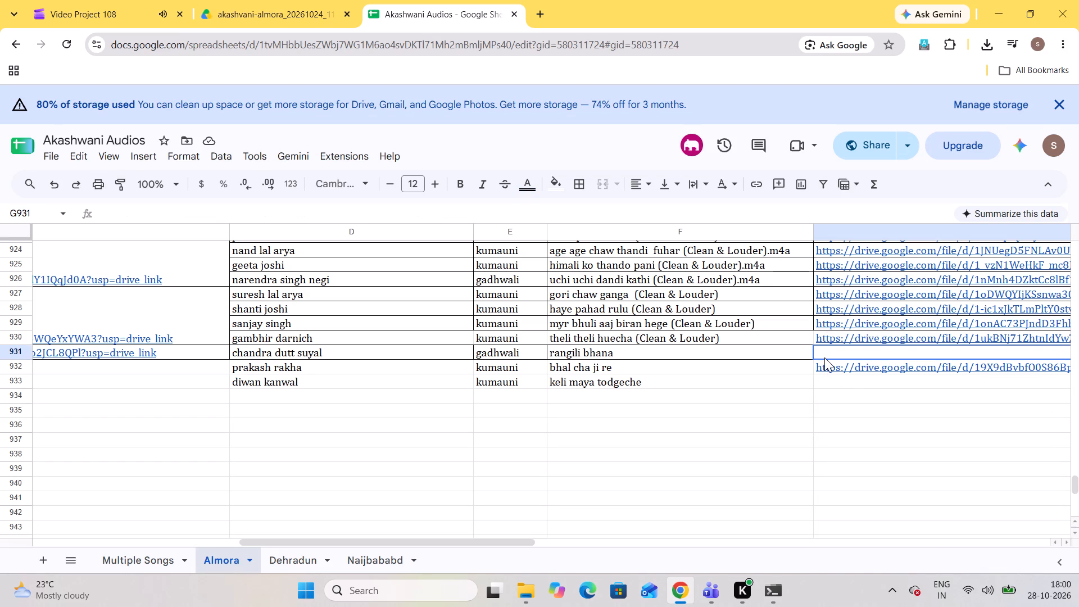
key(ctrl+v)
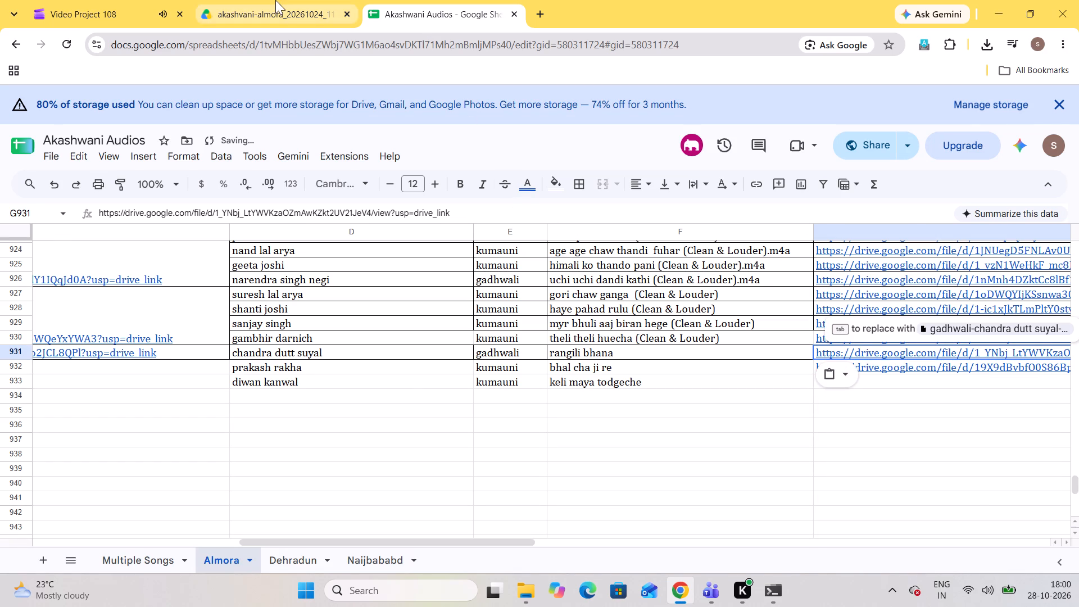
Copy the Drive share link of the "keli maya todgeche" audio file and paste it into G933 of the Almora sheet.
click(275, 0)
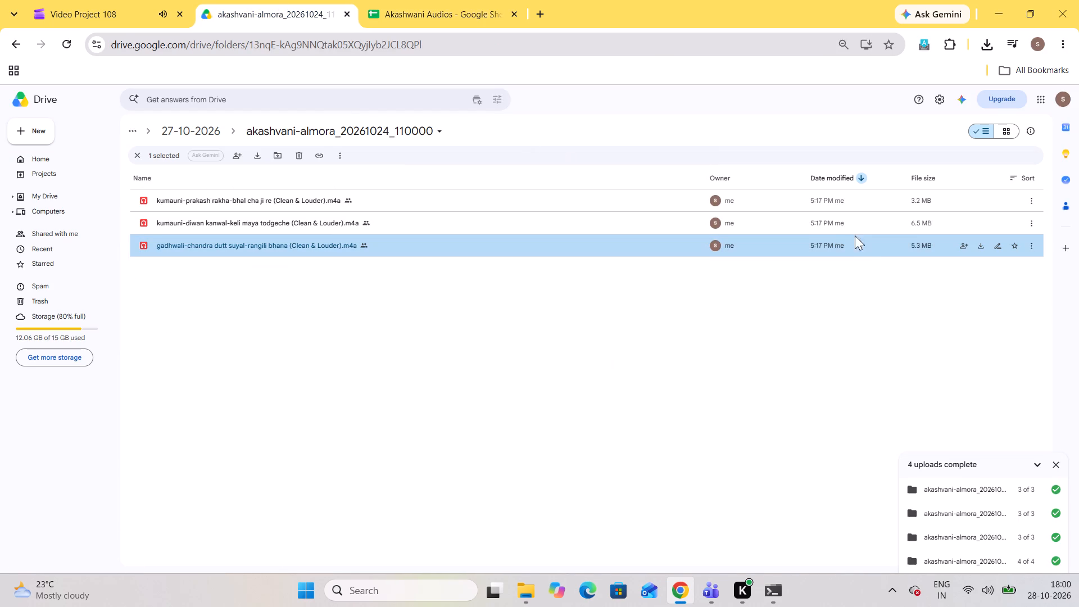
click(1029, 219)
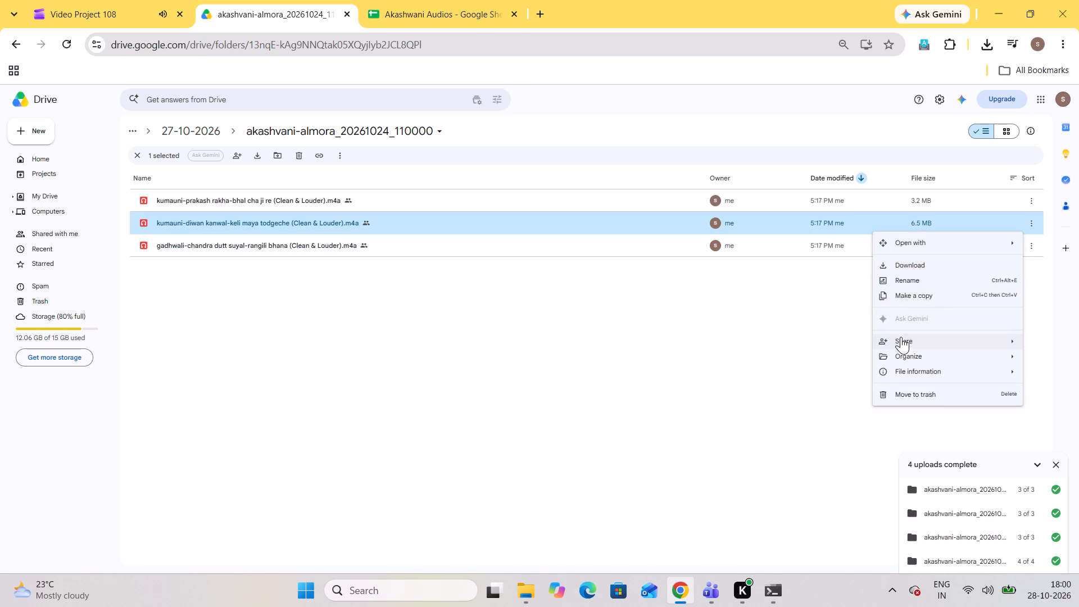
click(815, 363)
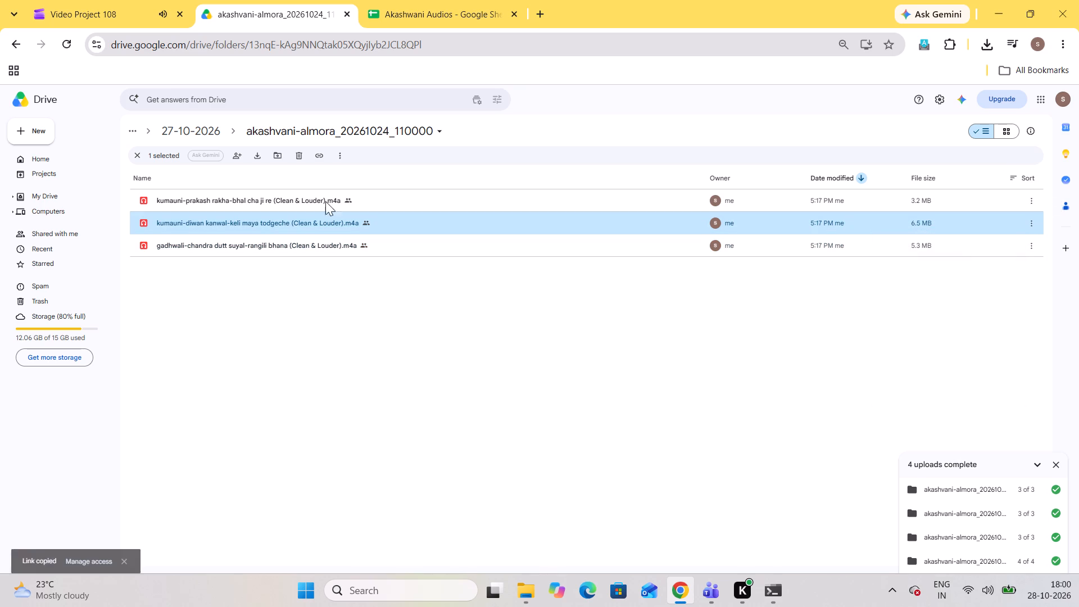
click(436, 13)
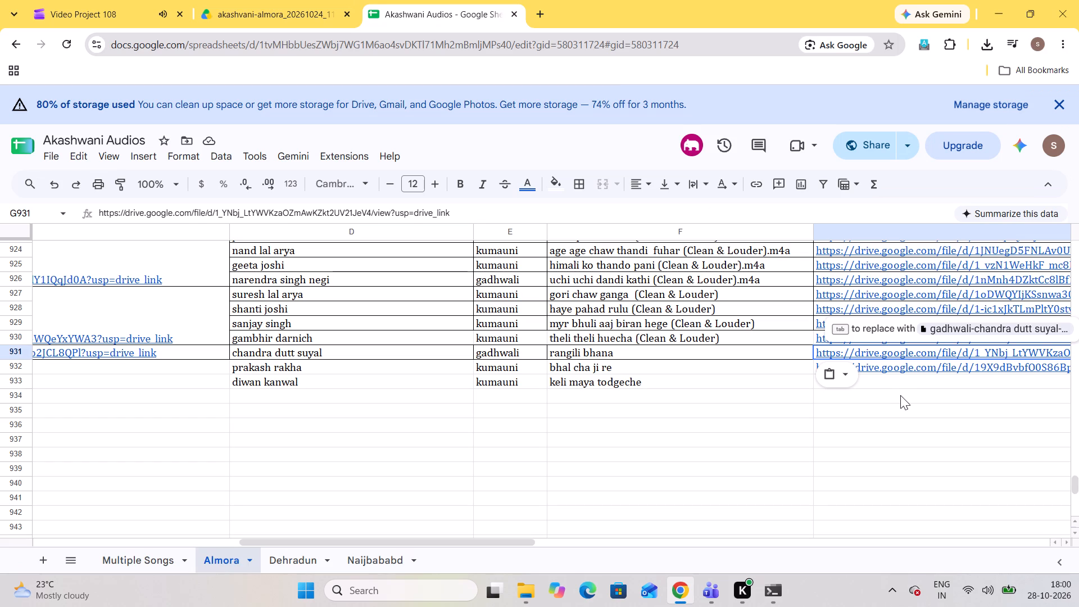
click(897, 387)
key(ctrl+v)
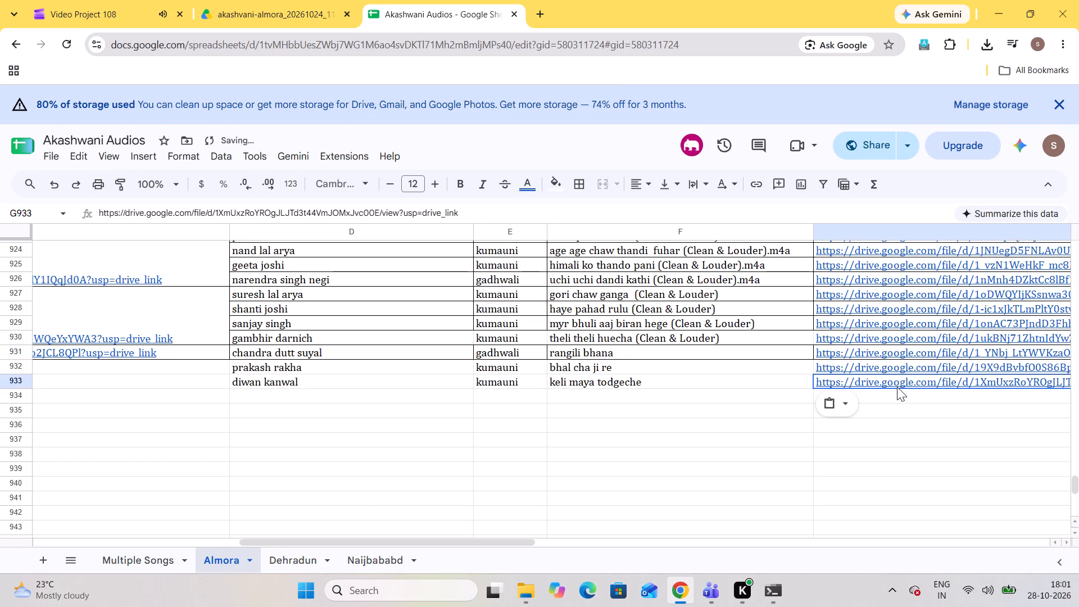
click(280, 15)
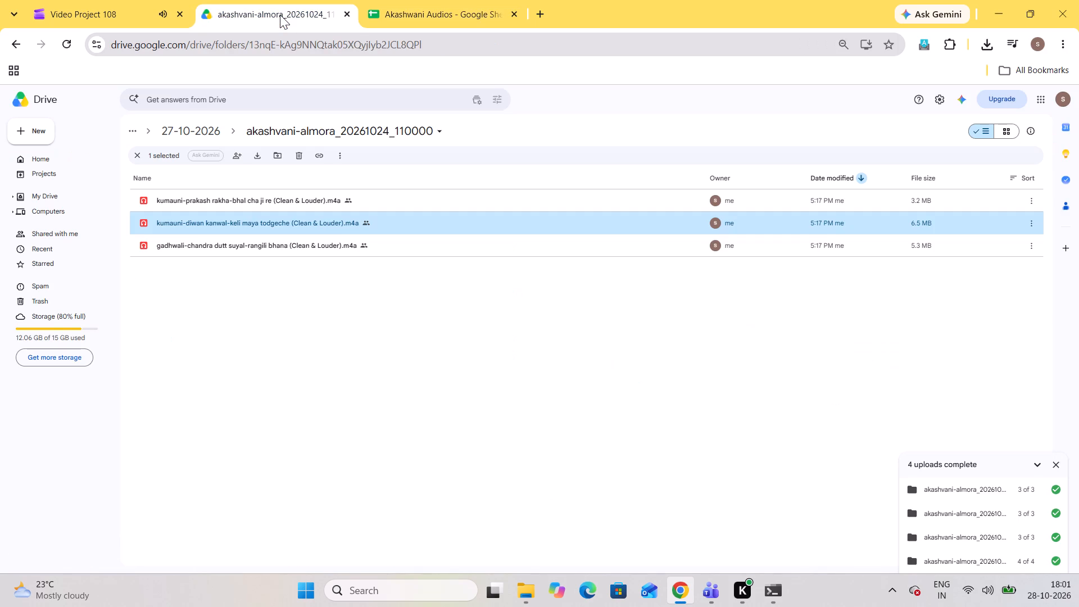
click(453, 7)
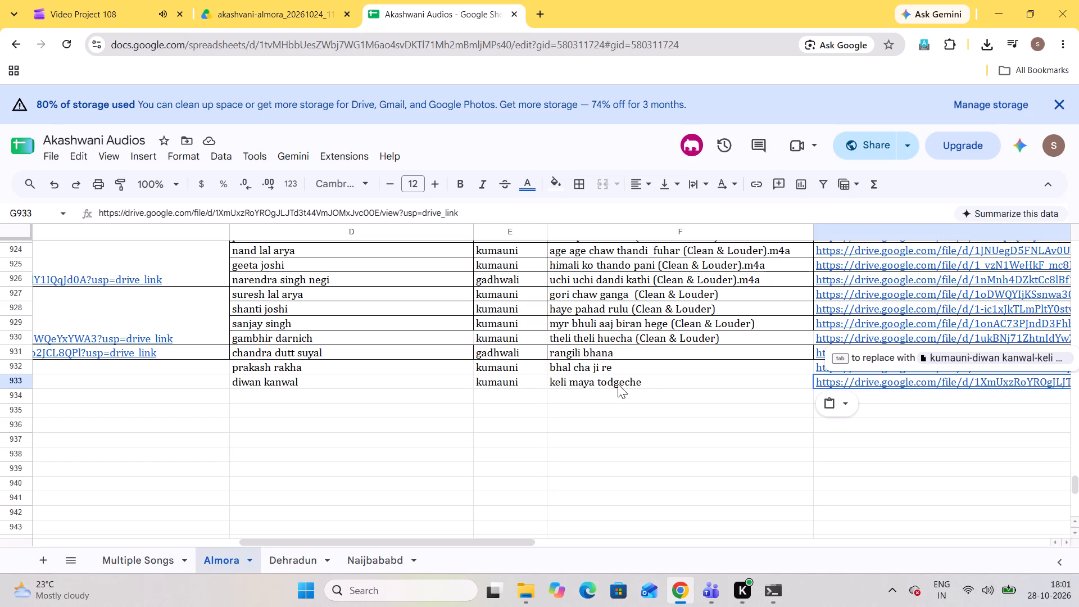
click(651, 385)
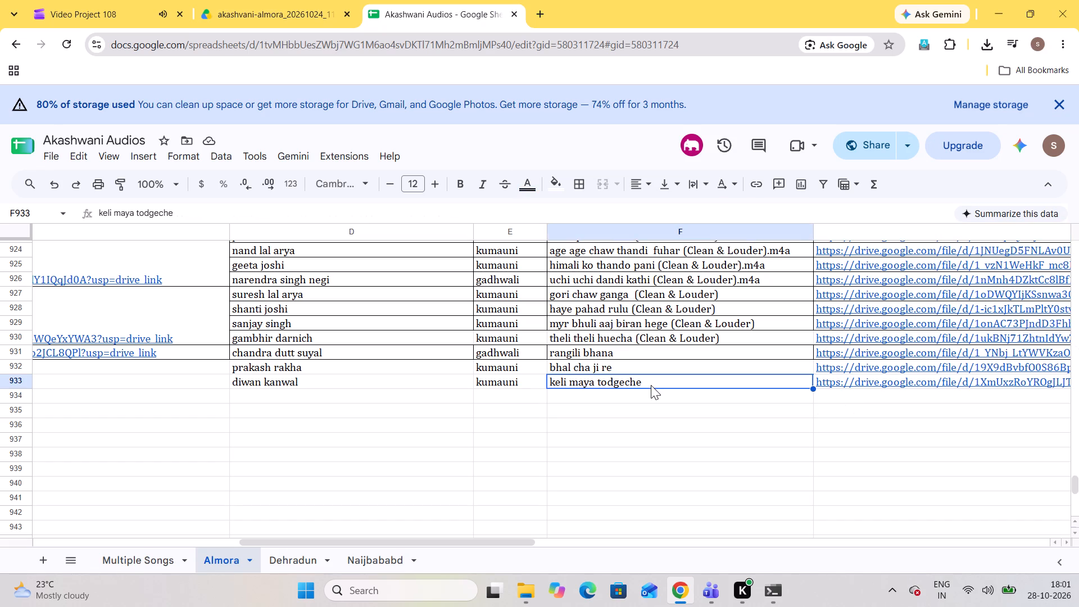
Merge cells C931 to C933 so the folder link spans all three song rows.
click(196, 359)
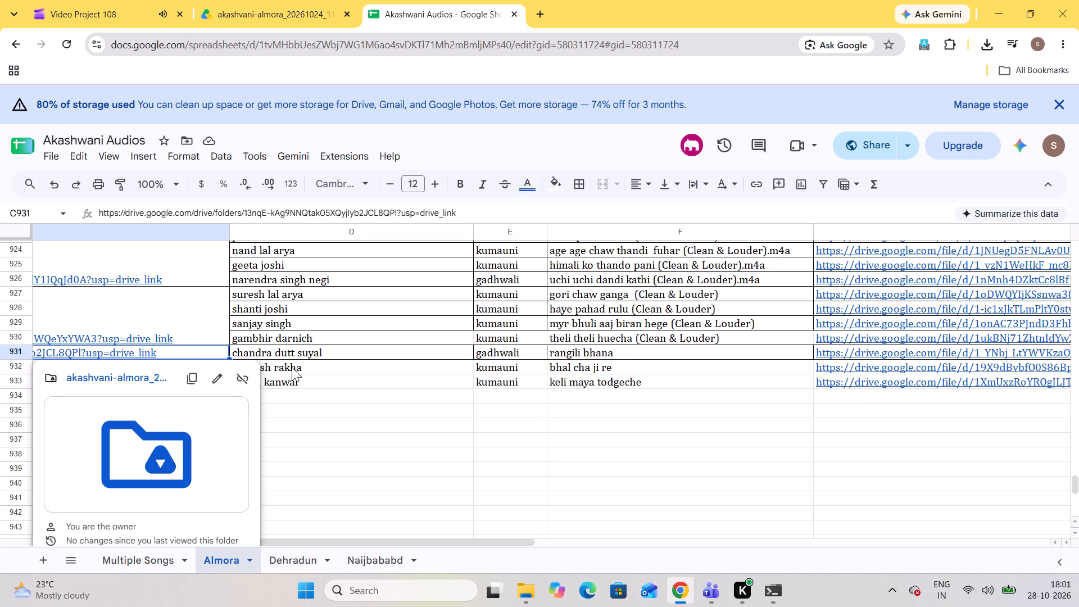
click(298, 369)
ctrl+click(207, 367)
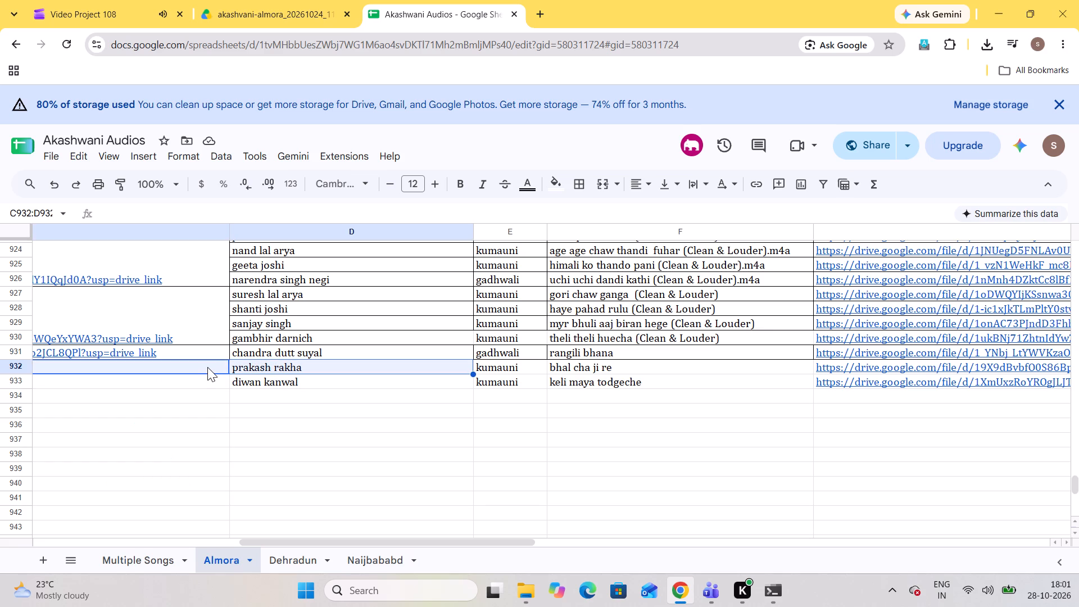
click(202, 354)
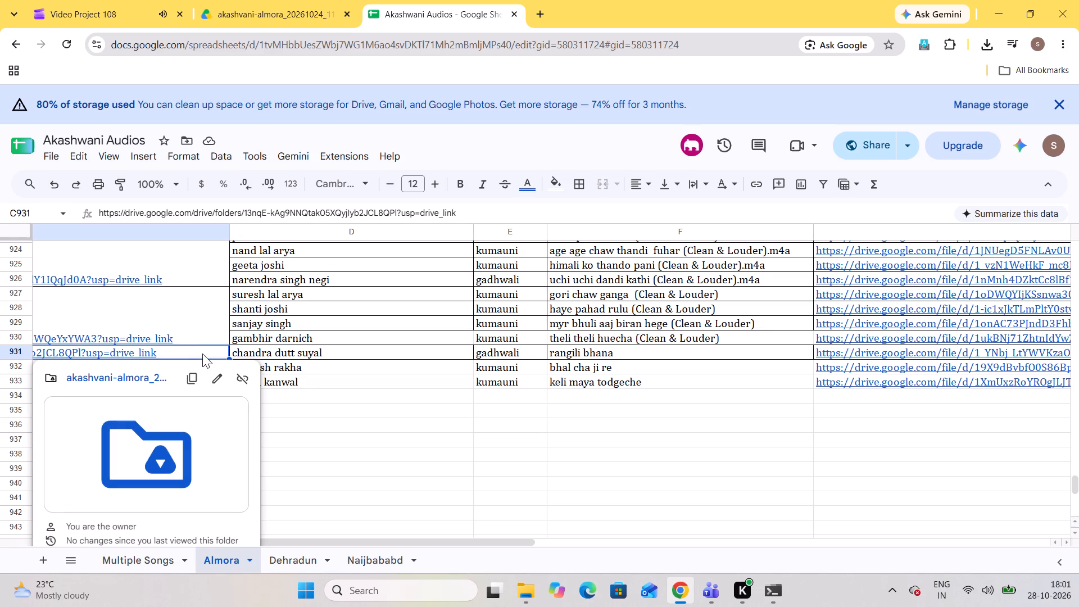
ctrl+click(296, 398)
ctrl+click(296, 398)
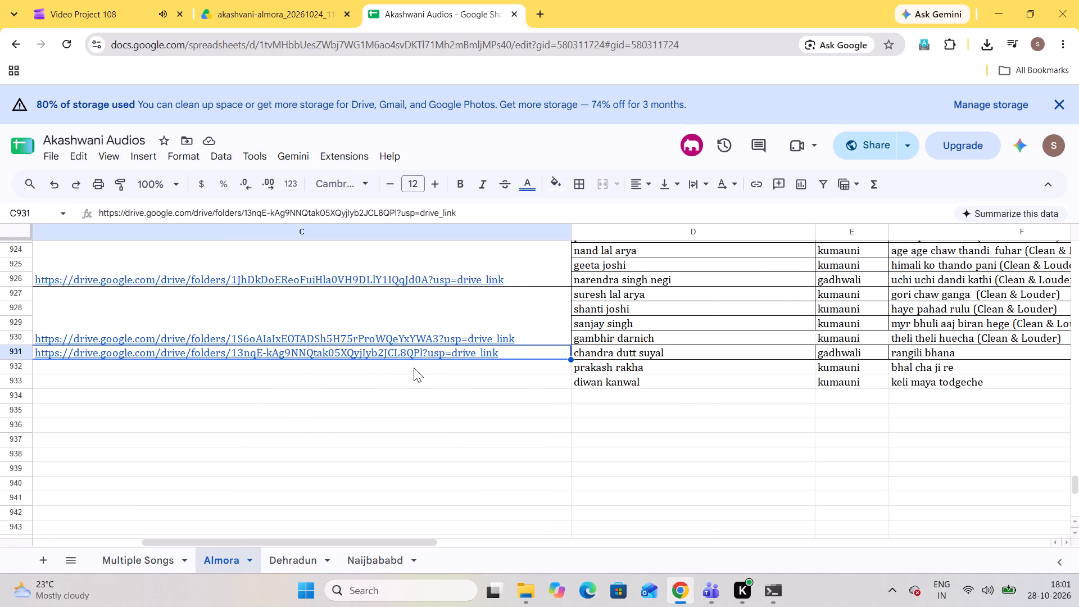
ctrl+click(414, 368)
ctrl+click(411, 382)
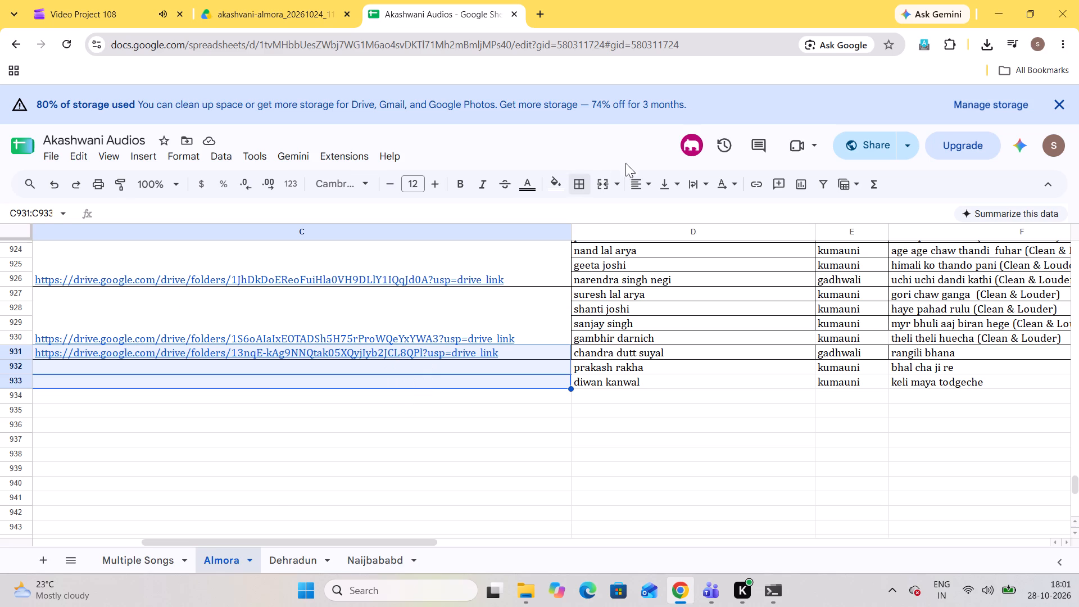
click(601, 184)
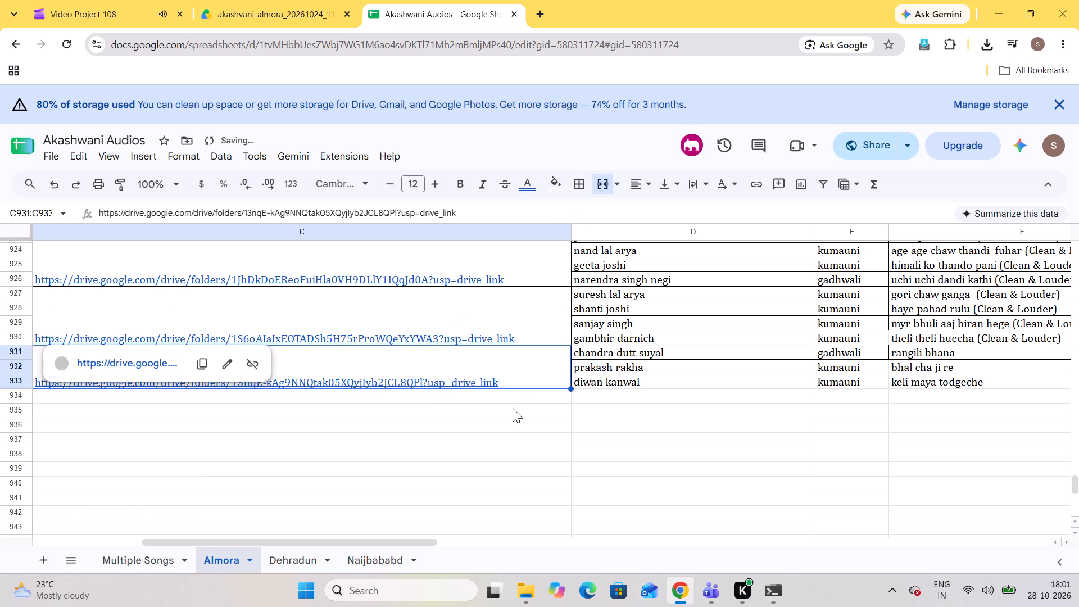
Merge cells B931 to B933 so the folder name akashvani-almora_20261024_110000 spans the three song rows.
scroll(471, 375, right, 5)
ctrl+drag(366, 352, 364, 368)
click(364, 368)
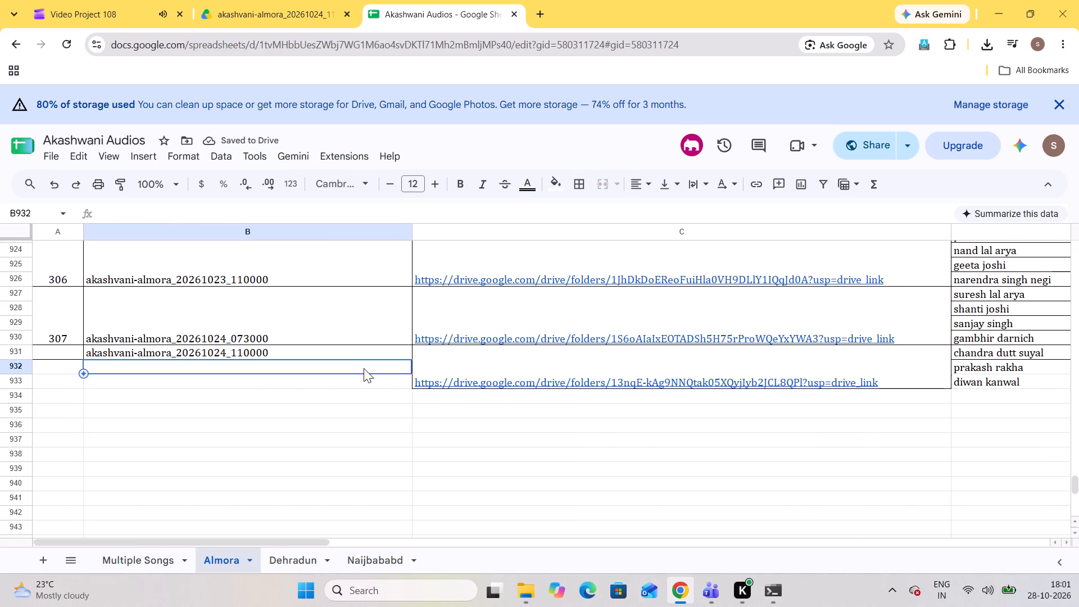
ctrl+click(357, 355)
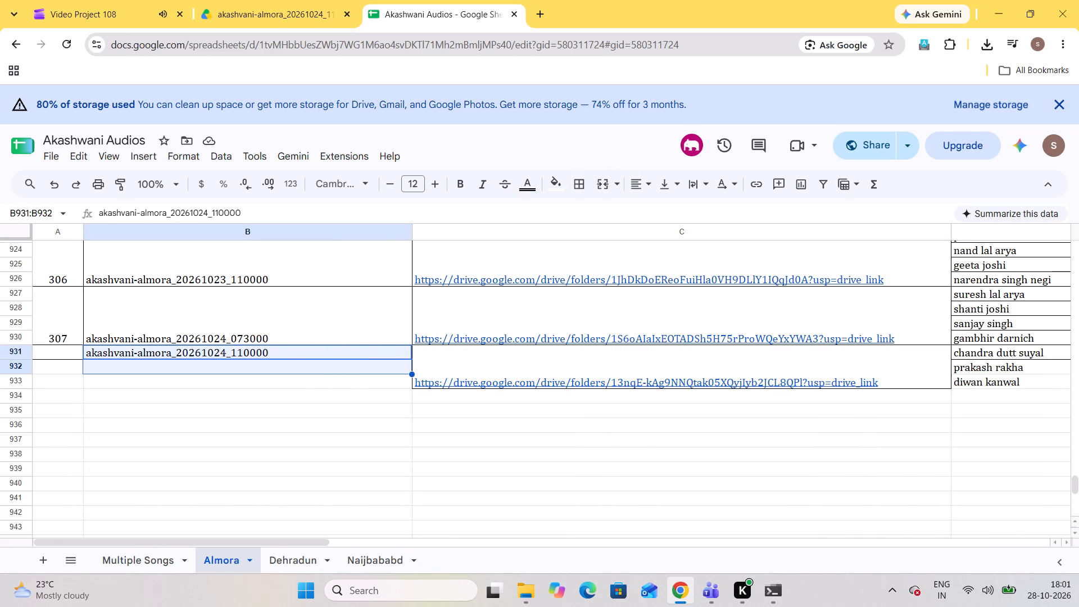
ctrl+click(348, 381)
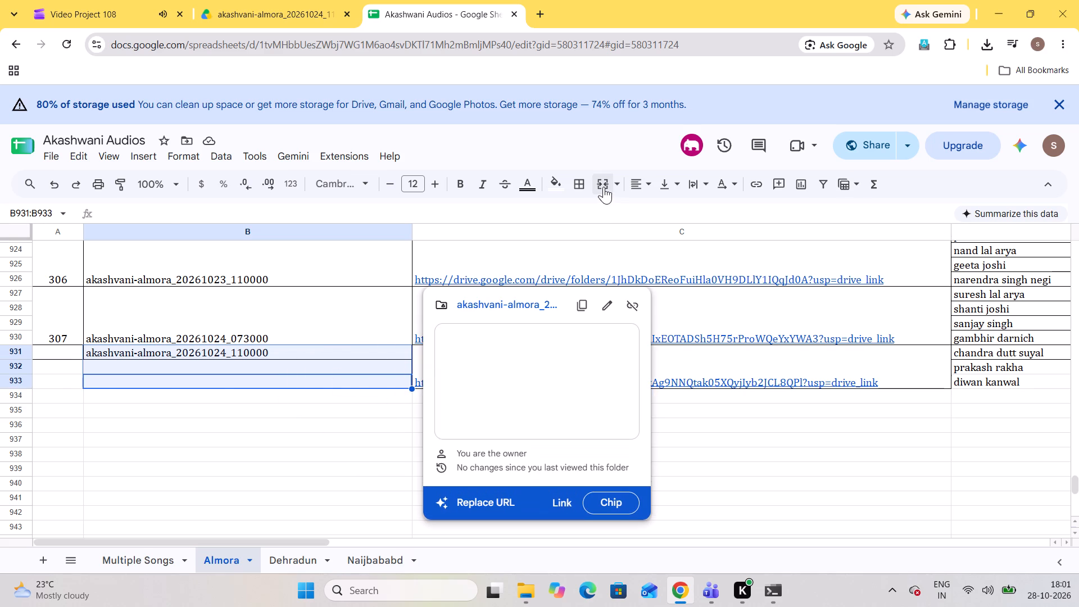
click(604, 187)
scroll(240, 398, right, 3)
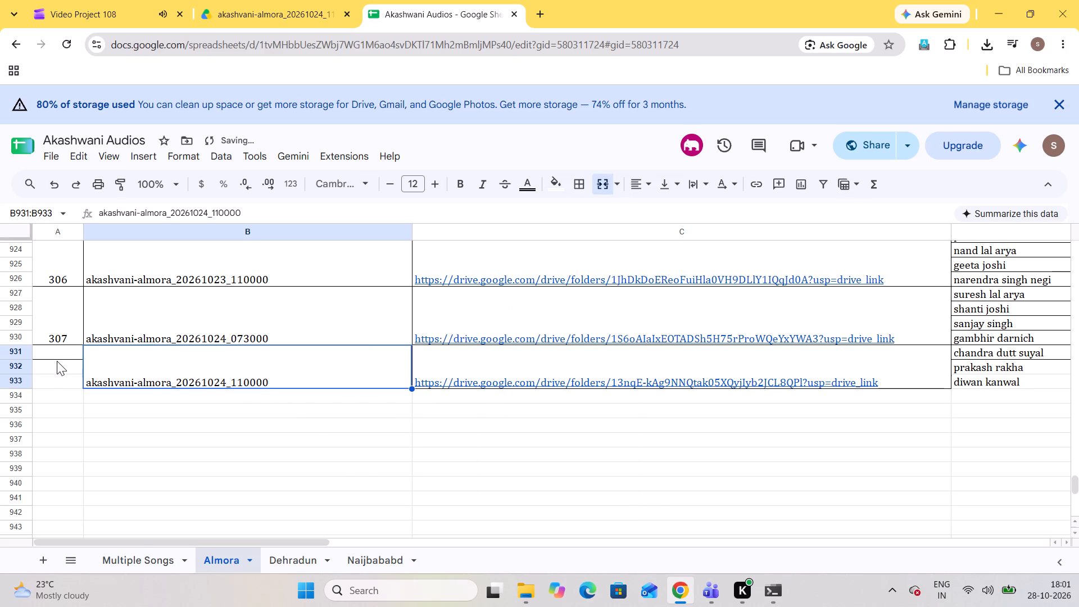
Merge cells A931 to A933 so the serial number cell spans the three song rows.
ctrl+drag(61, 355, 61, 368)
ctrl+click(61, 368)
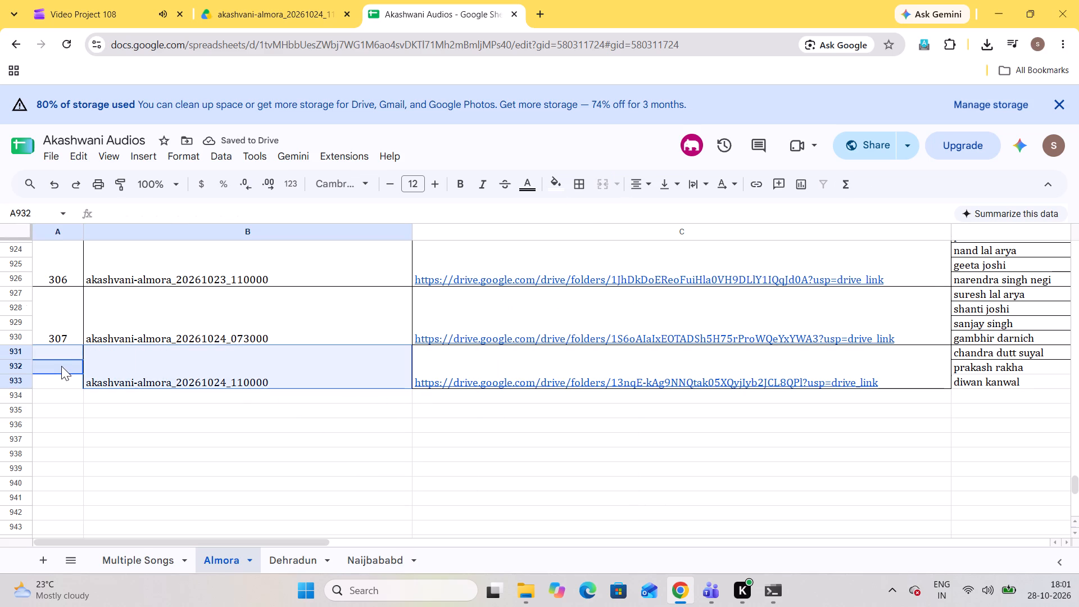
click(61, 365)
ctrl+click(60, 359)
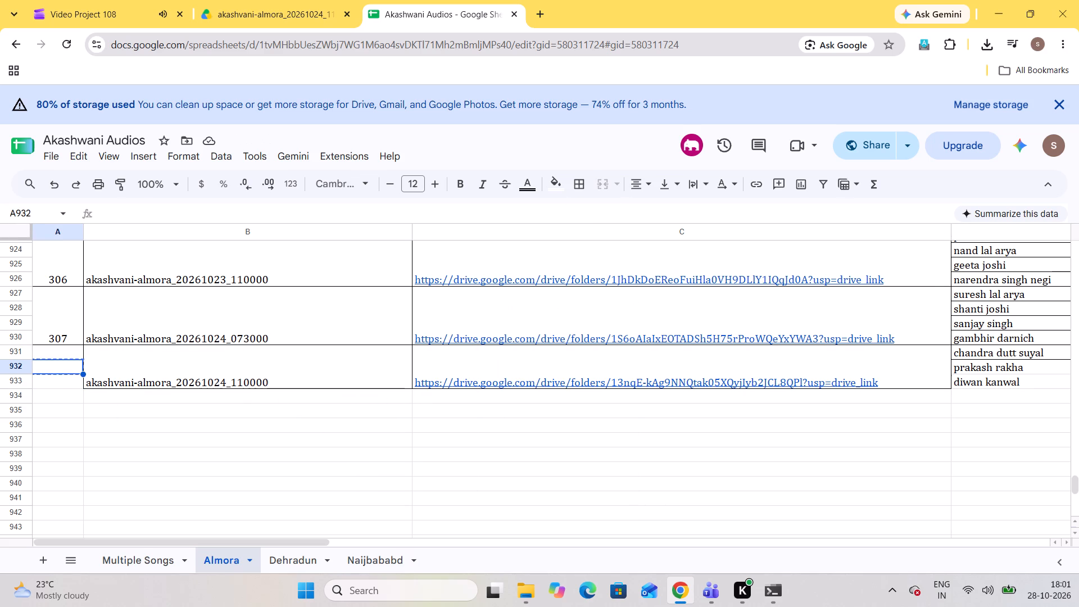
ctrl+click(60, 352)
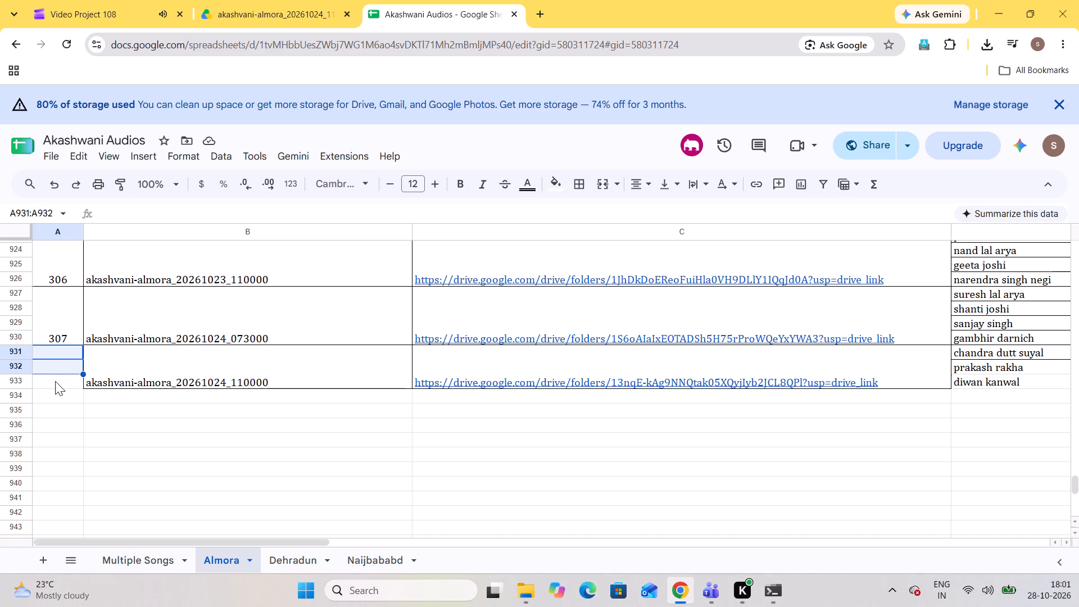
ctrl+click(55, 382)
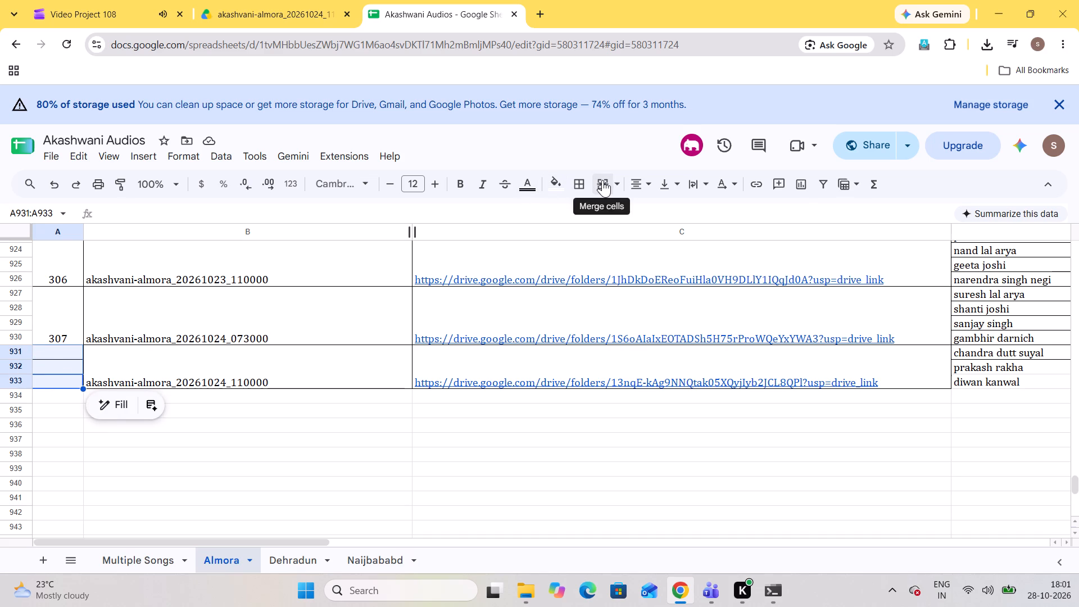
click(602, 180)
Enter serial number 308 in the merged A931 cell and 309 in A934.
click(75, 358)
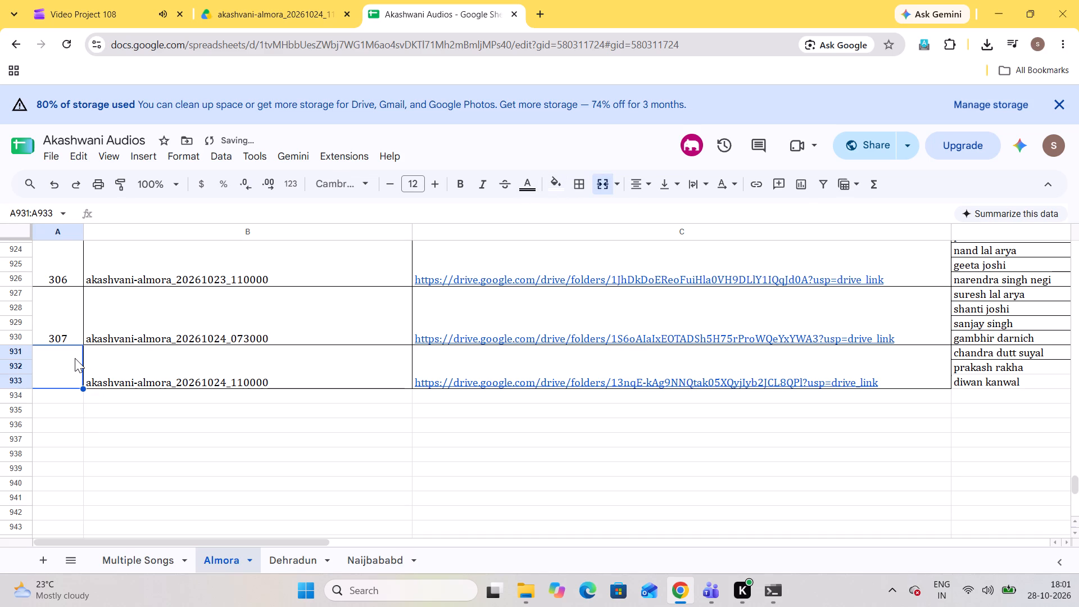
text(308)
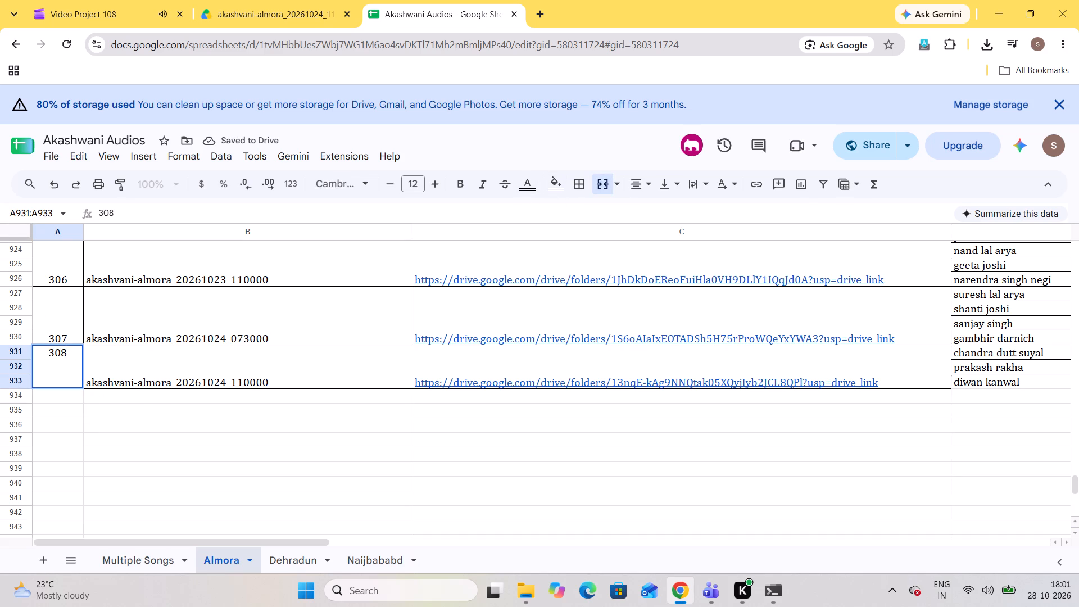
click(62, 399)
text(309)
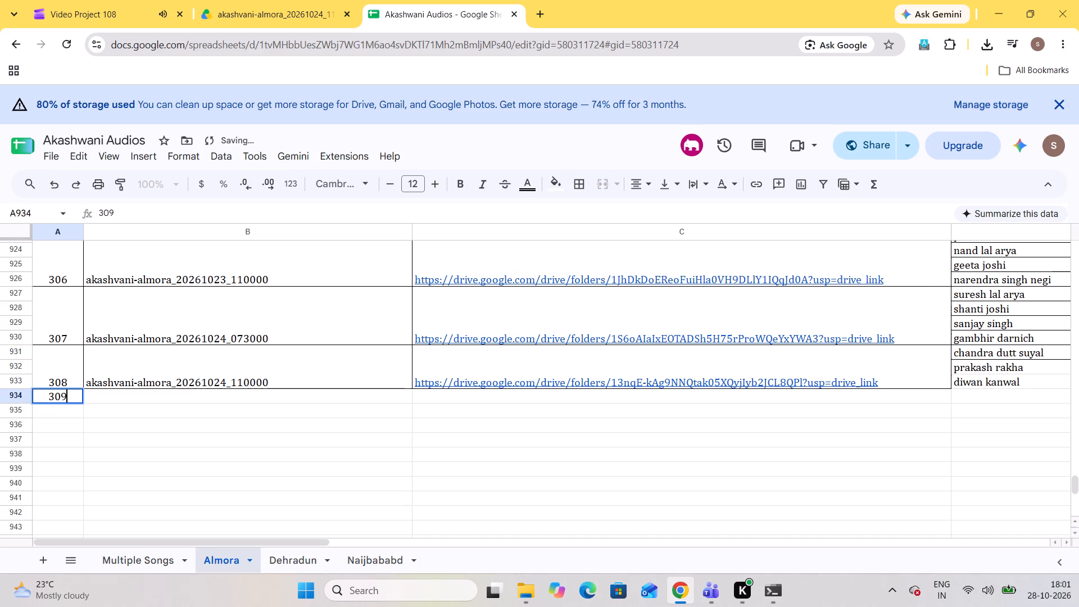
Copy the folder name akashvani-almora_20261025_073000 from the 28-10-2026 folder in File Explorer and paste it into B934 of the Almora sheet.
click(193, 400)
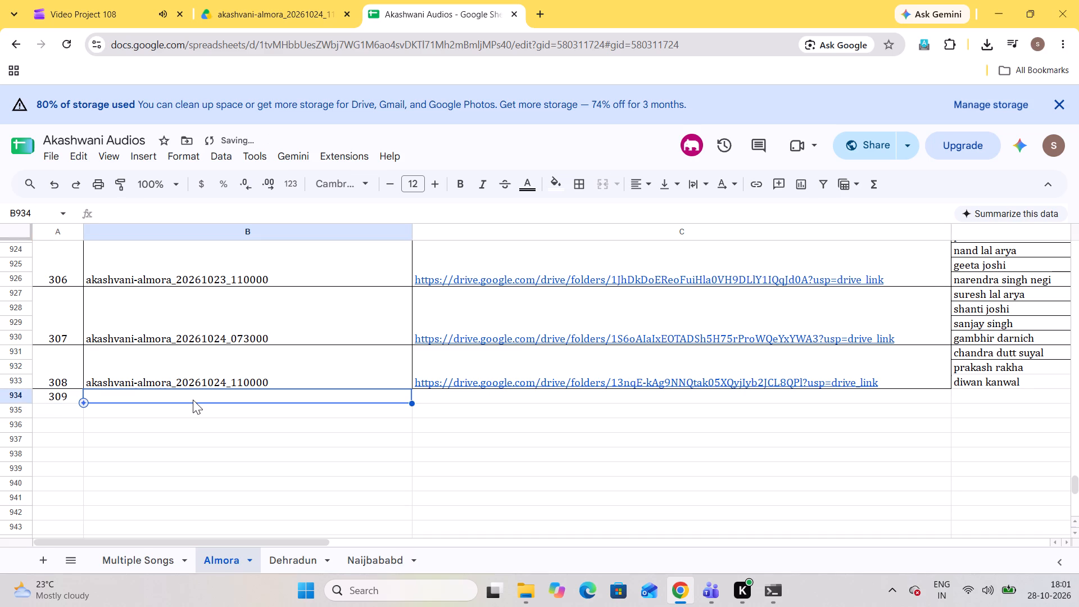
key(alt+Tab)
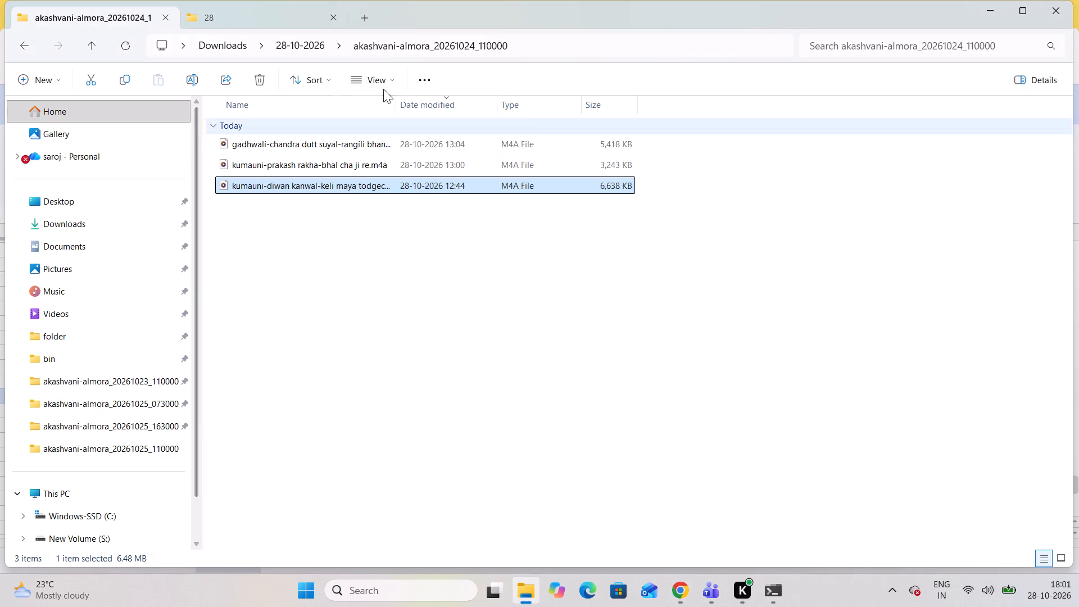
click(307, 46)
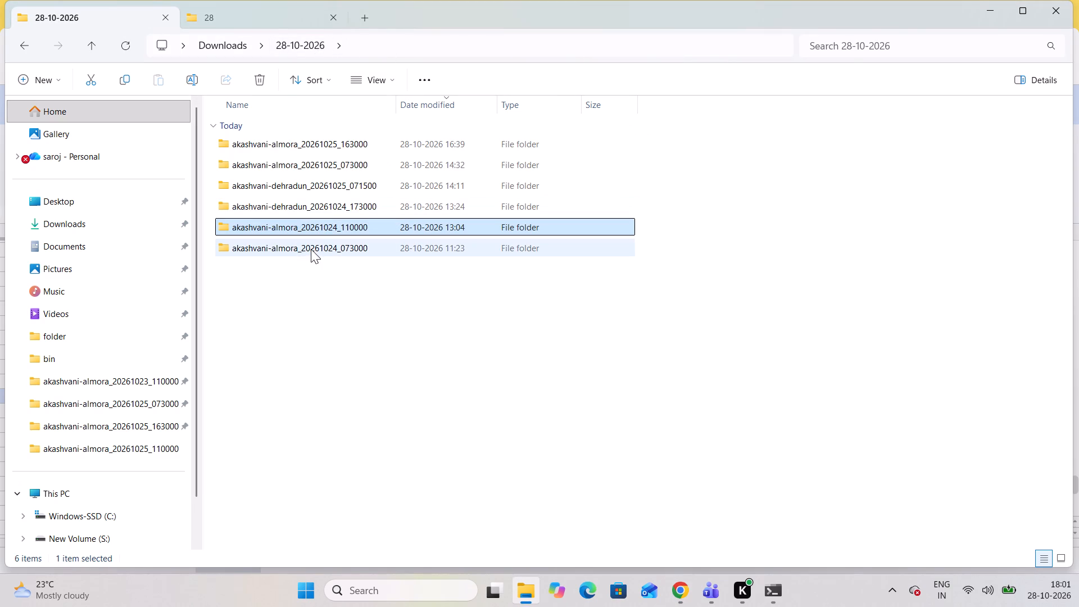
click(316, 167)
click(316, 167)
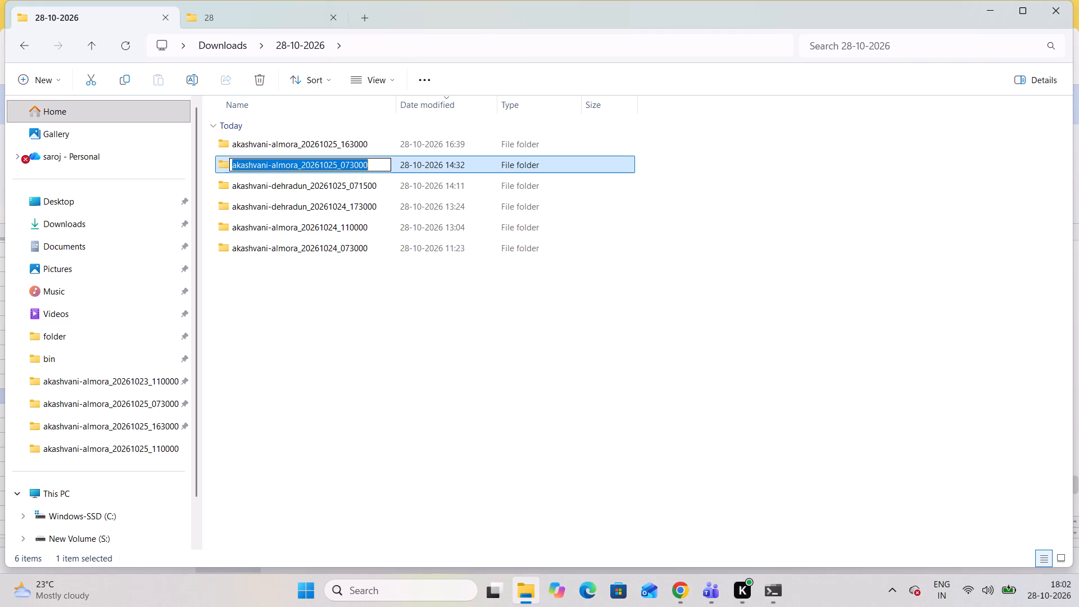
key(ctrl+c)
key(alt+Tab)
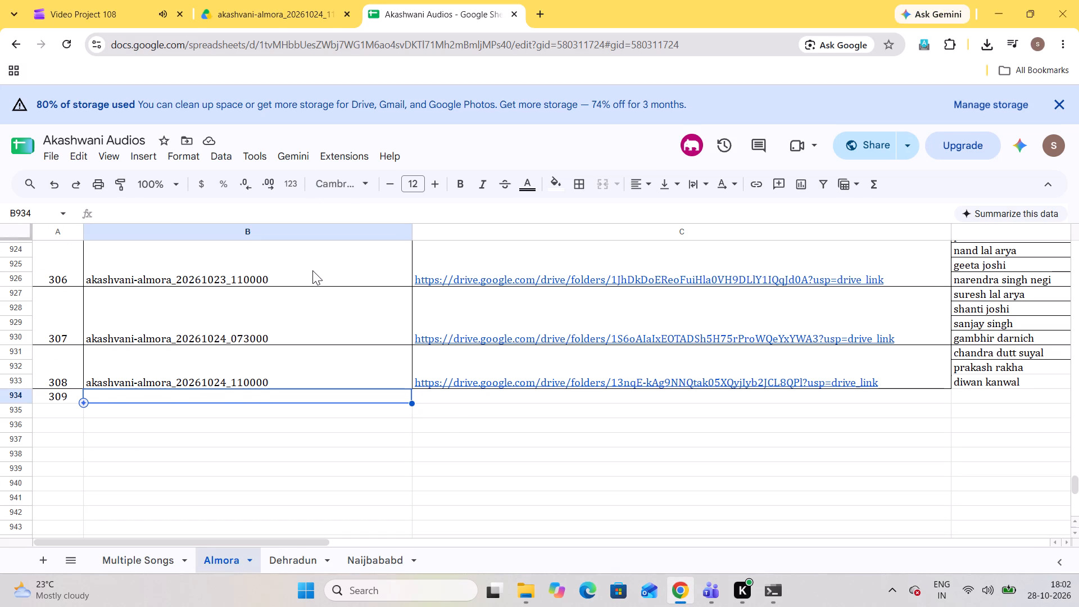
key(ctrl+v)
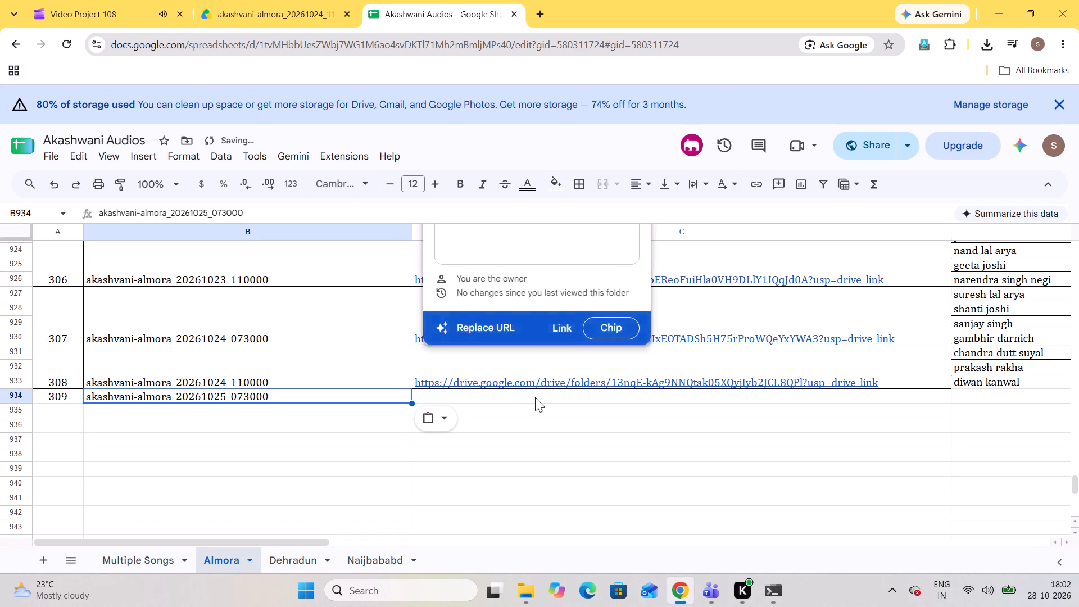
Copy the Drive share link of the akashvani-almora_20261025_073000 folder and paste it into C934 of the Almora sheet.
scroll(535, 397, left, 4)
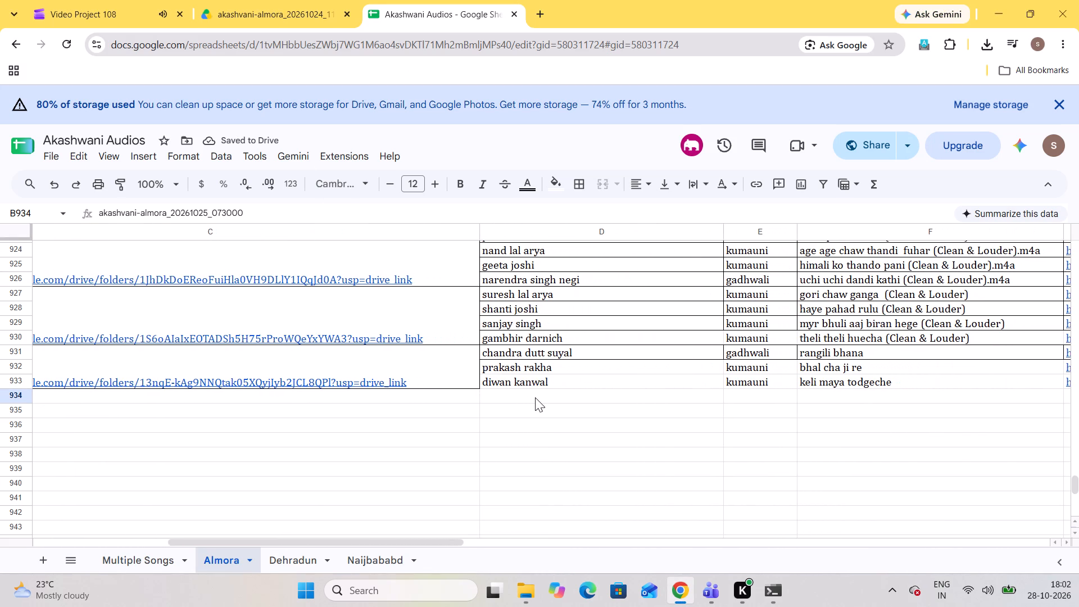
click(535, 397)
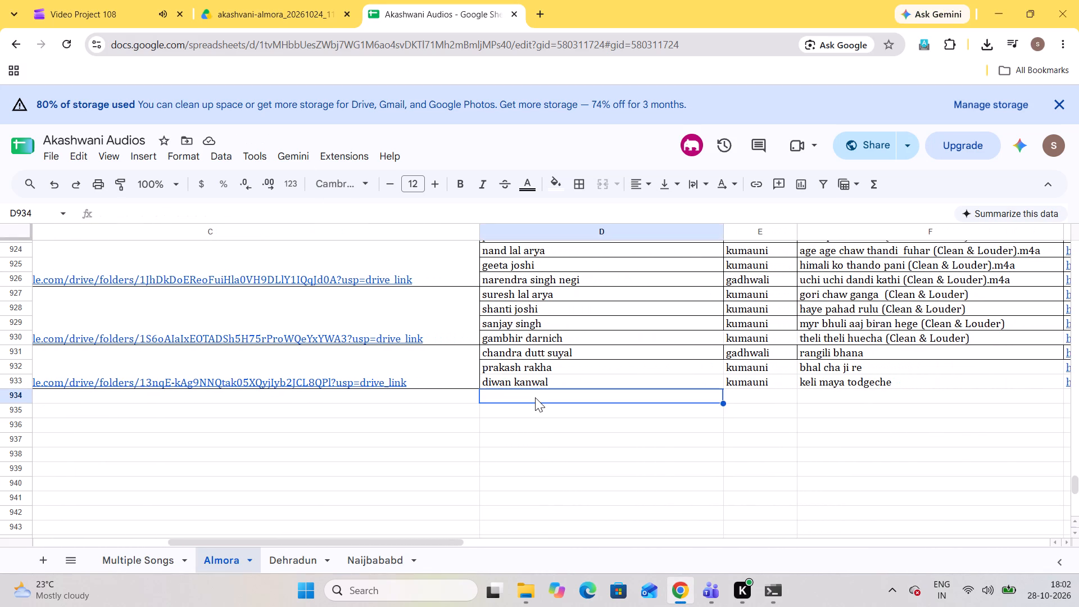
click(831, 398)
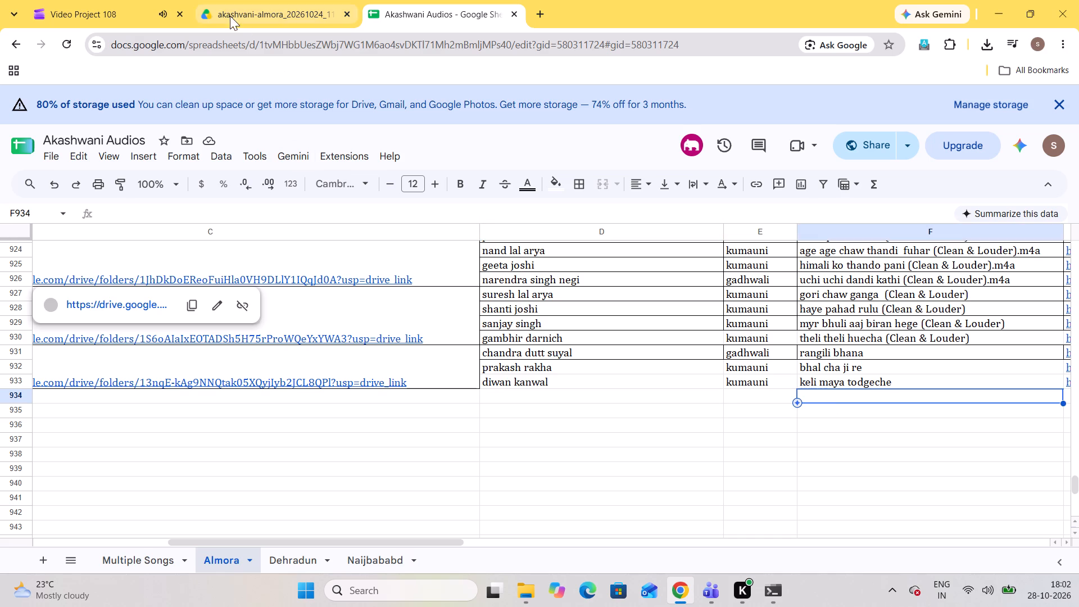
click(232, 13)
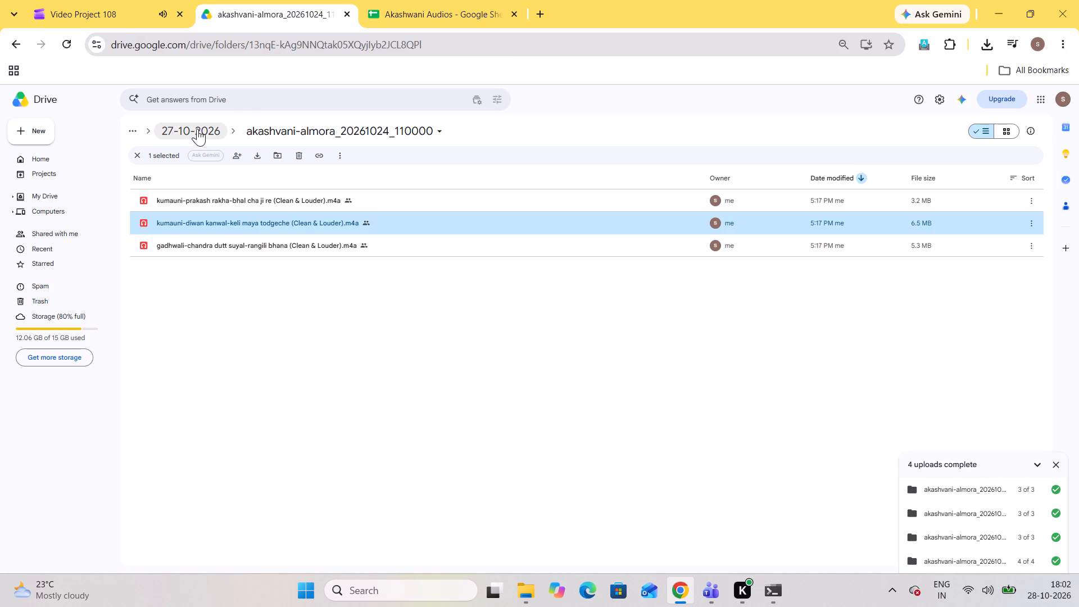
click(197, 129)
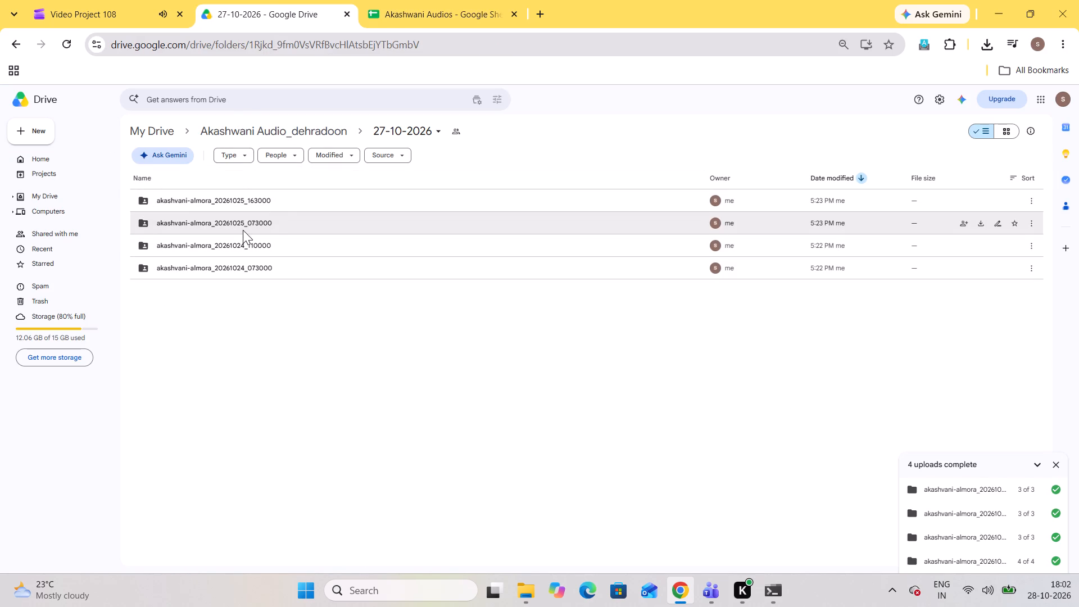
double_click(241, 226)
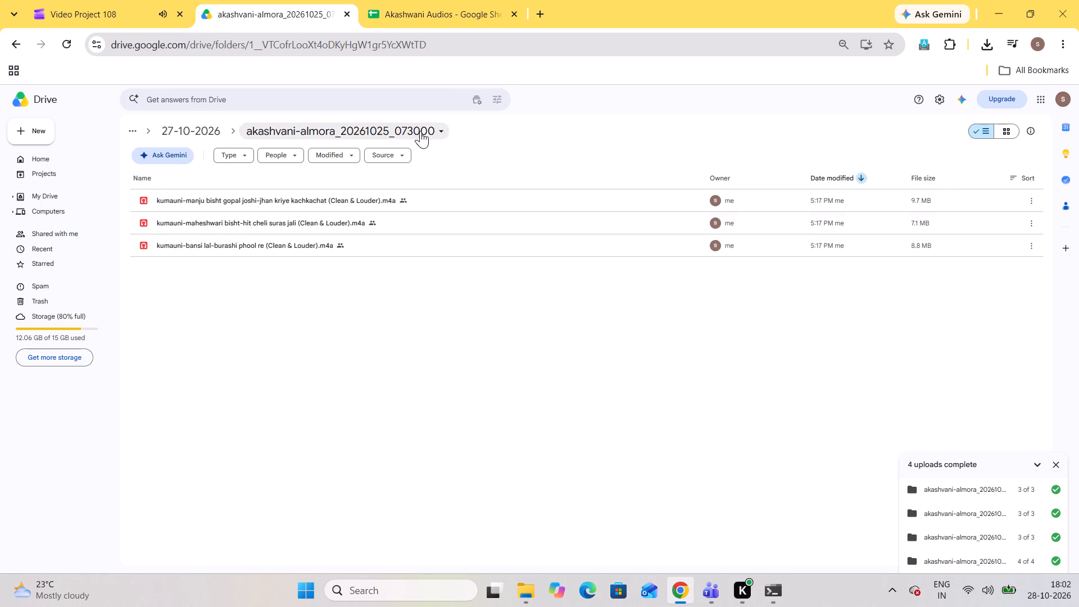
click(427, 128)
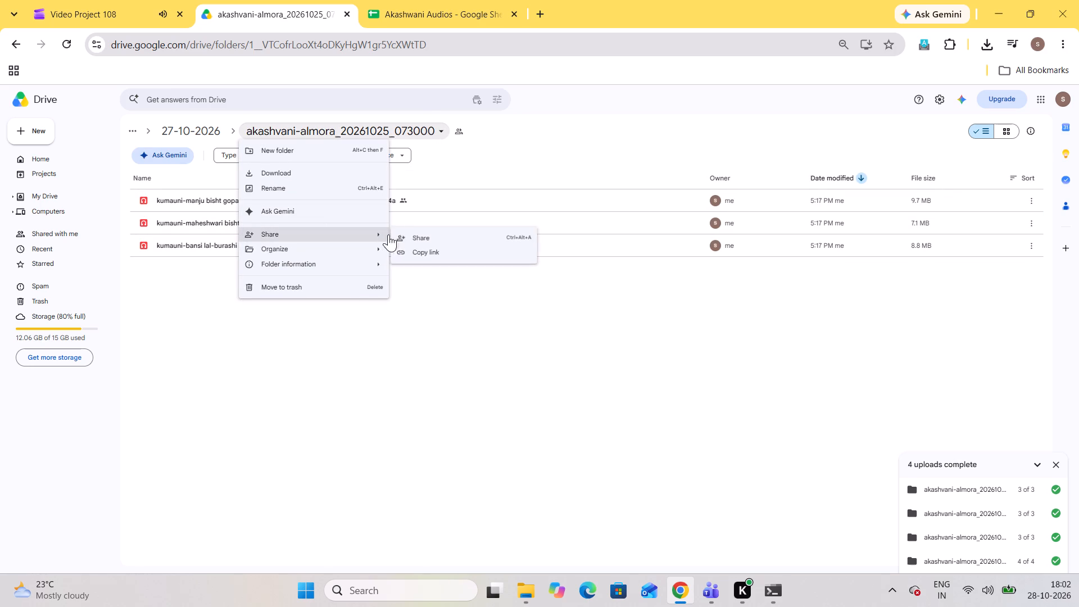
click(402, 253)
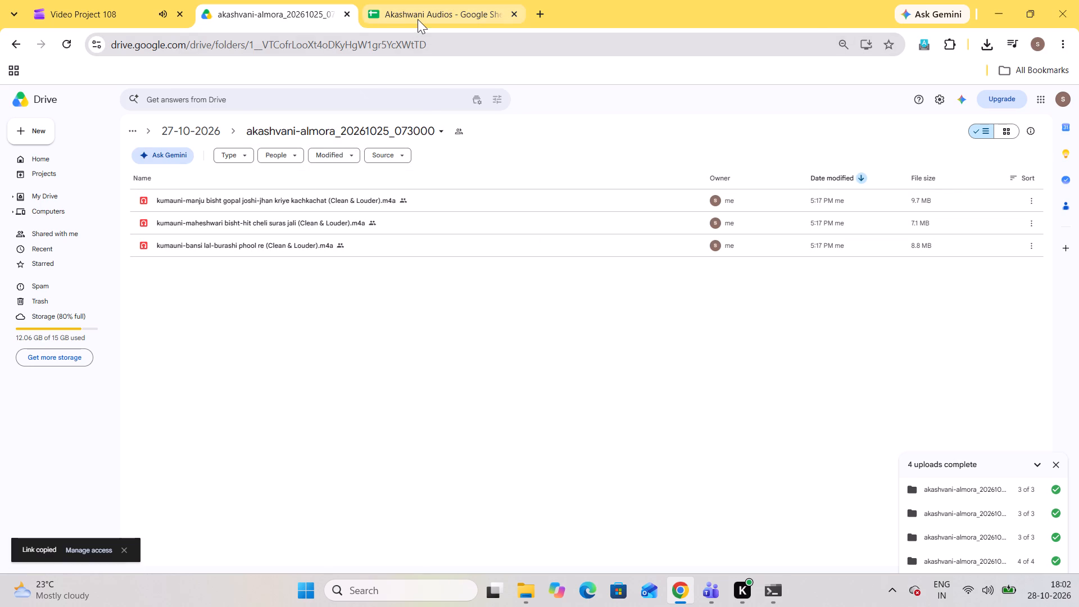
click(418, 19)
click(401, 395)
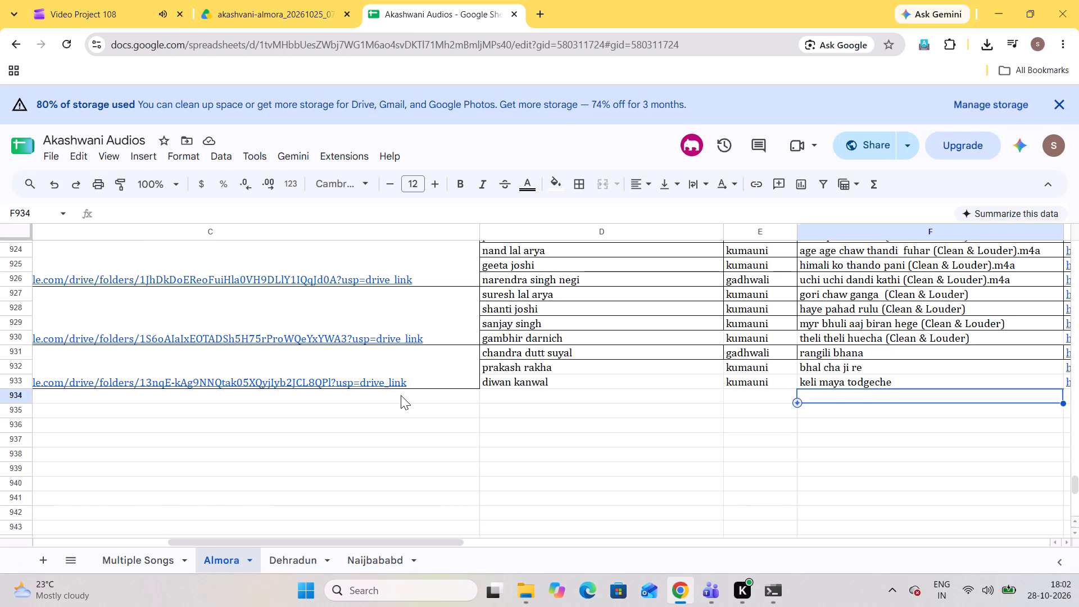
key(ctrl+v)
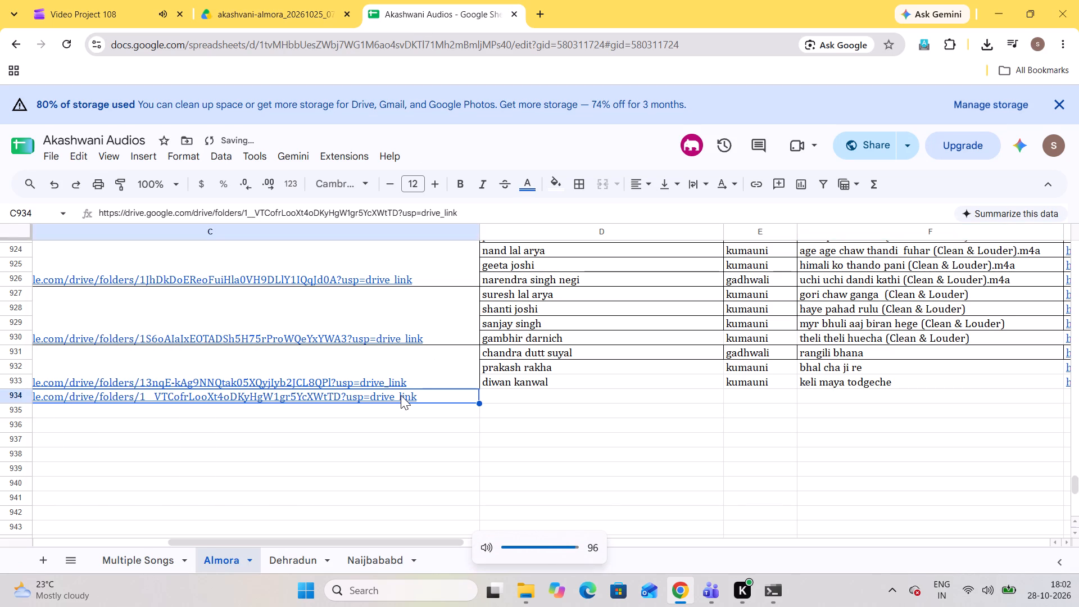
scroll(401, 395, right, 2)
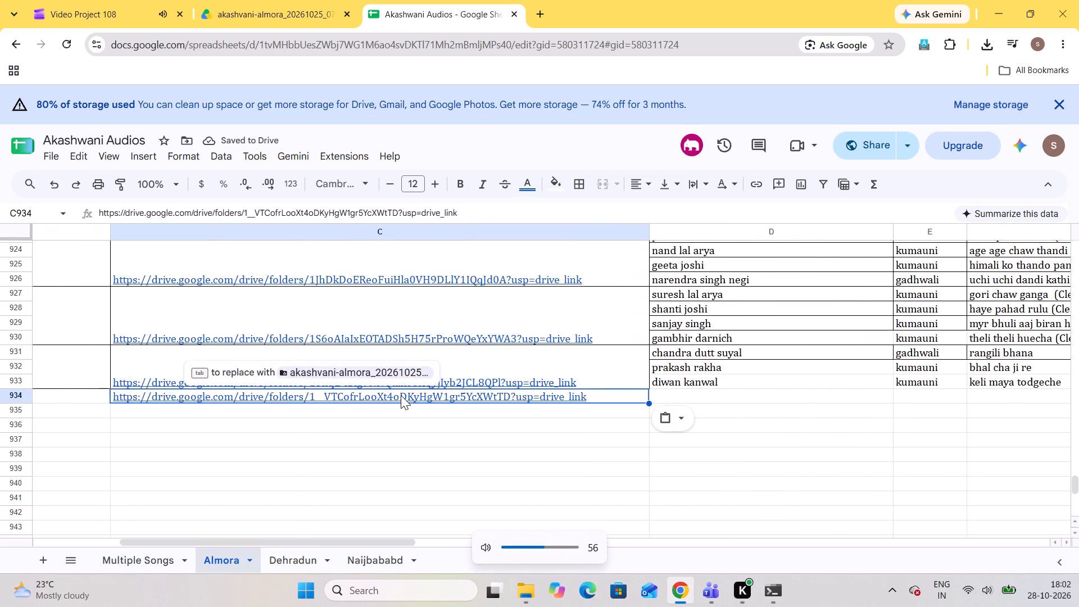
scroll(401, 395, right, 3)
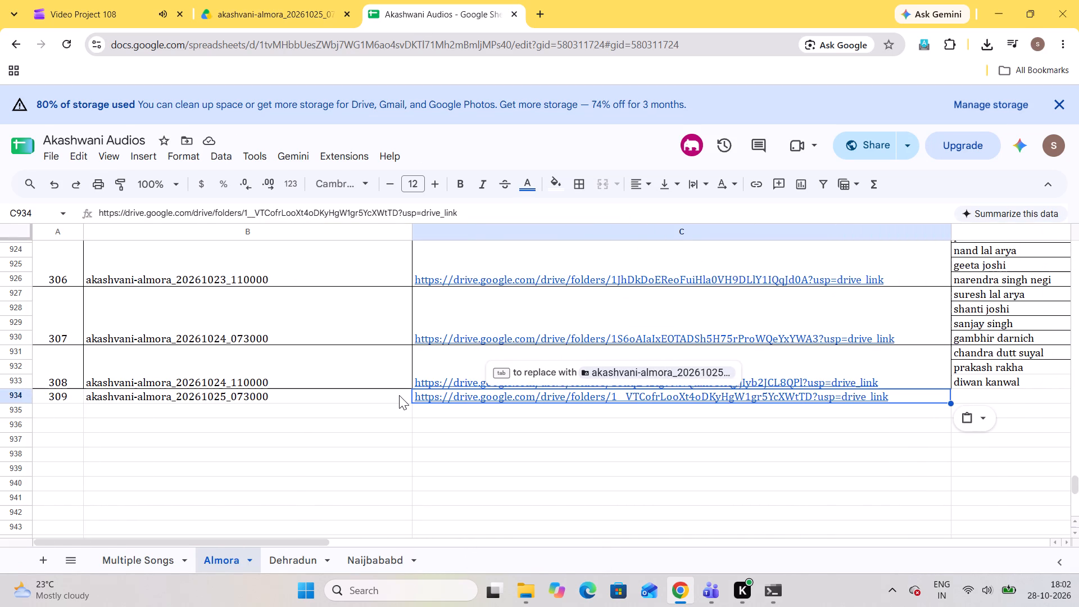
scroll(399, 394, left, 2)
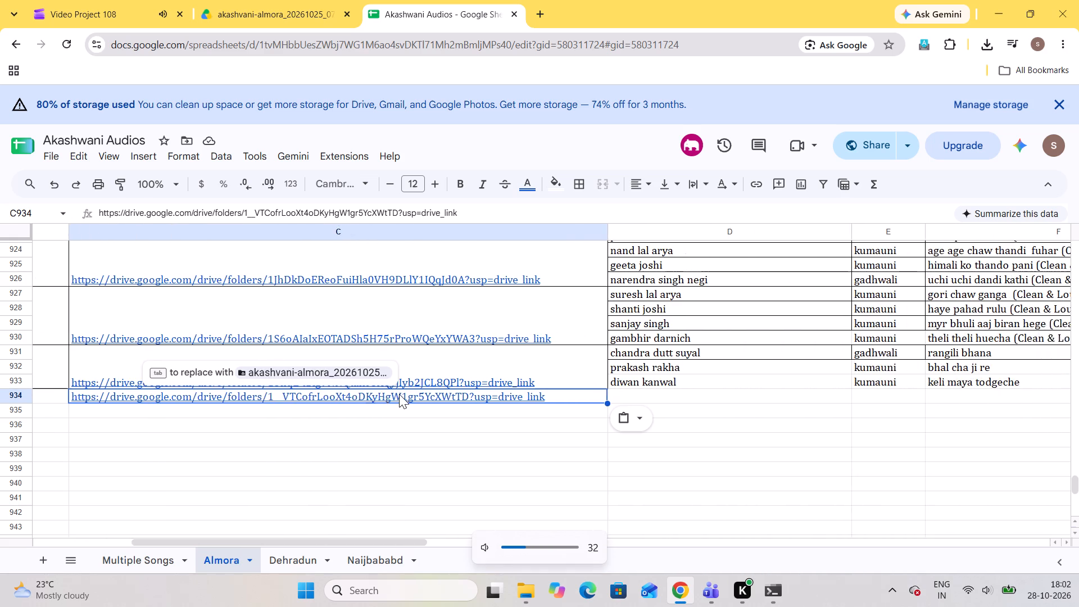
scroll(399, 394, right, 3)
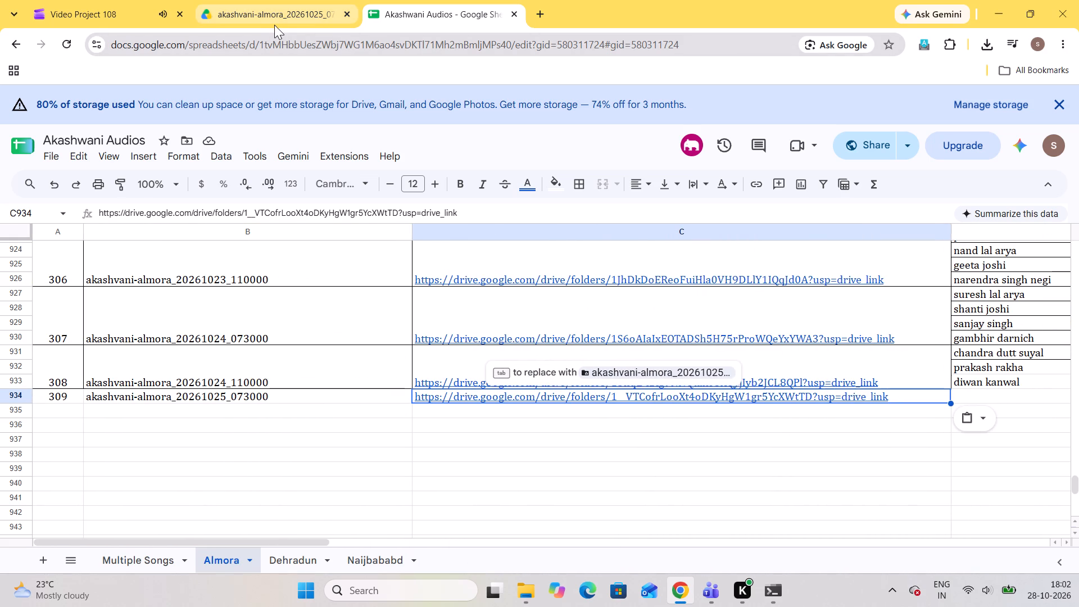
Copy the full file name of the "jhan kriye kachkachat" song from the Drive folder and paste it into F934 of the Almora sheet.
click(274, 25)
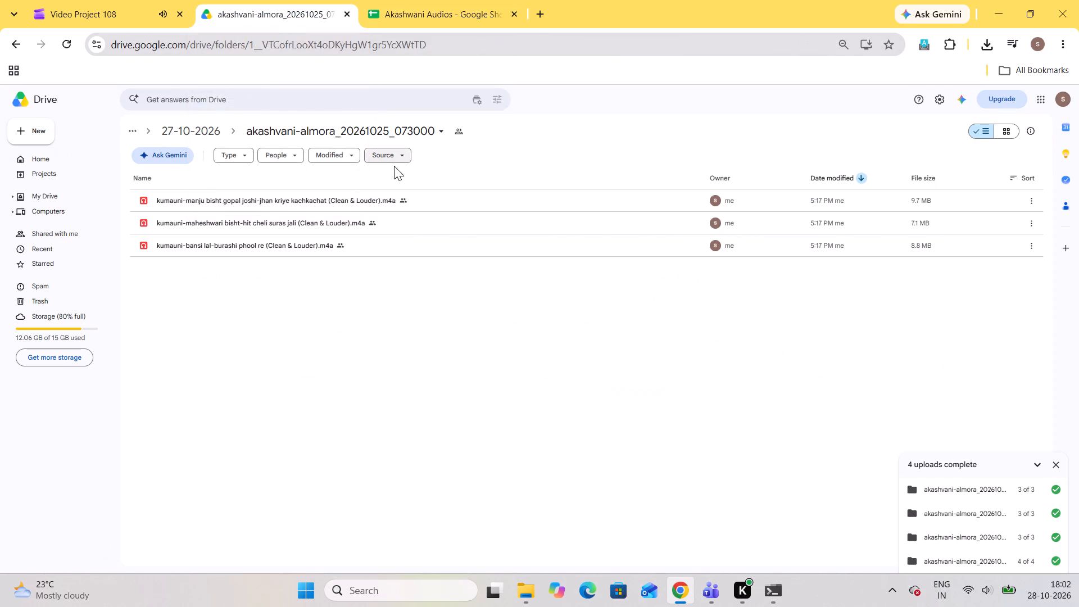
click(366, 199)
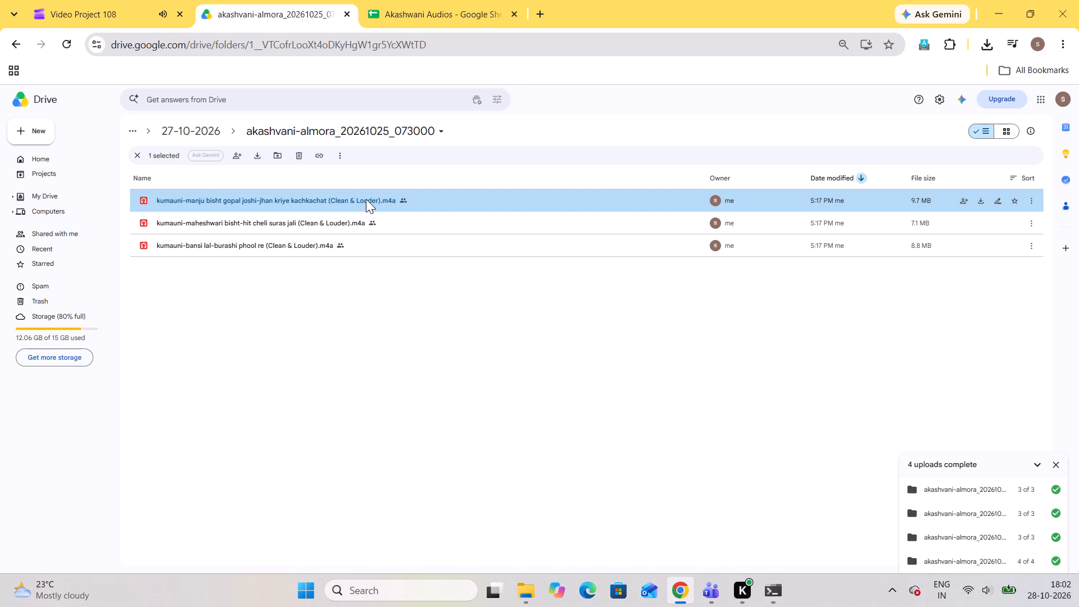
right_click(366, 199)
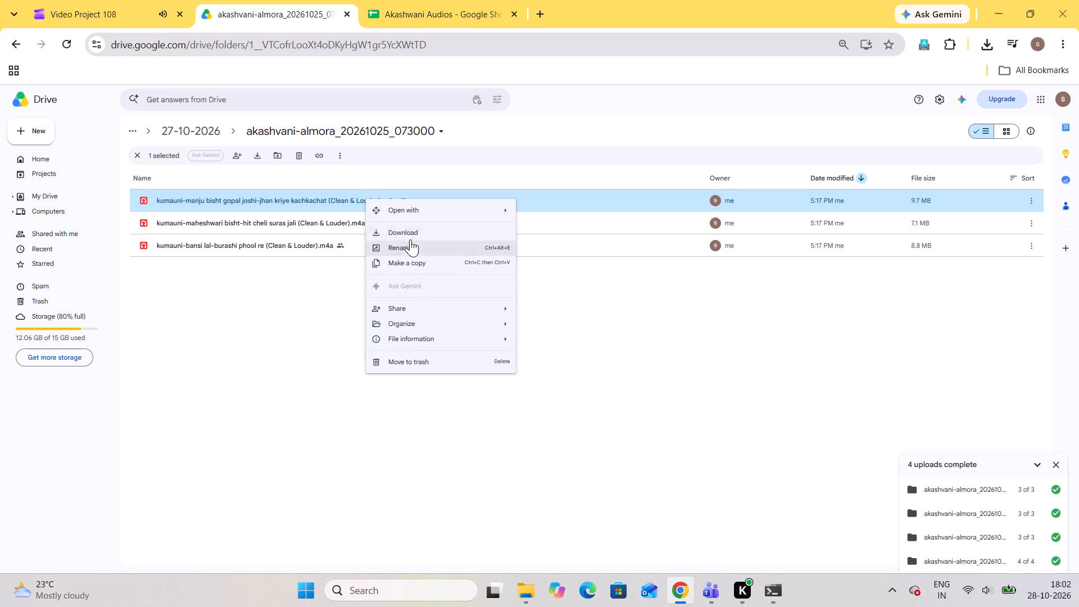
click(405, 247)
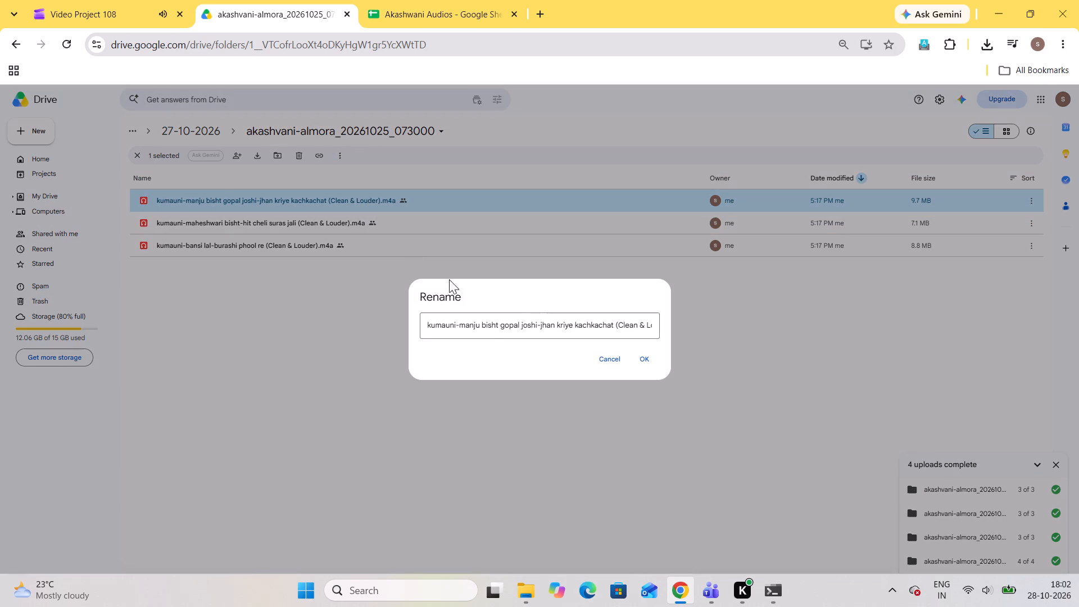
triple_click(486, 324)
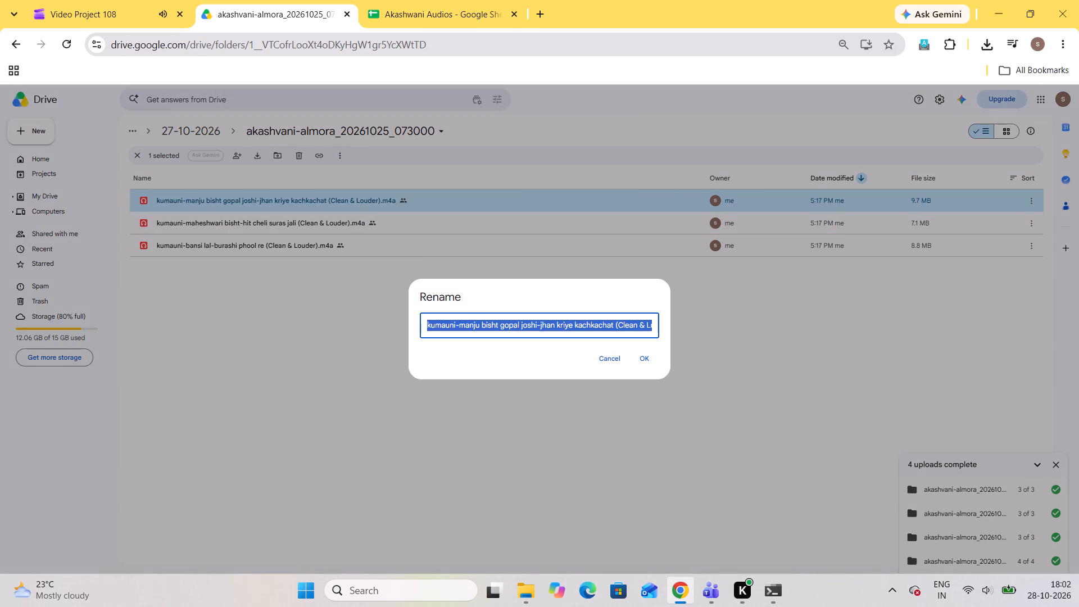
key(ctrl+c)
click(416, 13)
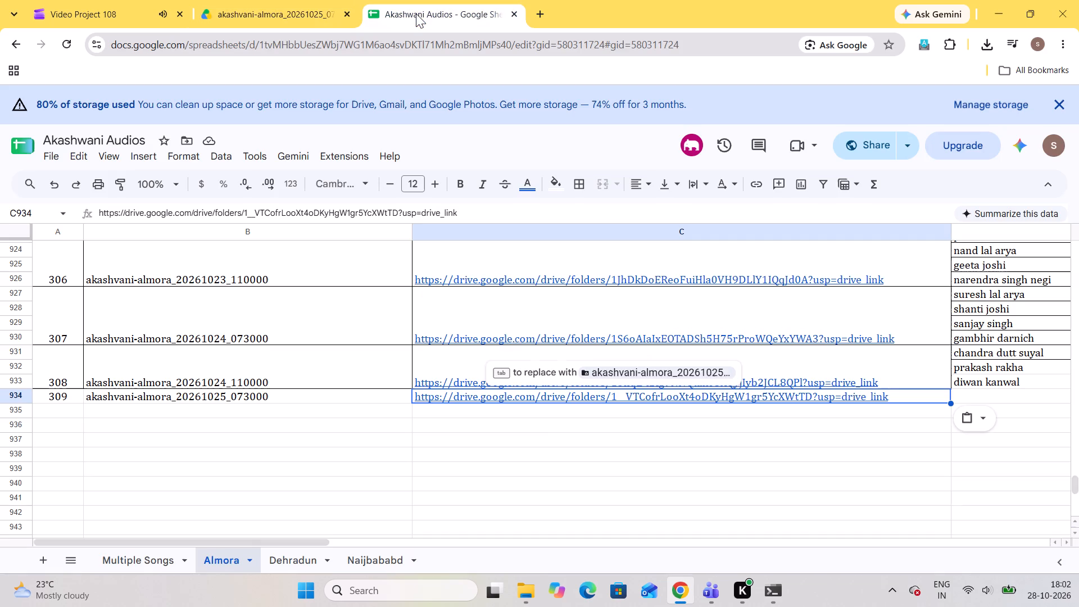
scroll(543, 432, left, 4)
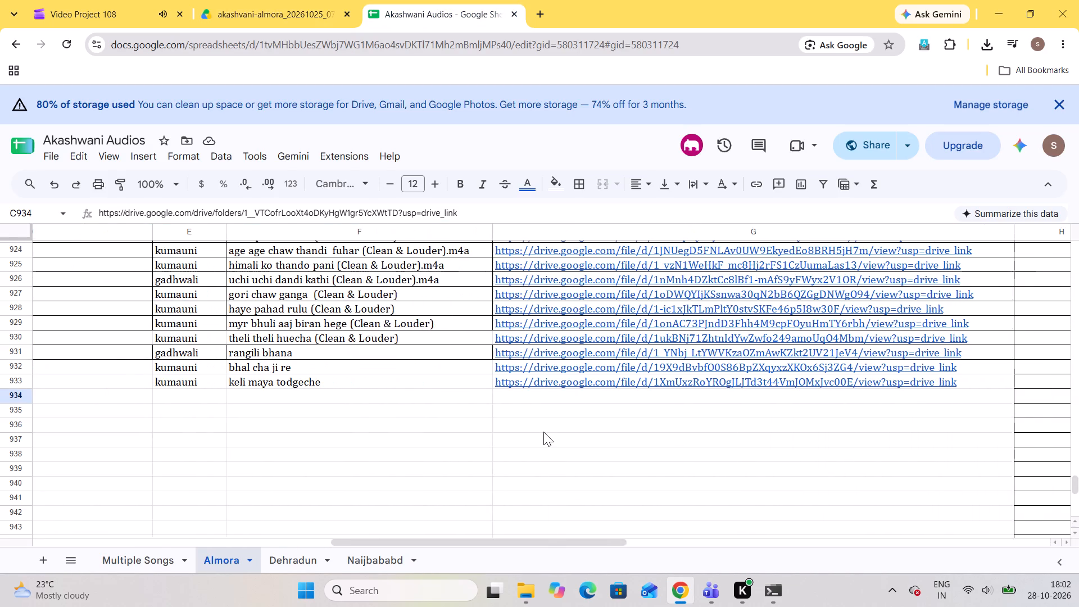
scroll(543, 432, right, 1)
click(477, 396)
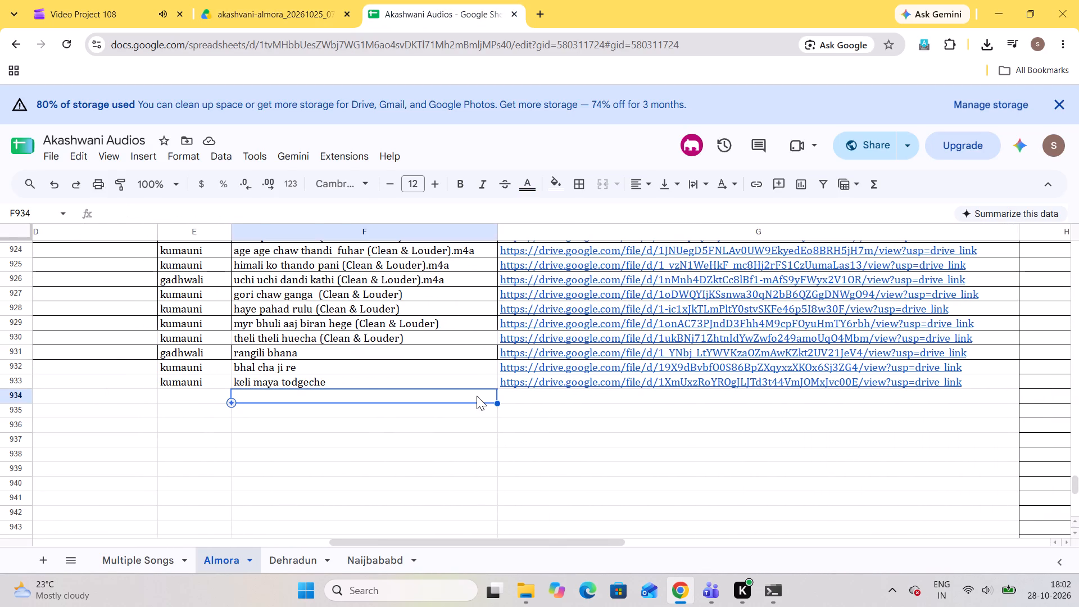
key(ctrl+v)
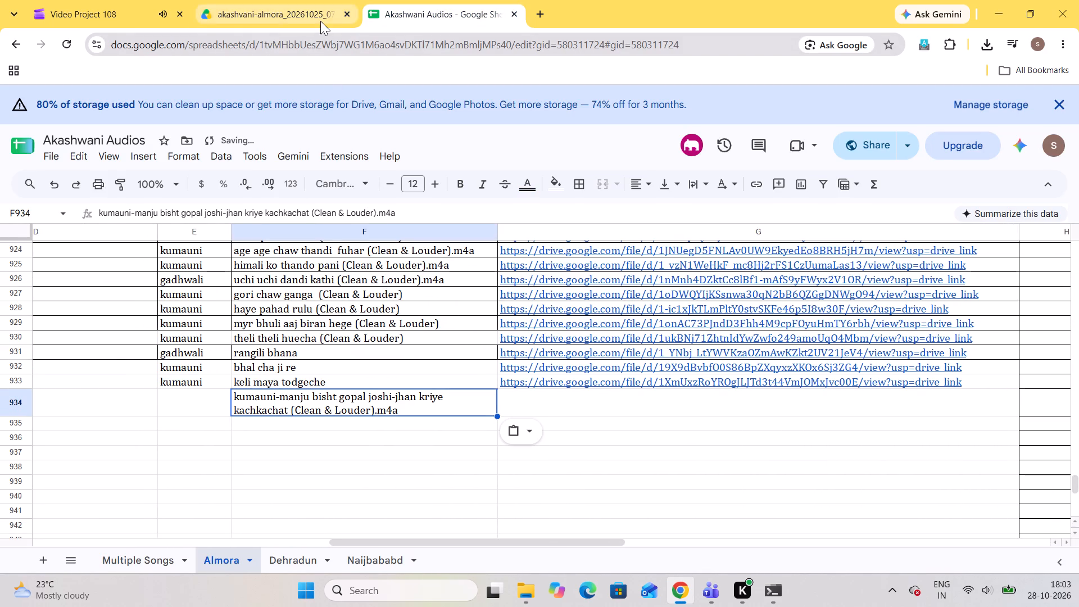
Copy the full file name of the "hit cheli suras jali" song from the Drive folder and paste it into F935 of the Almora sheet.
click(320, 21)
click(541, 236)
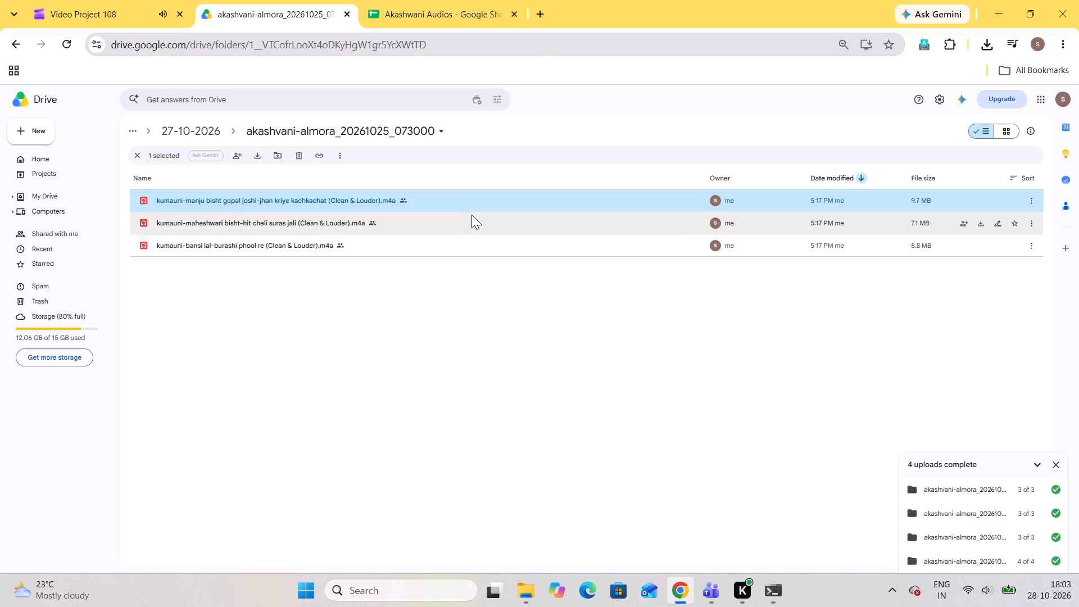
click(459, 220)
right_click(459, 220)
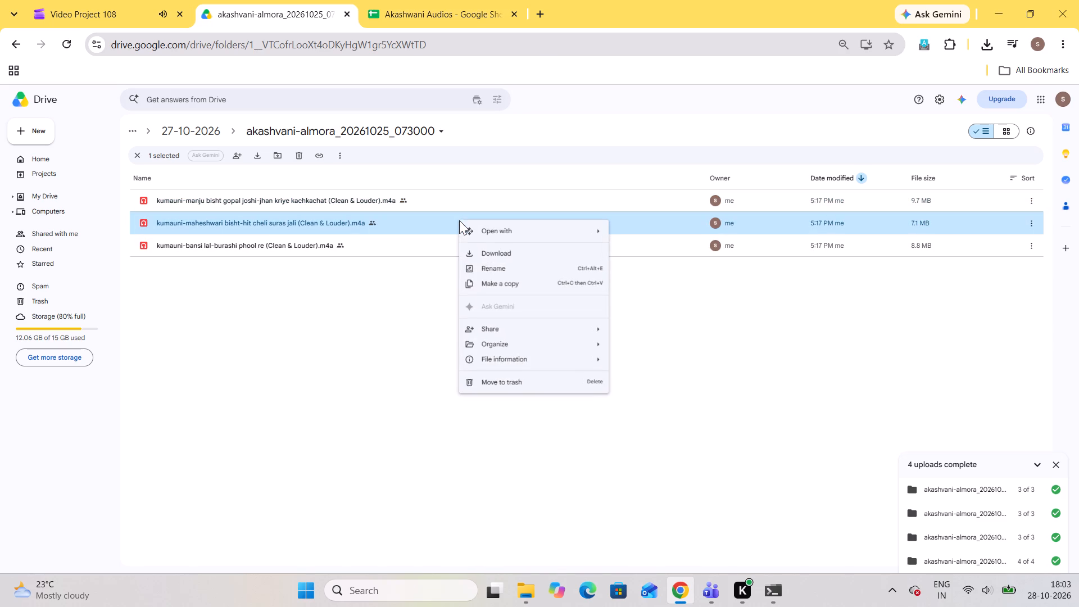
click(487, 264)
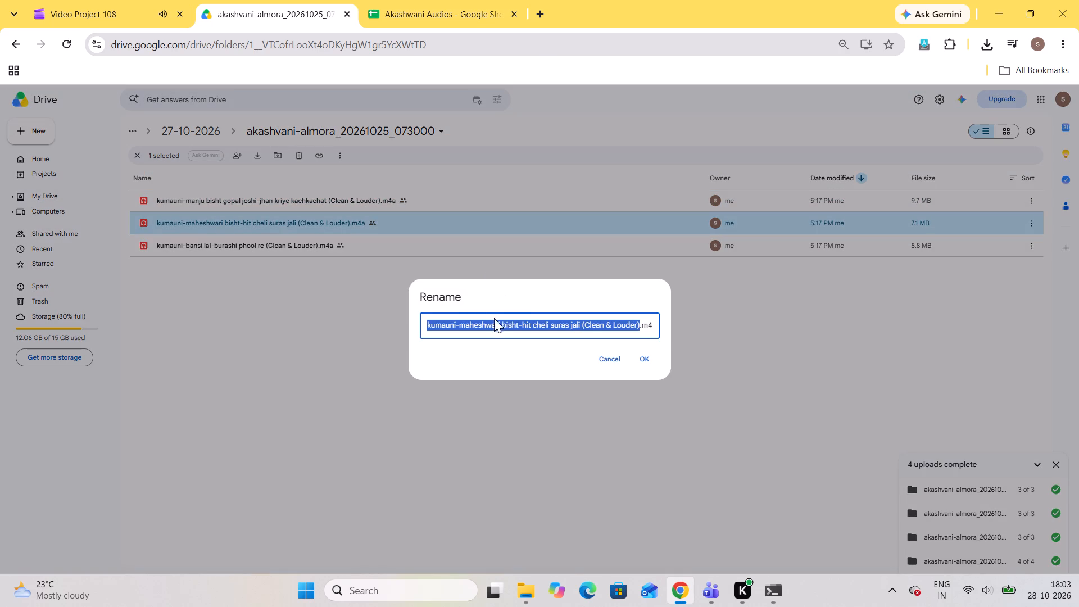
triple_click(491, 321)
key(ctrl+c)
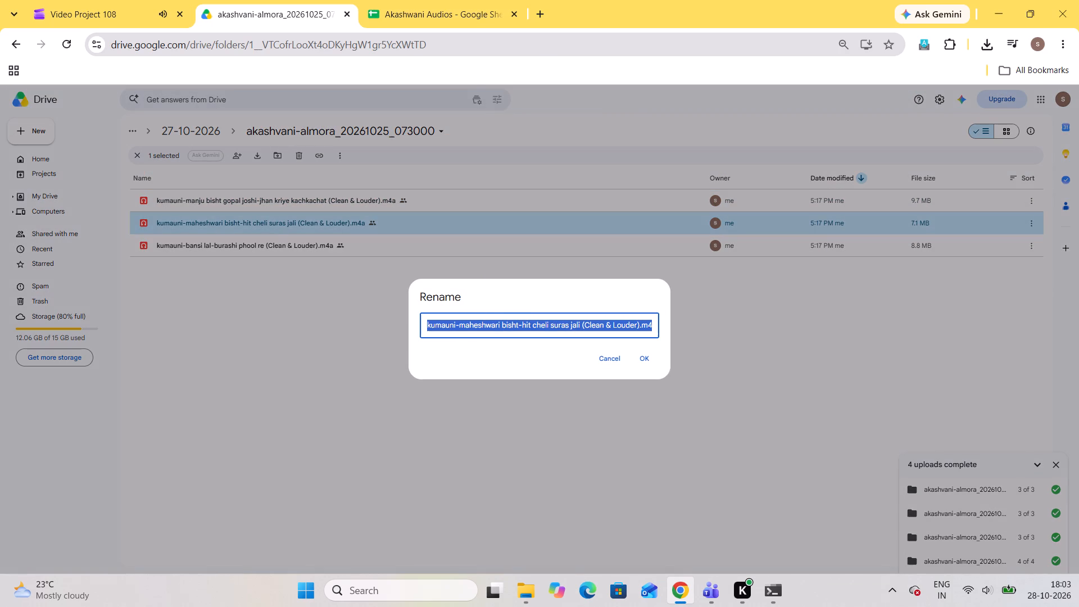
click(477, 6)
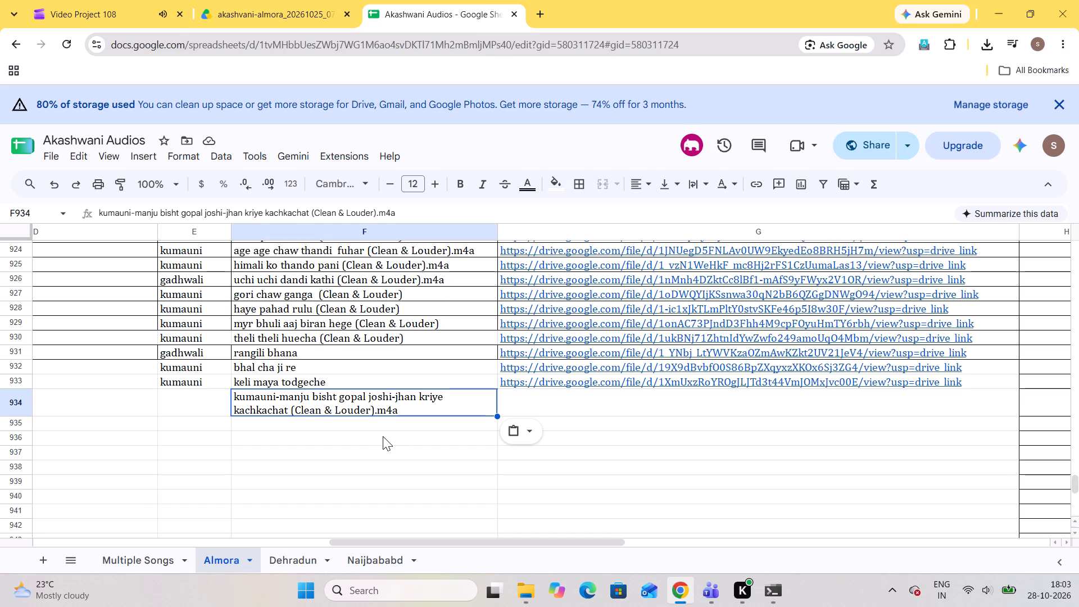
click(389, 422)
key(ctrl+v)
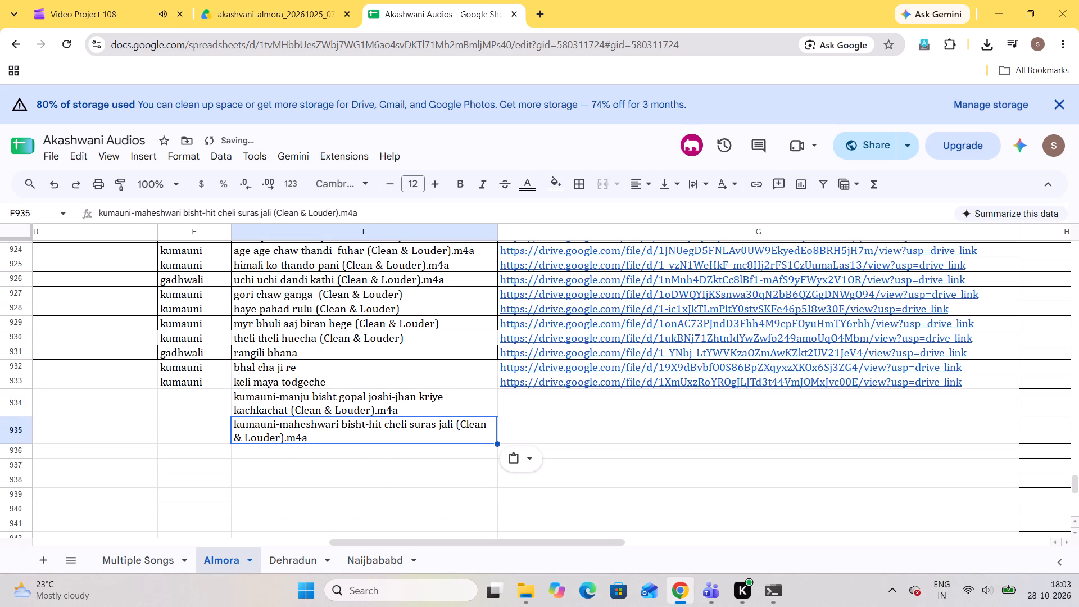
Copy the full file name of the "burashi phool re" song from the Drive folder and paste it into F936 of the Almora sheet.
click(301, 7)
click(336, 271)
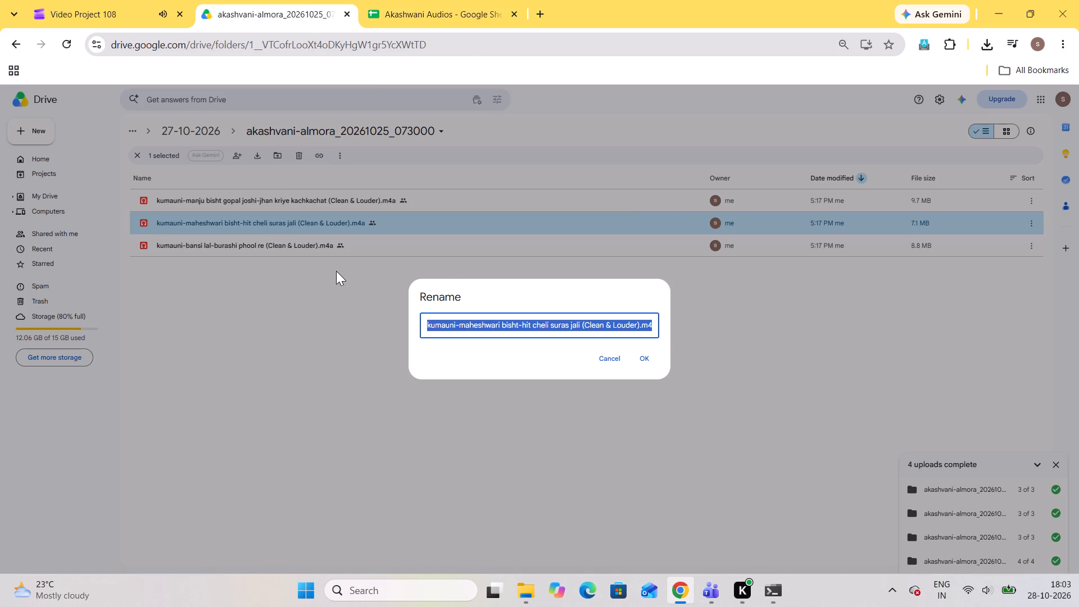
click(310, 243)
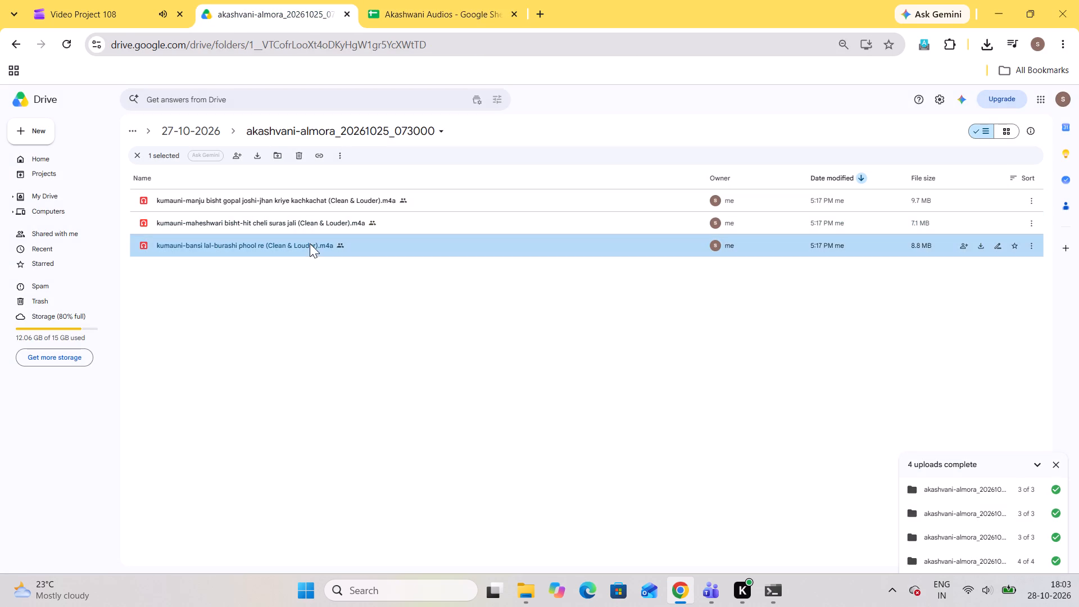
right_click(310, 243)
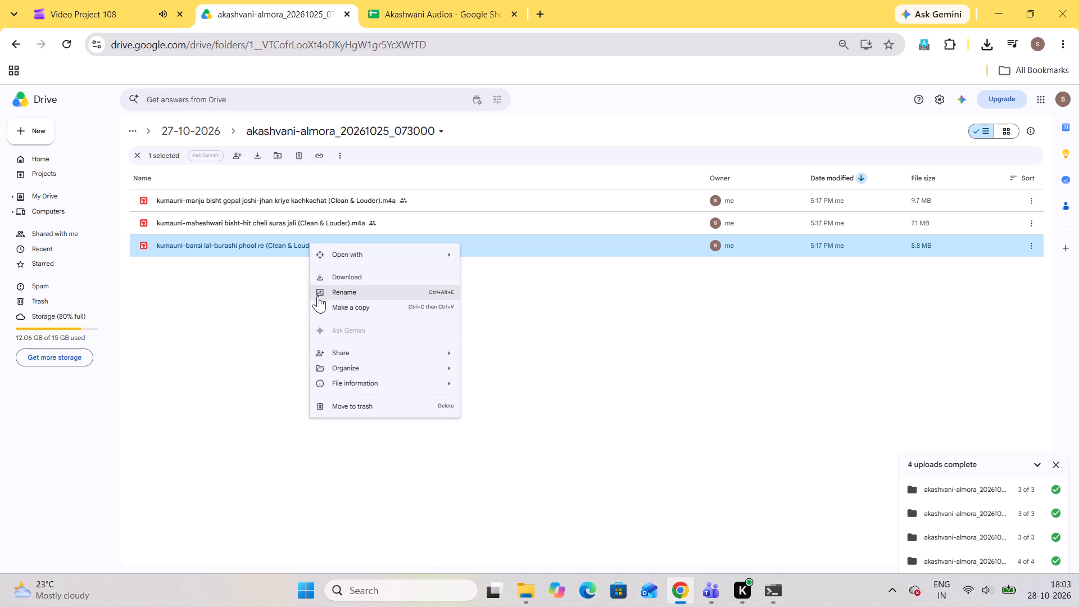
click(318, 296)
triple_click(436, 327)
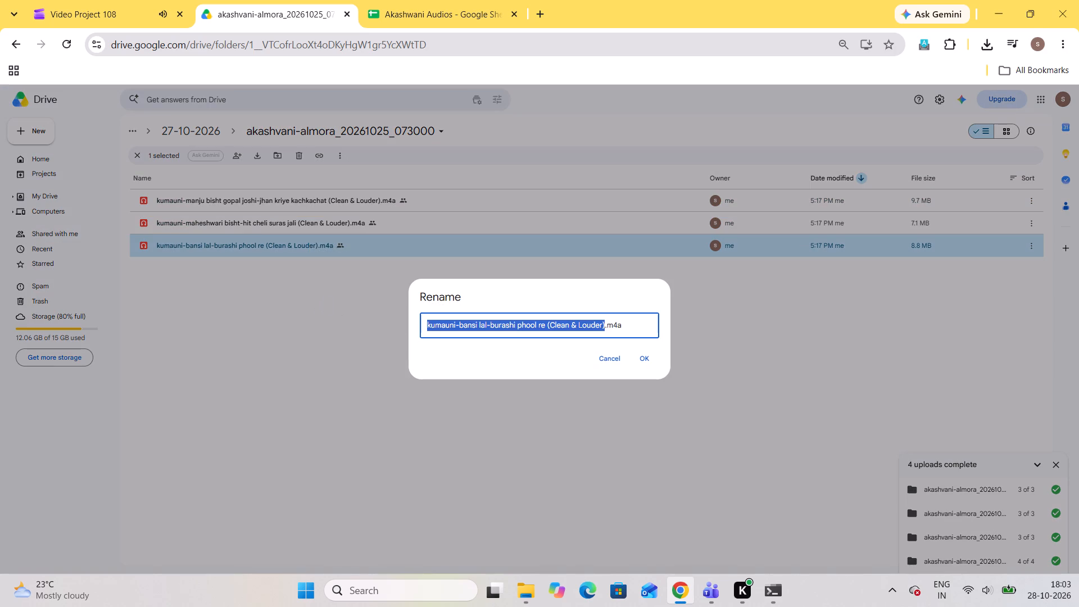
key(ctrl+c)
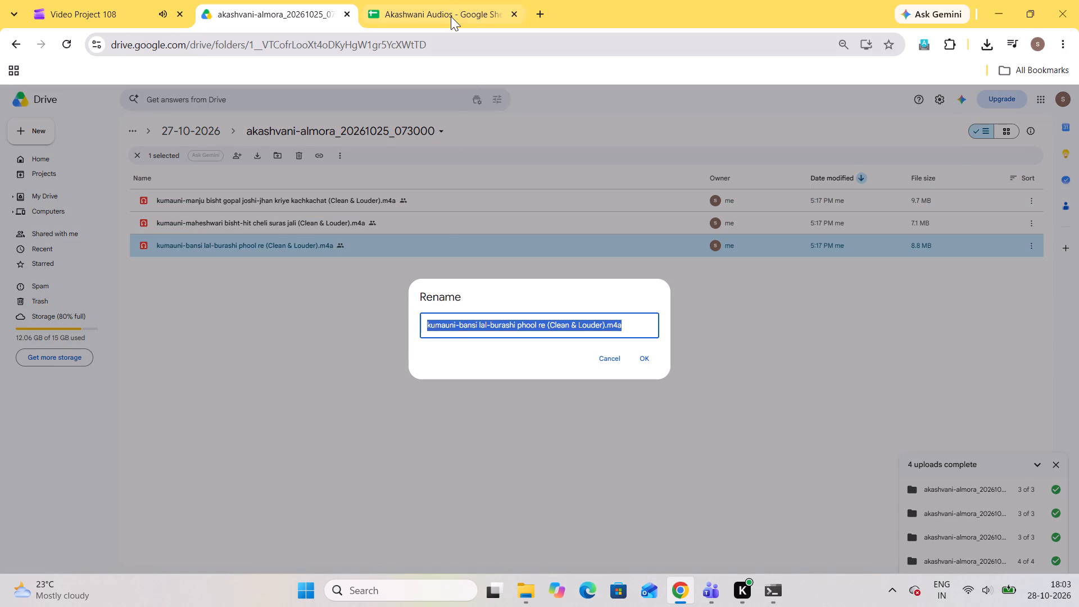
click(450, 11)
click(338, 457)
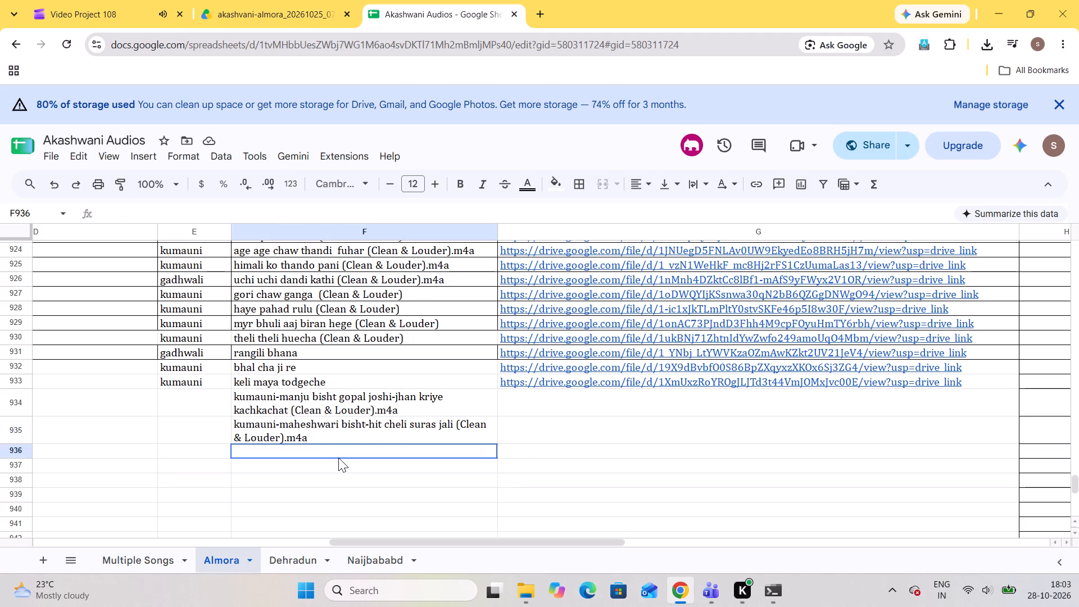
key(ctrl+v)
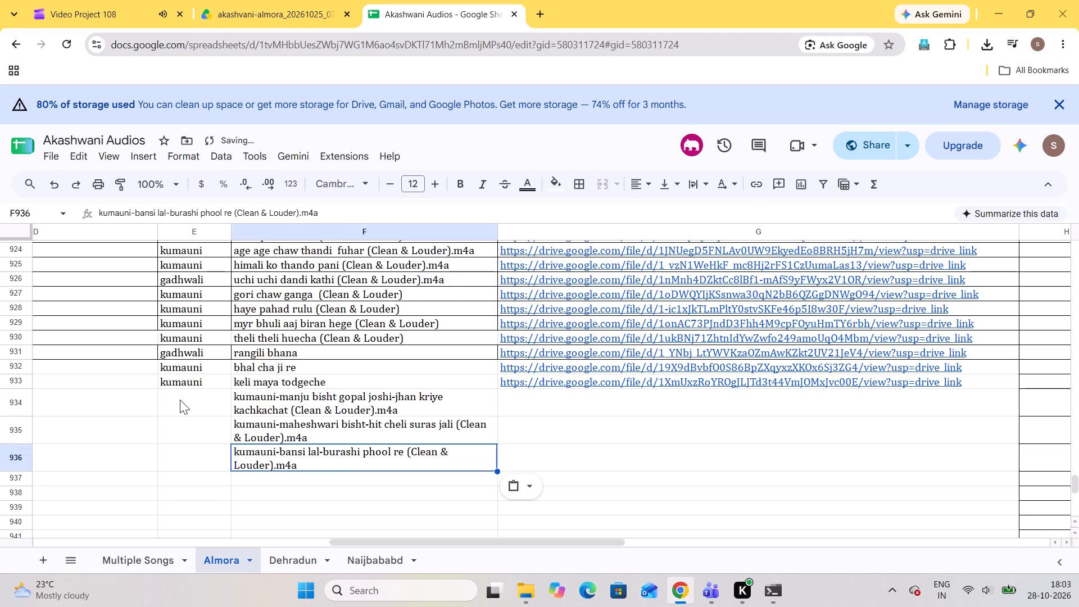
Enter kumauni as the language in cells E934, E935 and E936 for the three new songs.
click(180, 401)
text(kumauni)
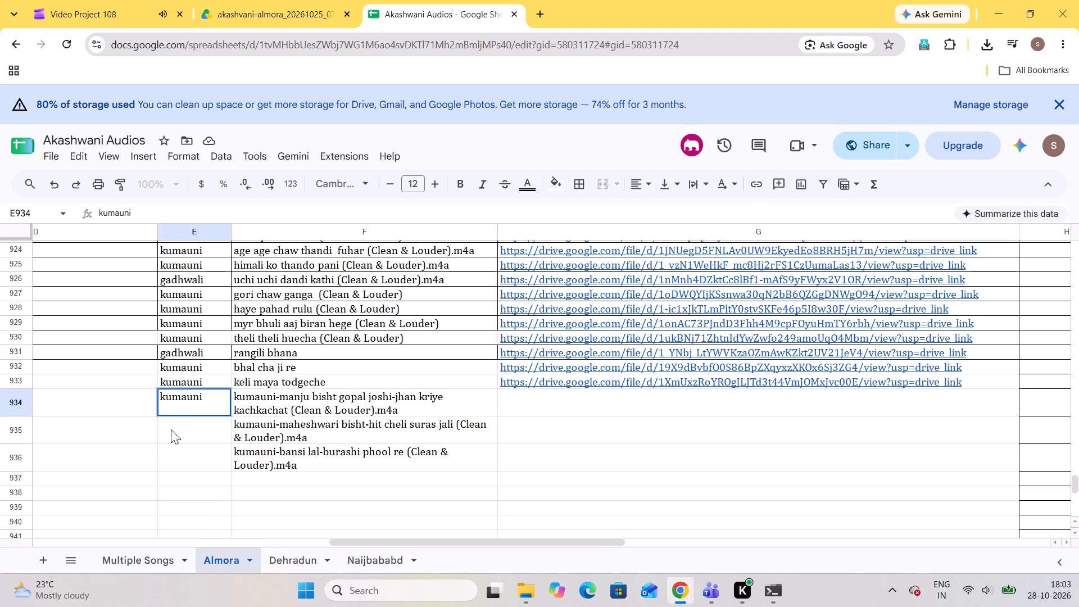
click(169, 437)
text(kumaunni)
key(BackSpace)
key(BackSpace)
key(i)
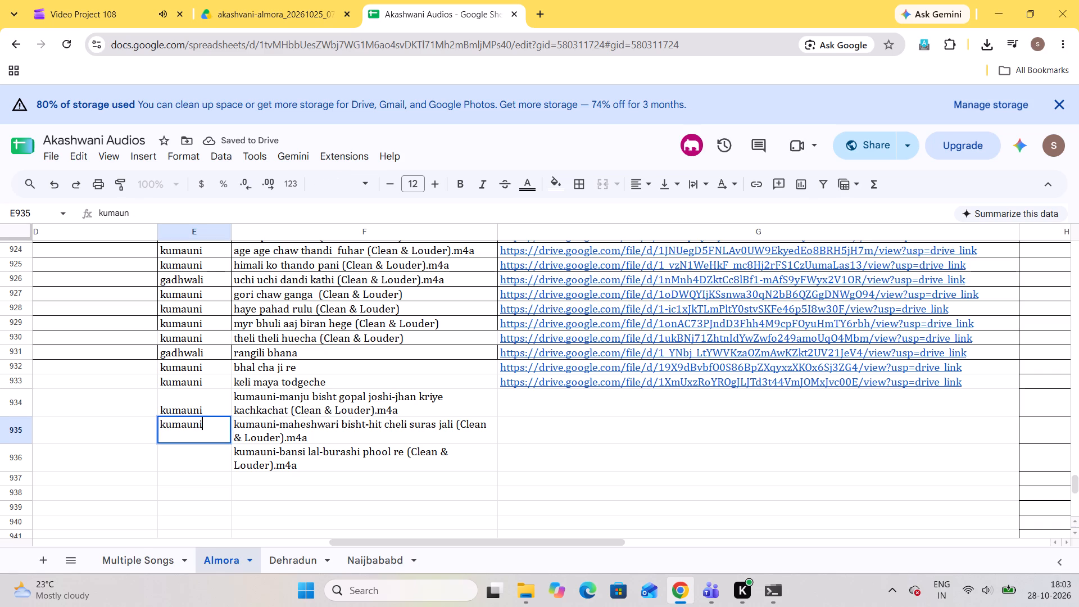
click(165, 454)
text(kumauni)
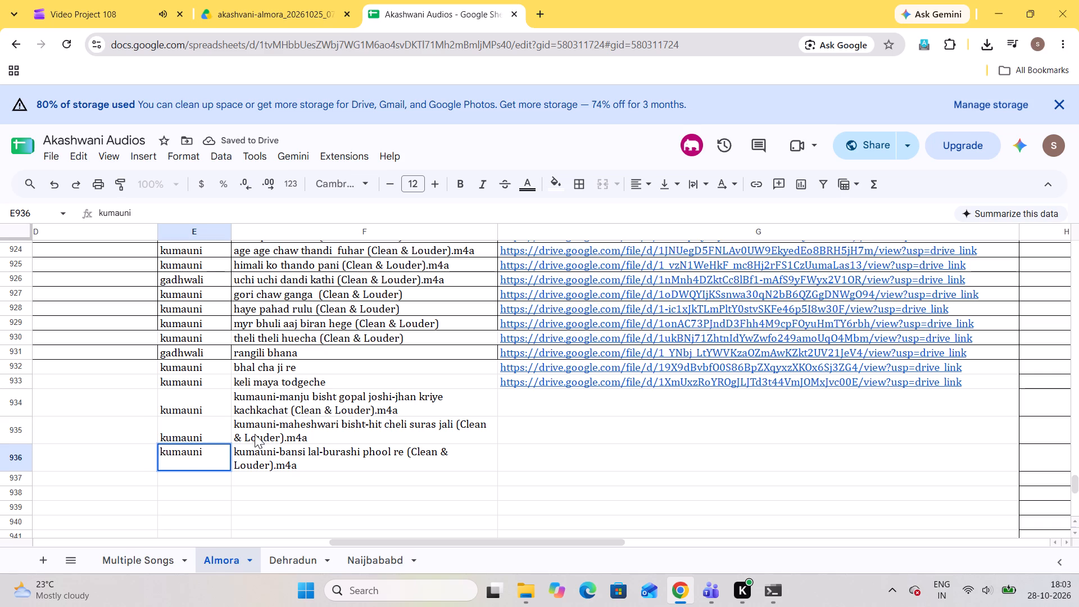
Merge cells C934 to C936 so the folder link cell spans the three song rows.
scroll(291, 401, right, 3)
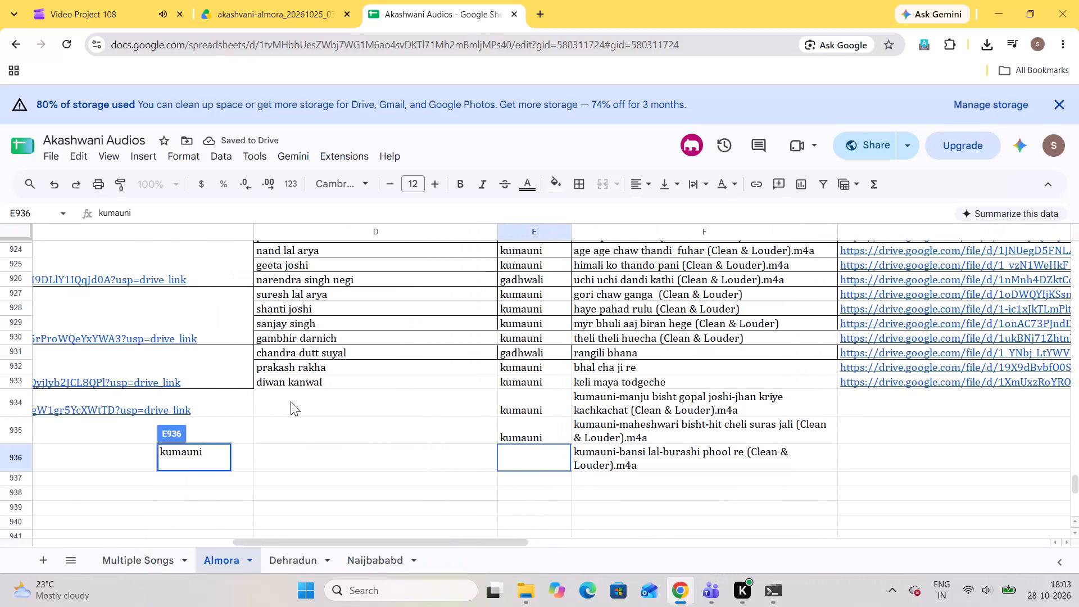
click(291, 401)
ctrl+click(232, 406)
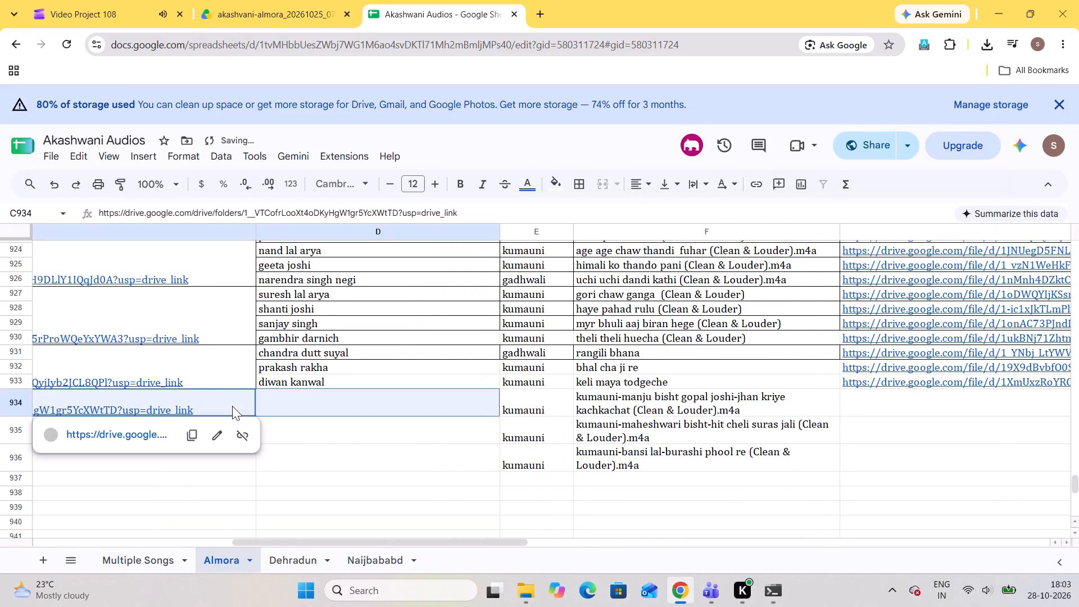
double_click(232, 406)
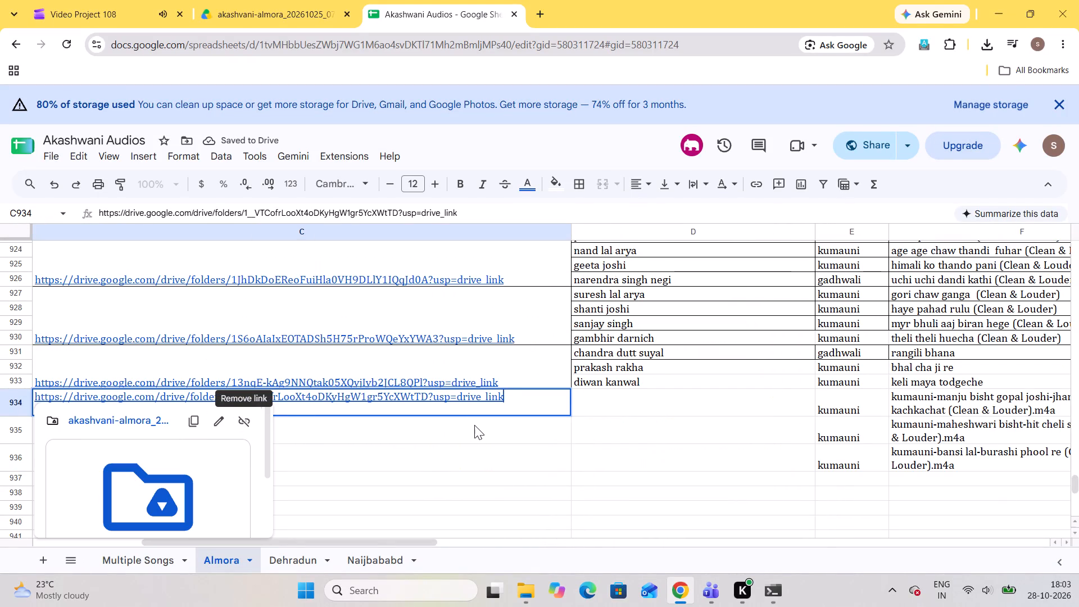
ctrl+click(479, 430)
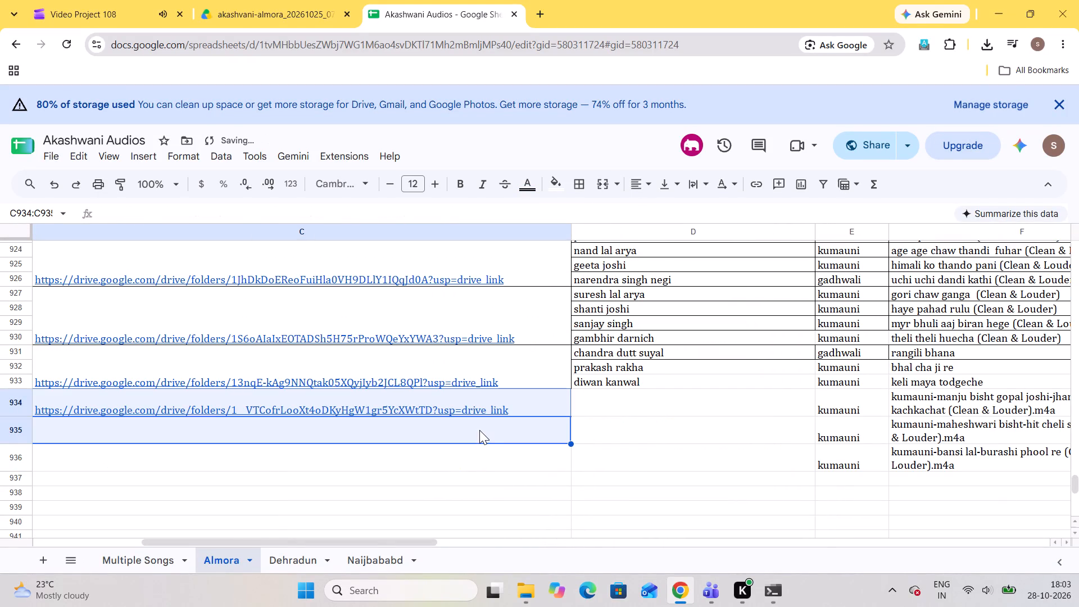
ctrl+click(474, 456)
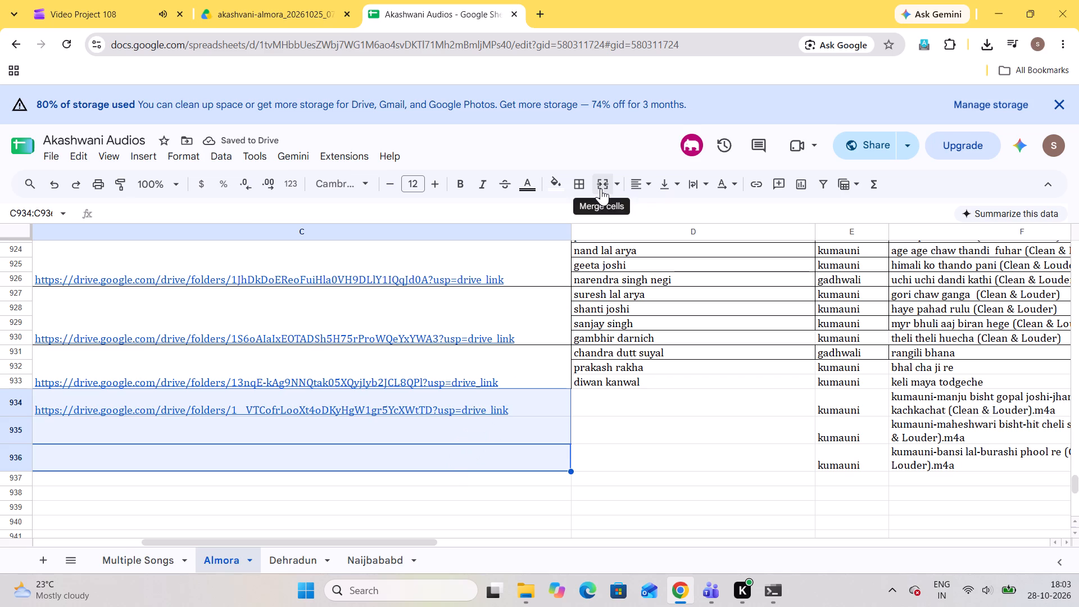
click(601, 188)
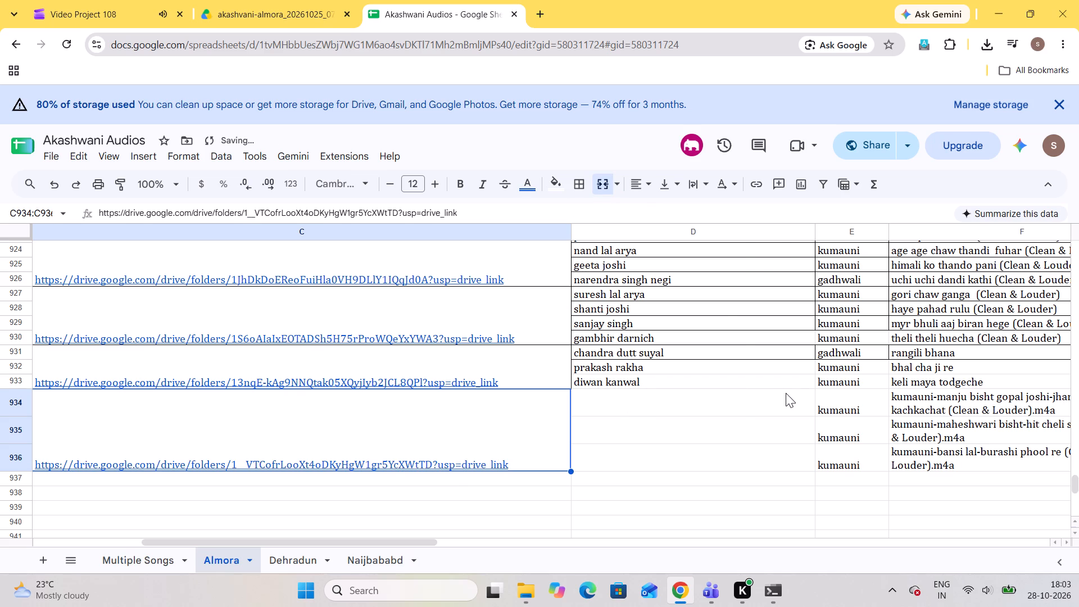
Move the artist name out of the "jhan kriye kachkachat" file name in F934 into artist cell D934.
scroll(786, 393, left, 2)
triple_click(779, 389)
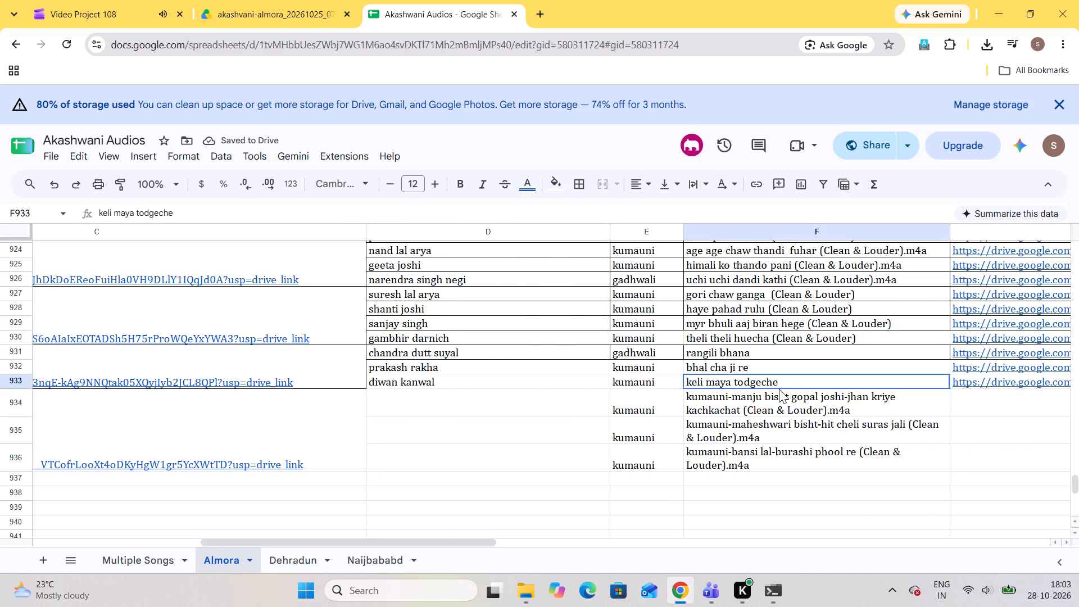
double_click(767, 402)
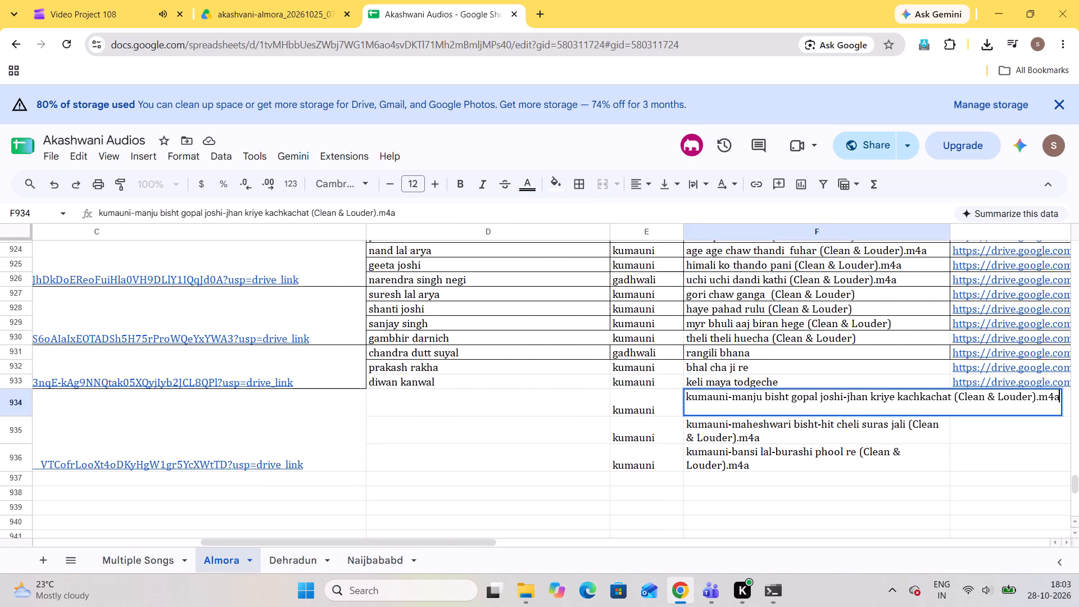
drag(731, 397, 823, 396)
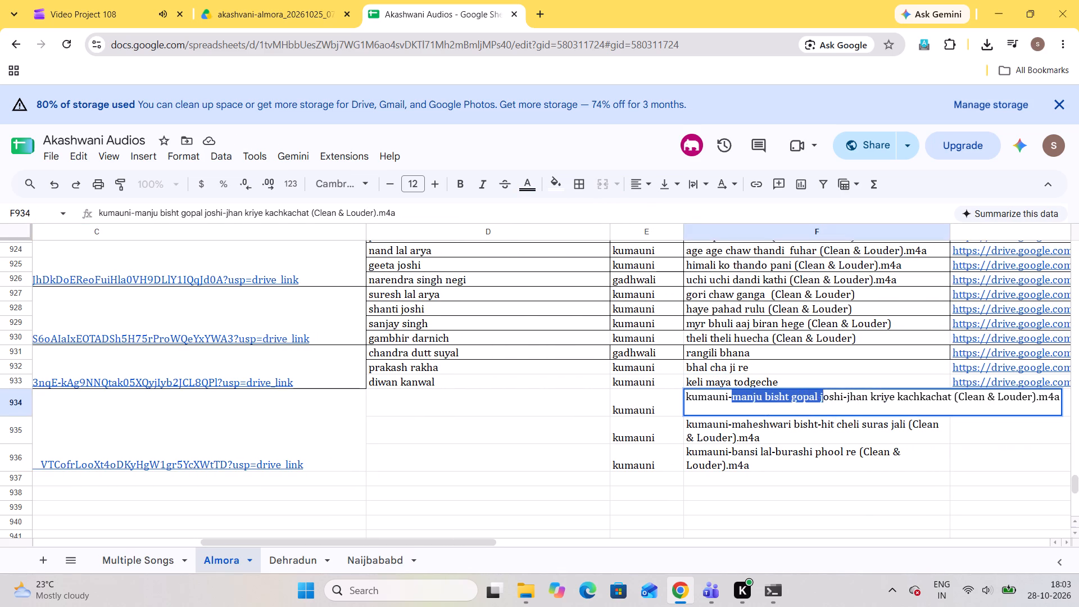
drag(823, 396, 843, 396)
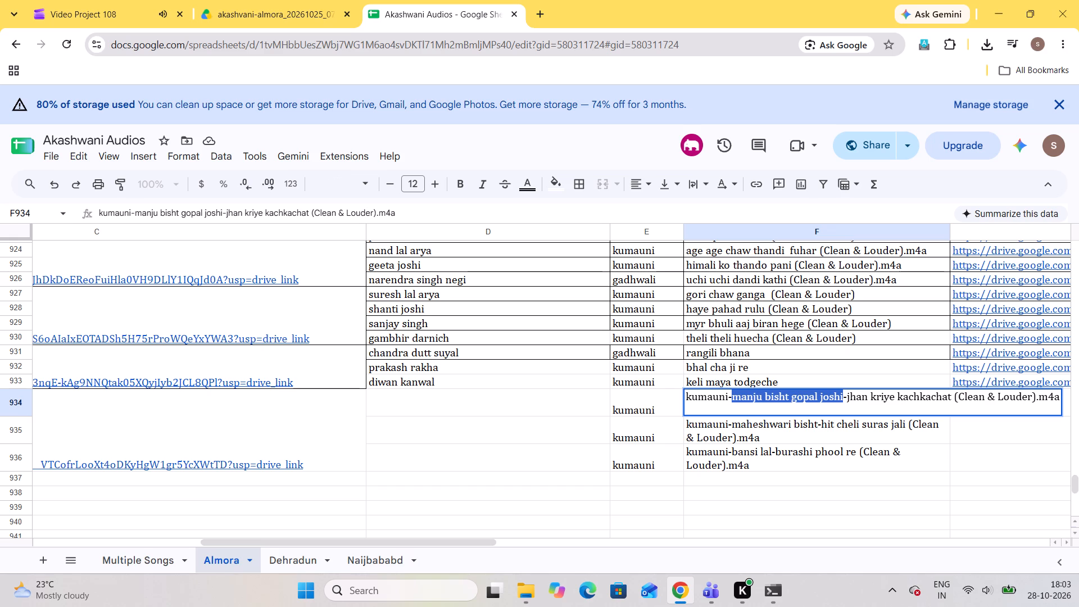
key(ctrl+x)
click(559, 398)
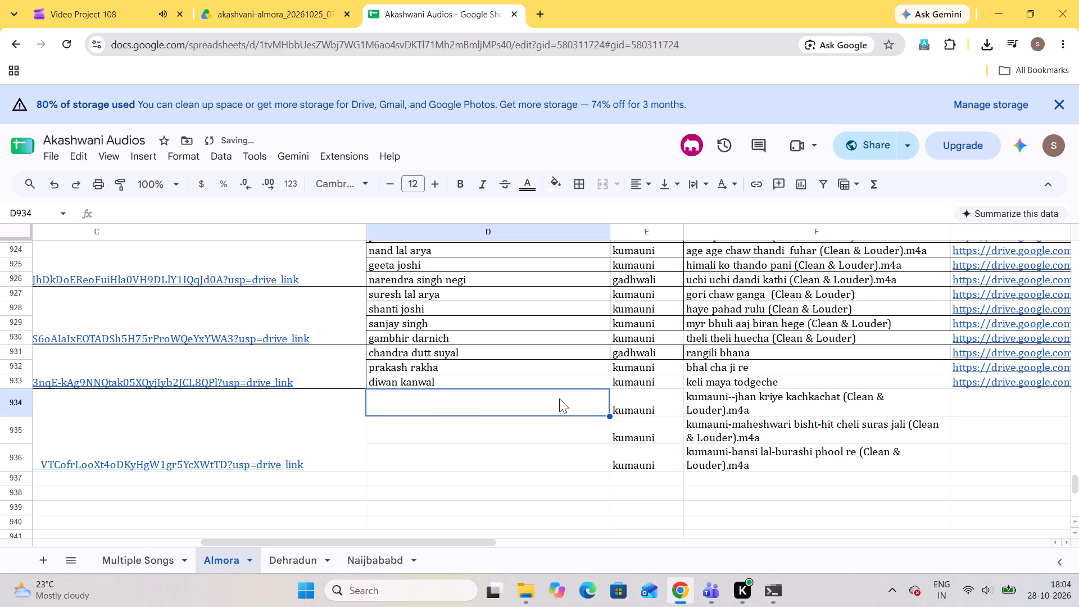
key(ctrl+v)
Move the artist name out of the "hit cheli suras jali" file name in F935 into artist cell D935.
triple_click(705, 428)
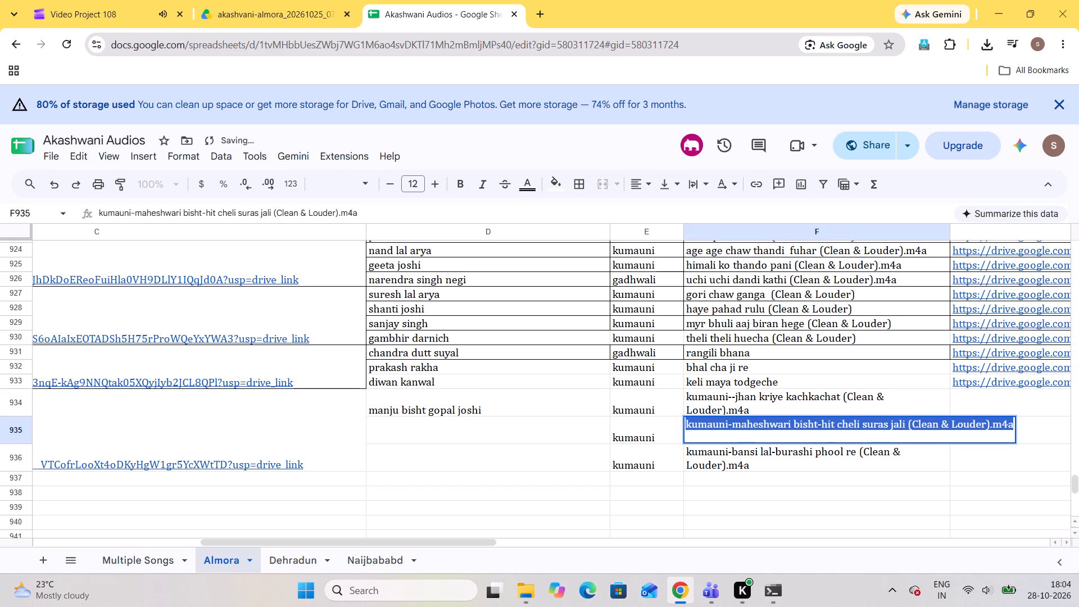
click(733, 425)
drag(733, 425, 797, 431)
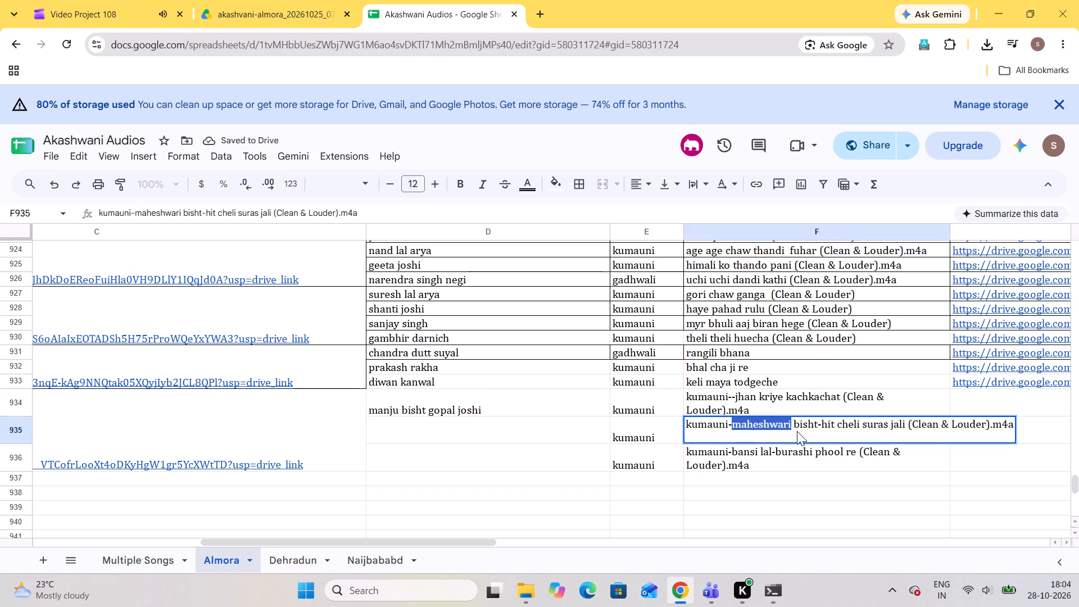
drag(797, 431, 818, 430)
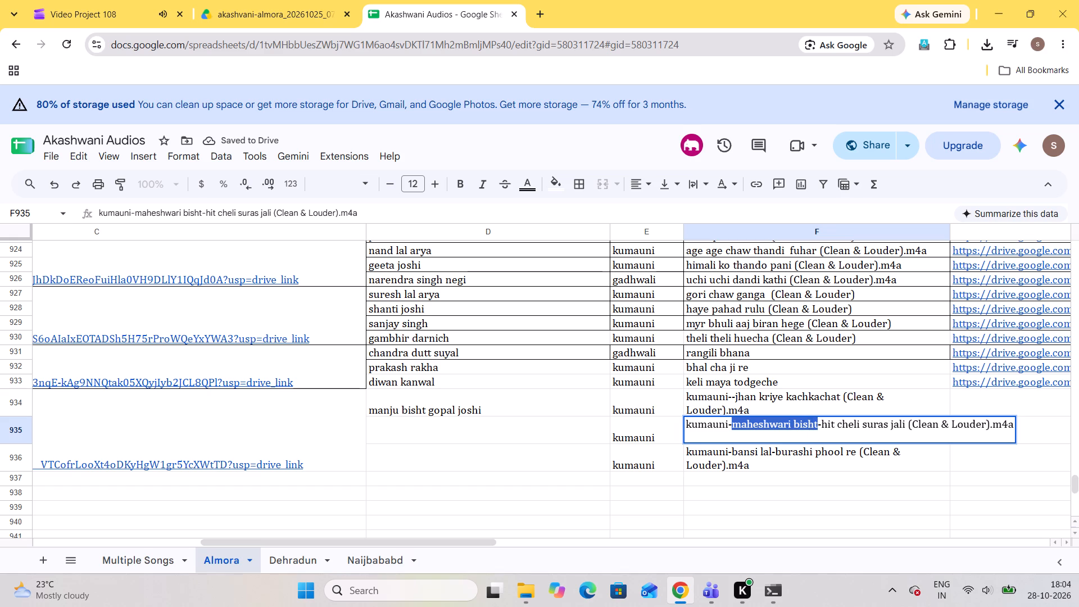
key(ctrl+x)
click(565, 434)
key(ctrl+v)
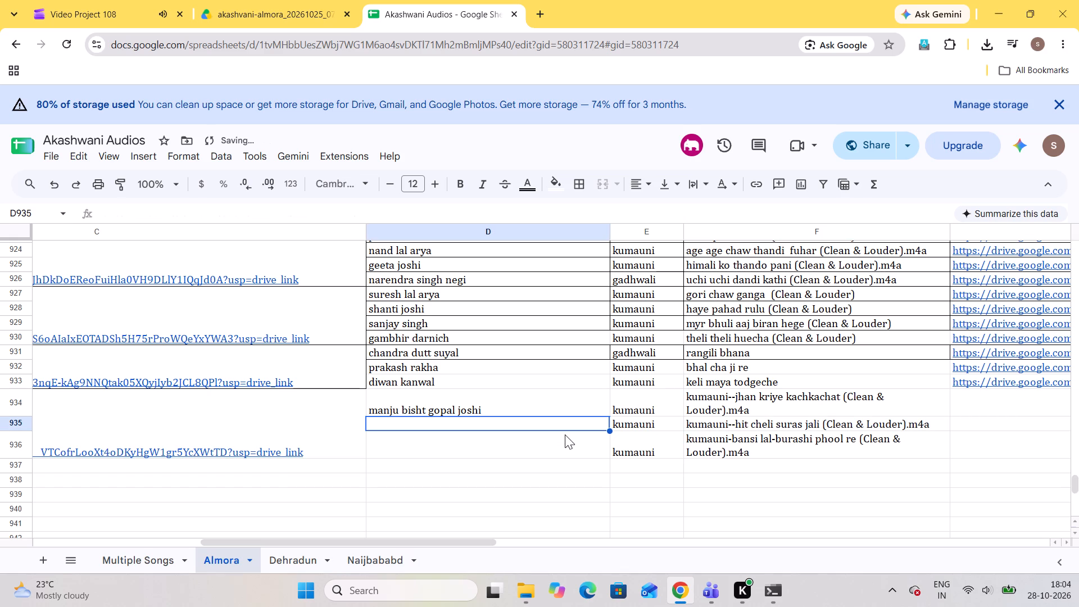
Move the artist name out of the "burashi phool re" file name in F936 into artist cell D936.
triple_click(711, 449)
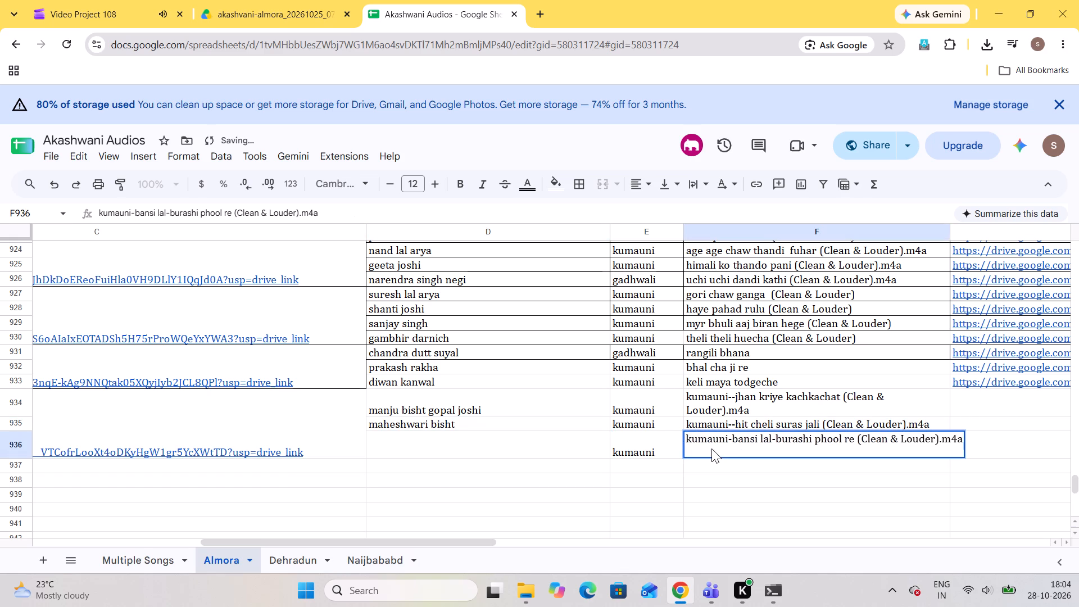
drag(732, 439, 775, 437)
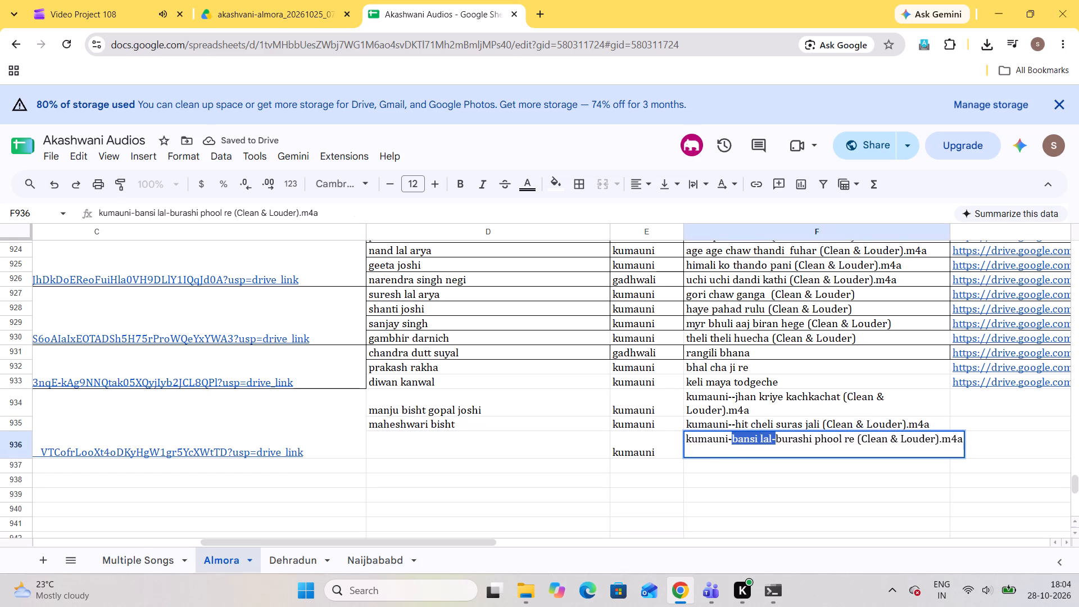
drag(775, 437, 772, 437)
key(ctrl+x)
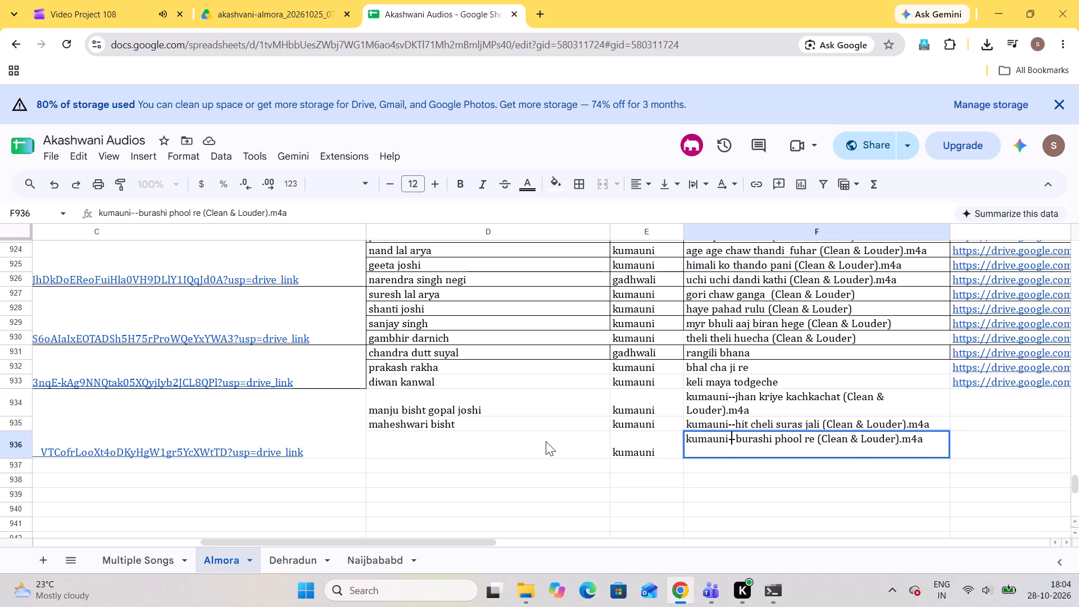
click(546, 441)
key(ctrl+v)
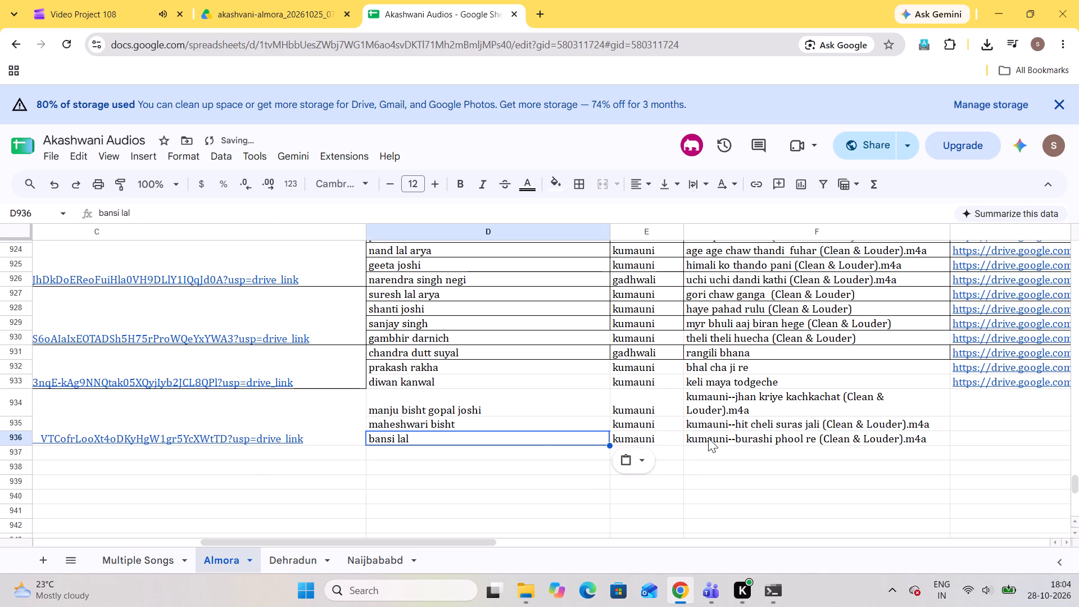
Delete the leading "kumauni--" from the song titles in F934, F936 and F935.
double_click(720, 402)
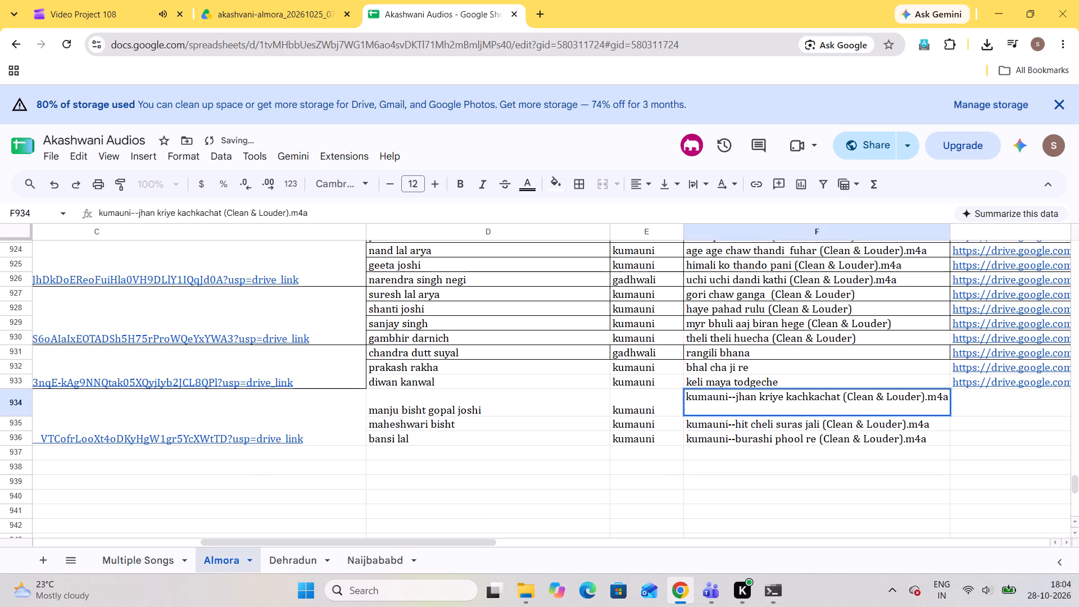
drag(734, 398, 683, 397)
key(BackSpace)
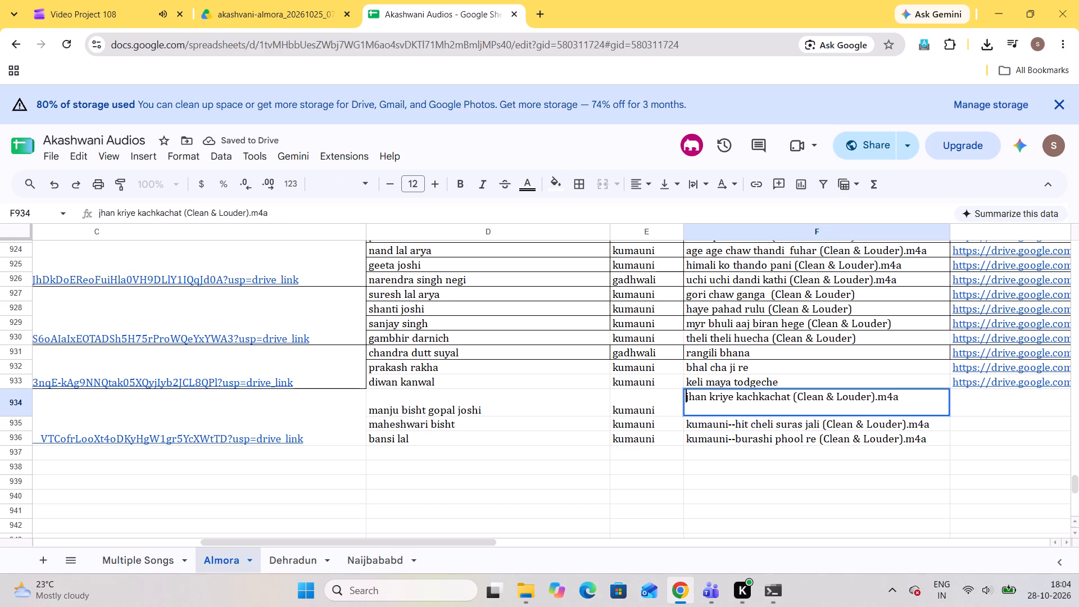
triple_click(696, 426)
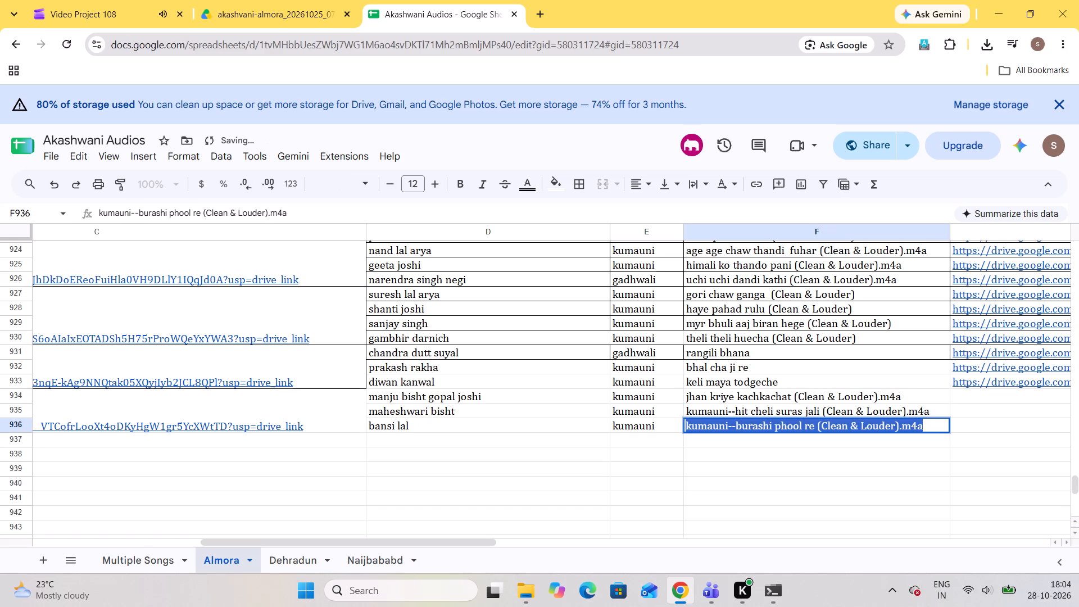
click(733, 425)
click(733, 425)
drag(733, 425, 695, 426)
key(BackSpace)
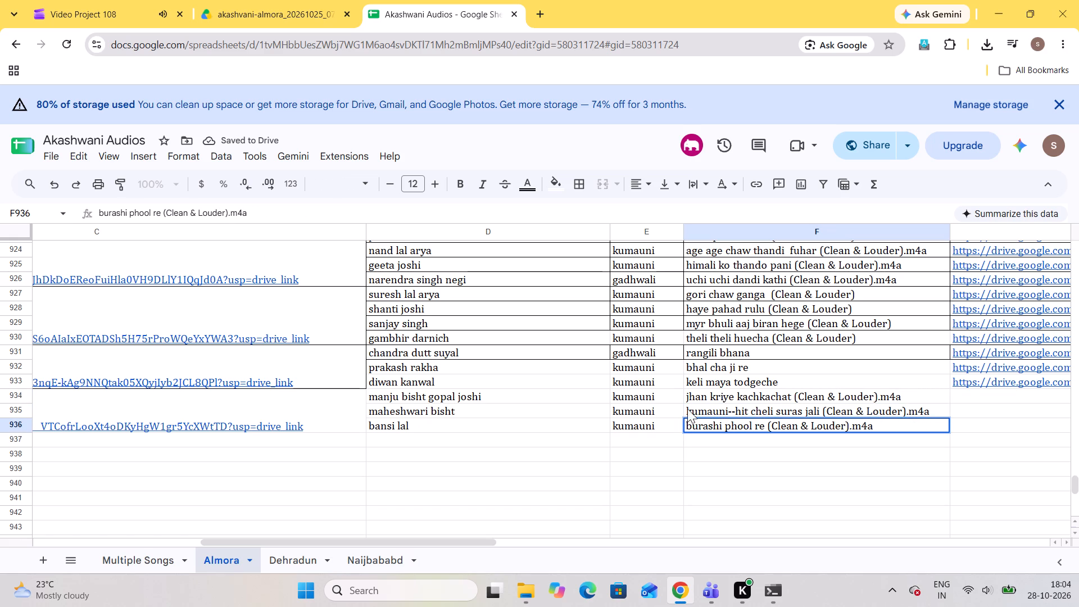
double_click(688, 406)
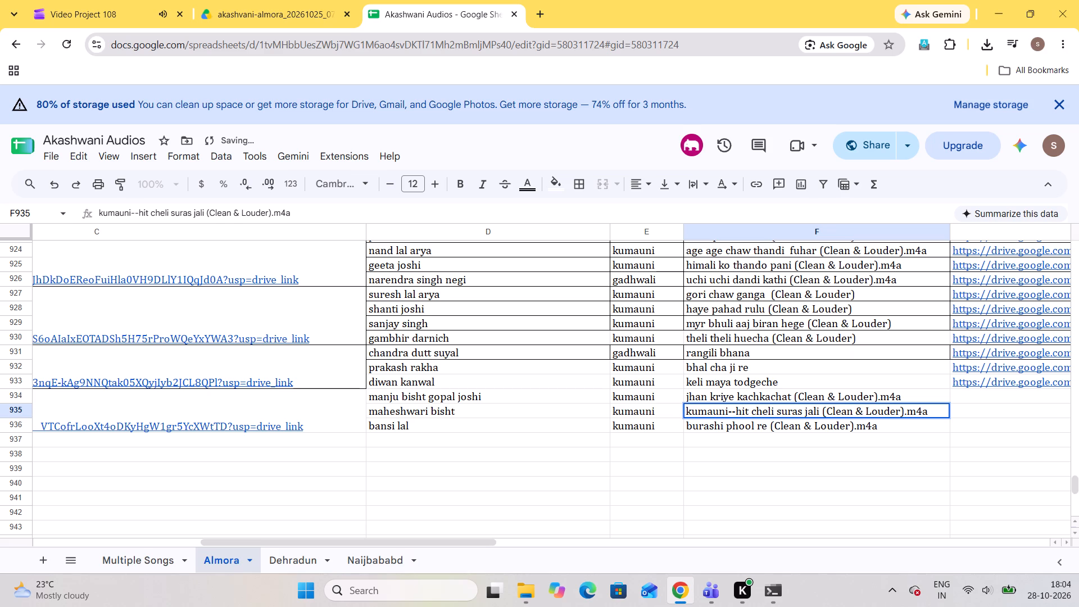
drag(737, 412, 680, 415)
key(BackSpace)
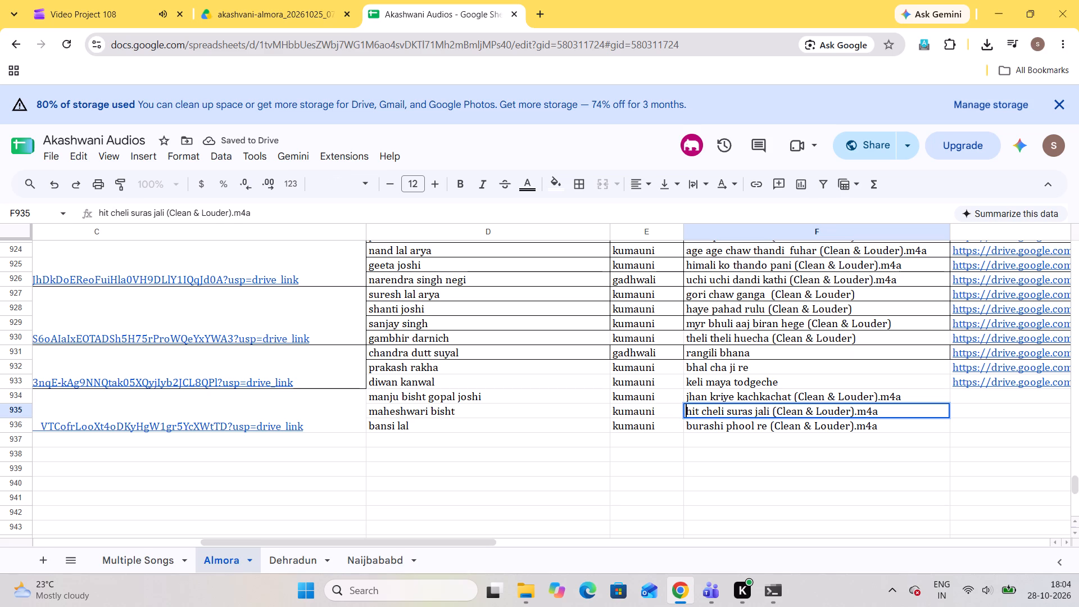
Merge cells B934 to B936 so the folder name akashvani-almora_20261025_073000 spans the three song rows.
scroll(551, 425, right, 5)
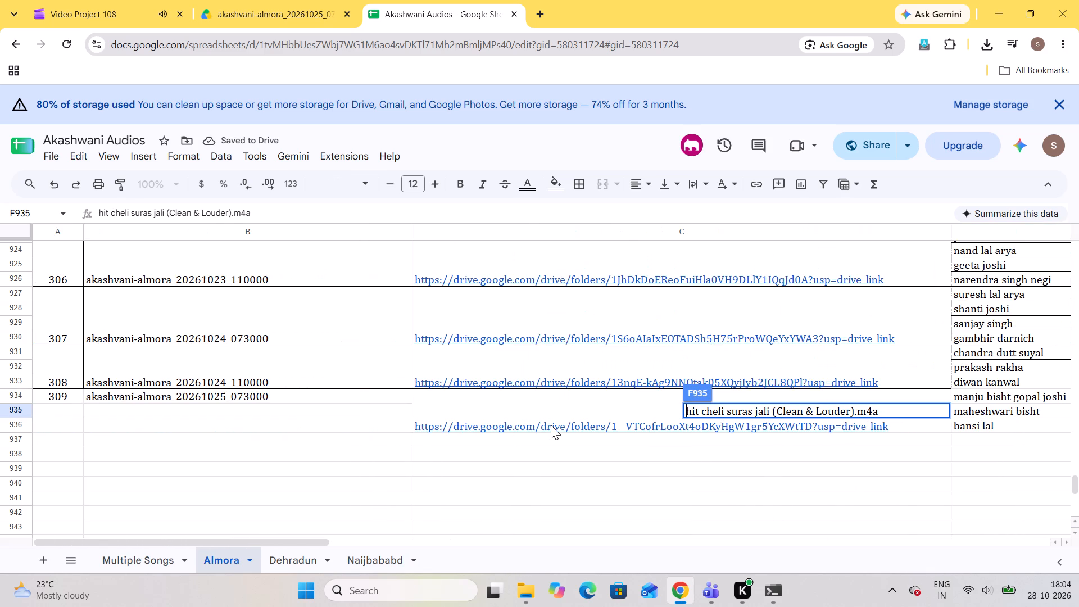
click(280, 396)
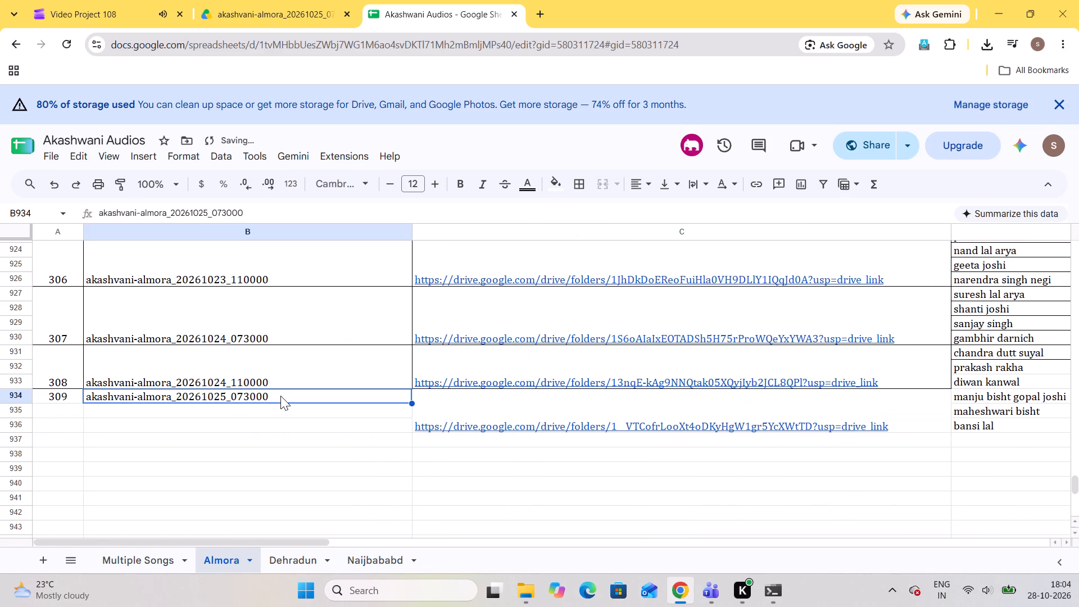
ctrl+click(273, 411)
ctrl+click(273, 424)
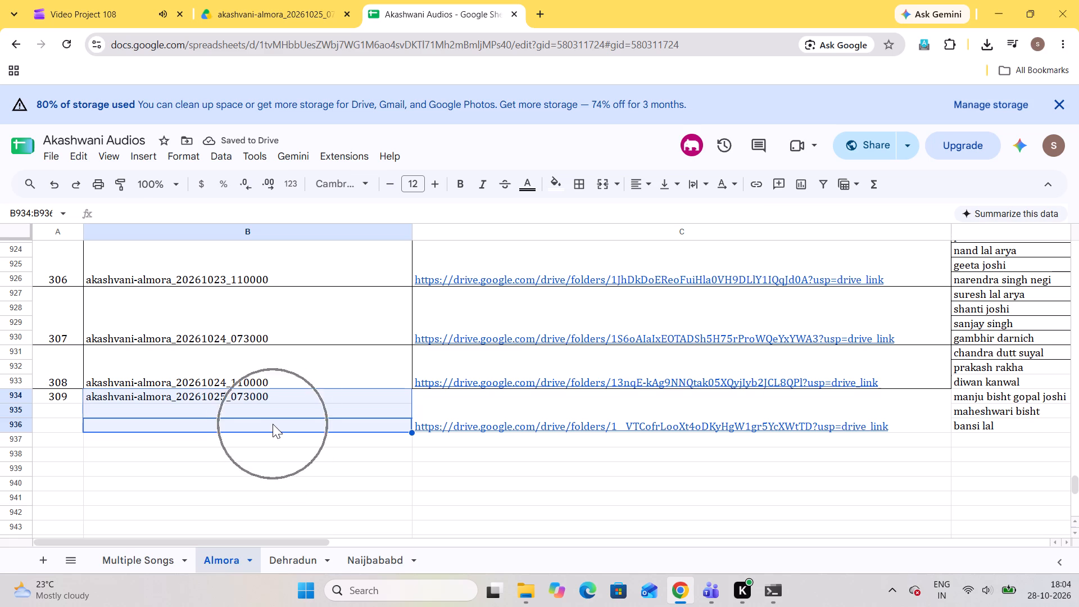
click(601, 184)
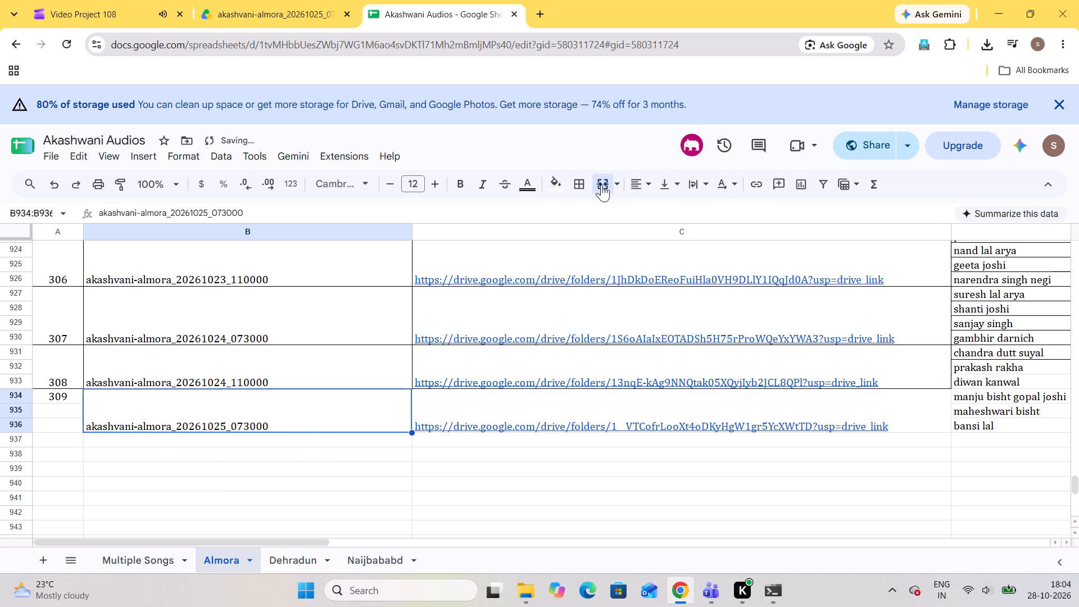
Merge cells A934 to A936 so serial number 309 spans the three song rows.
click(72, 395)
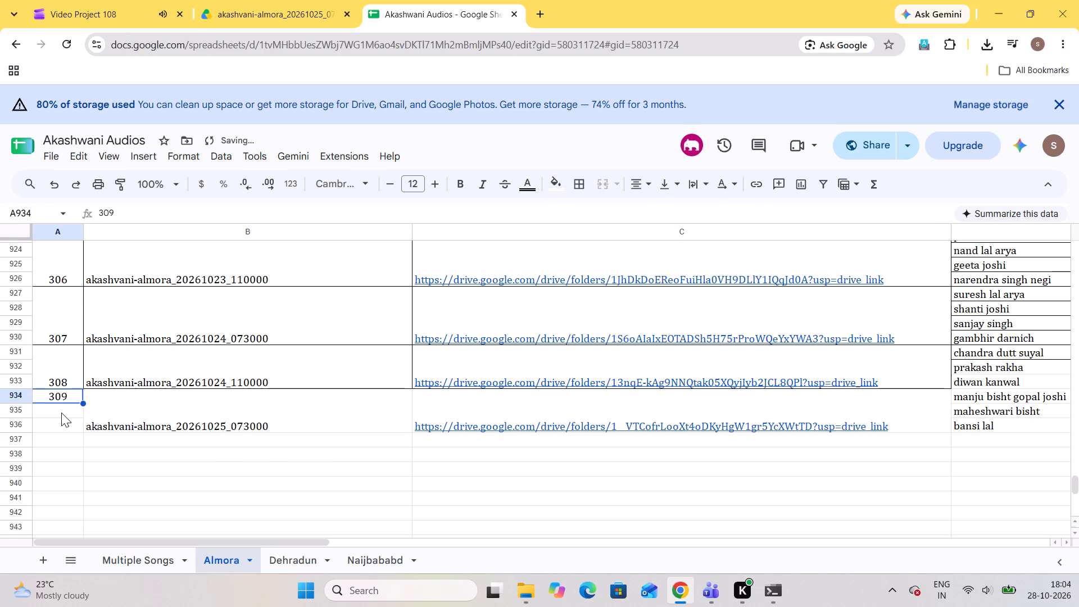
ctrl+click(61, 413)
ctrl+click(57, 422)
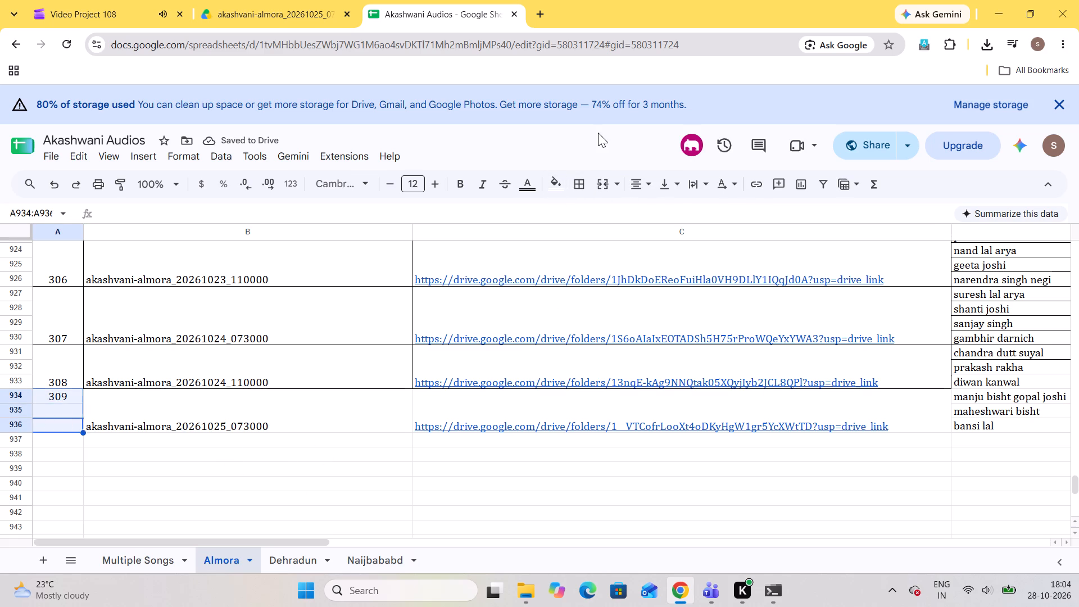
click(604, 185)
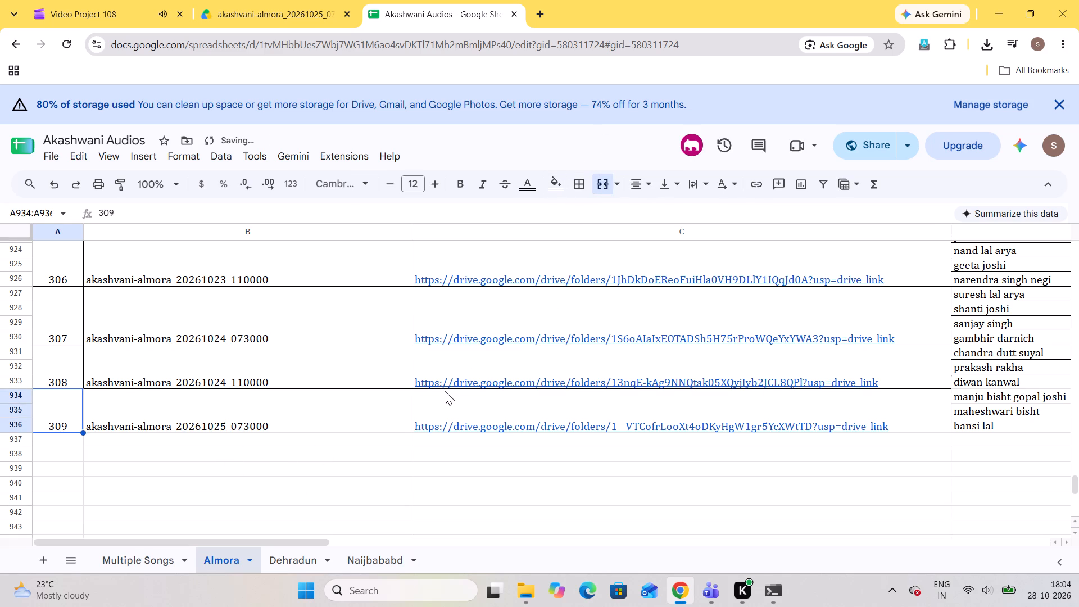
Enter serial number 310 in A937 for the next folder.
scroll(444, 391, left, 2)
scroll(444, 391, right, 3)
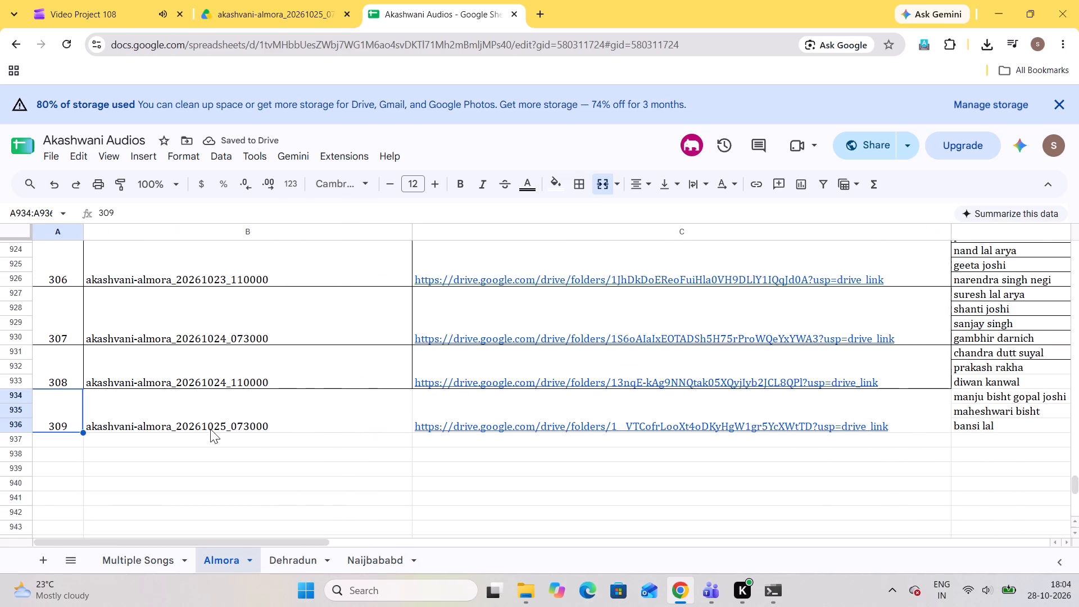
click(79, 443)
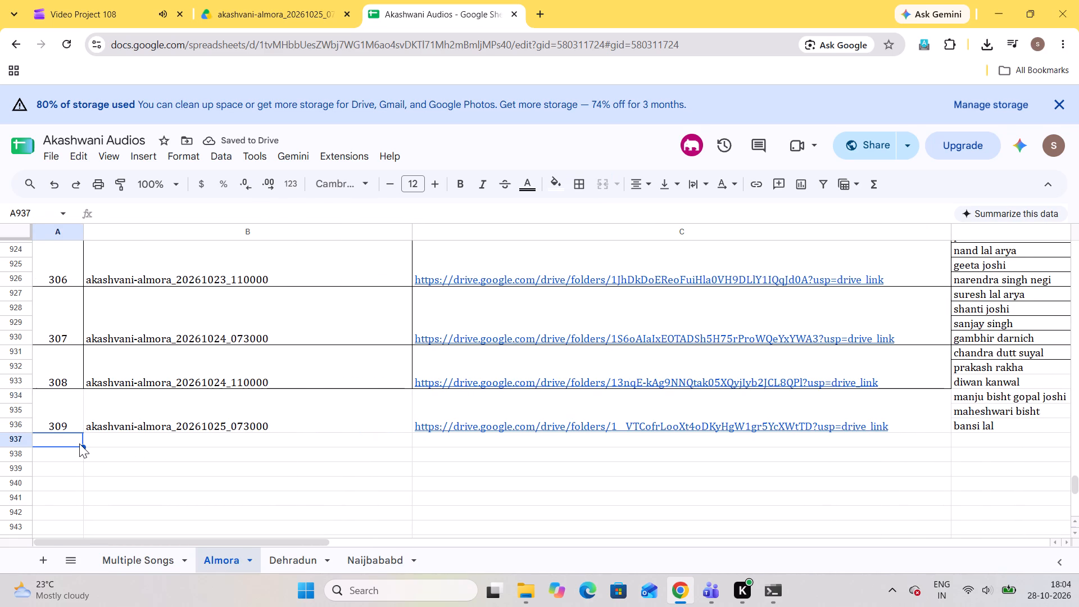
text(310)
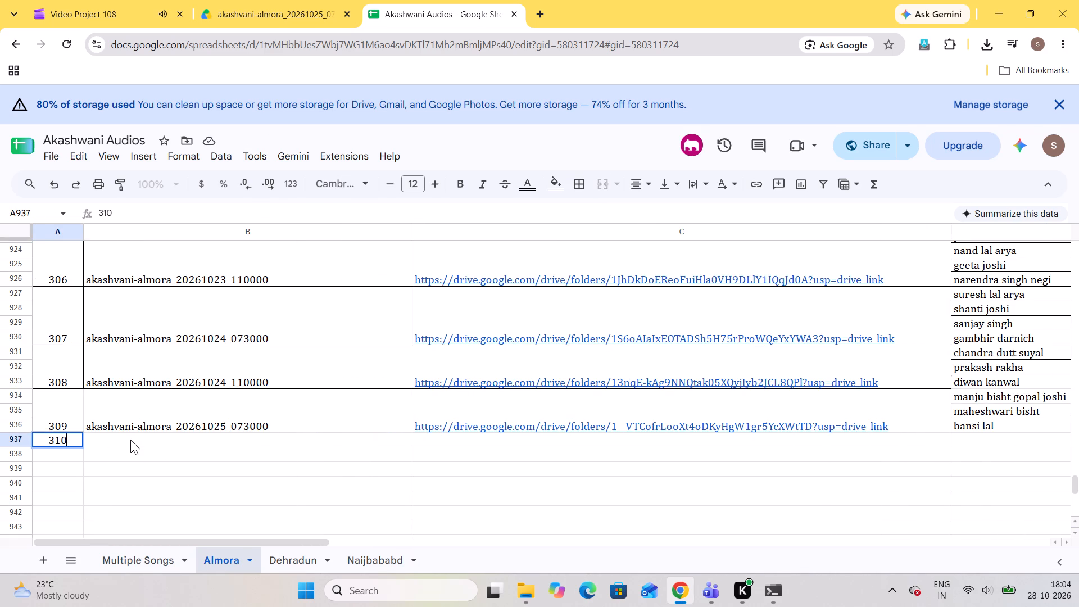
Copy the folder name akashvani-almora_20261025_163000 from the 28-10-2026 folder in File Explorer and paste it into B937 of the Almora sheet.
click(130, 440)
key(alt+Tab)
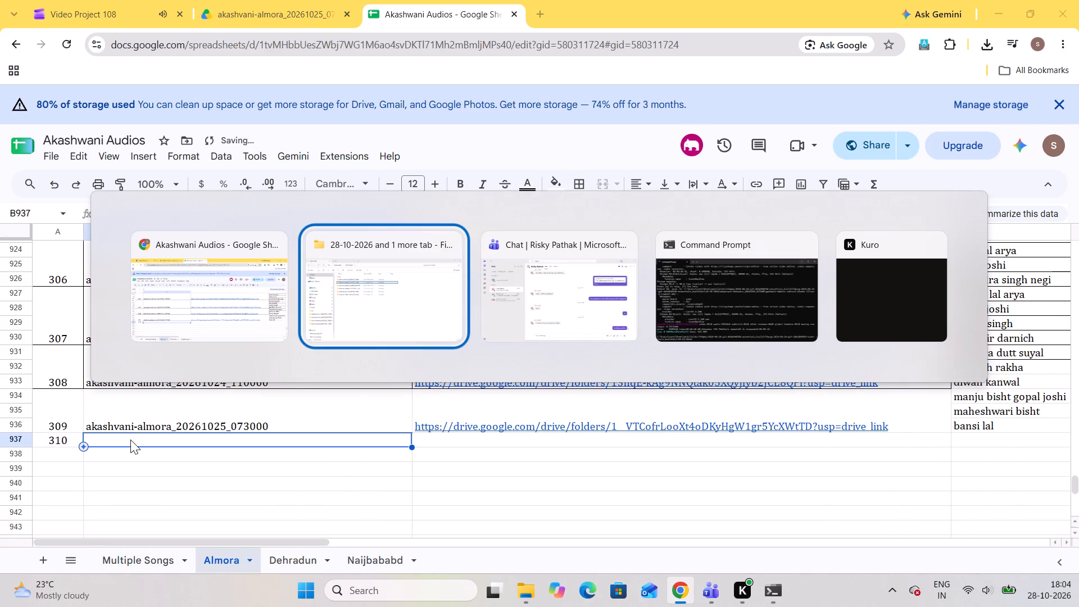
click(328, 147)
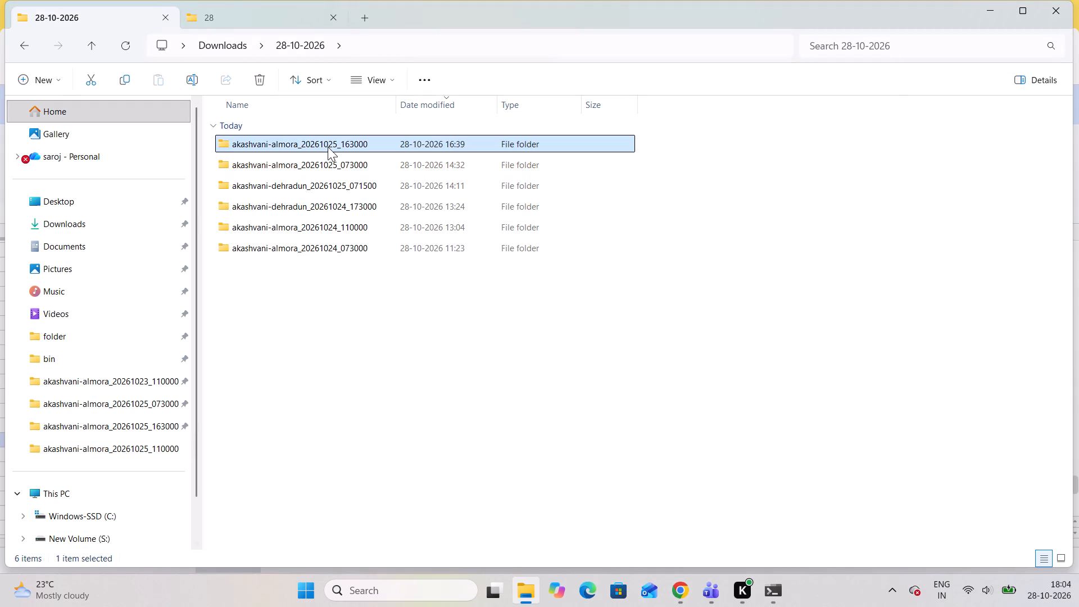
click(328, 147)
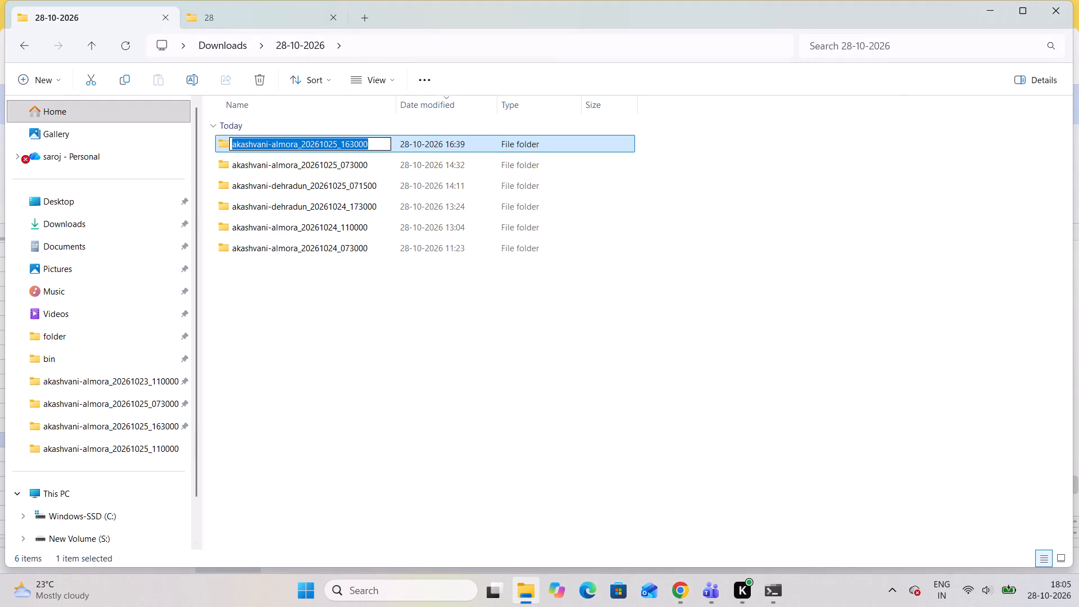
key(ctrl+c)
key(alt+Tab)
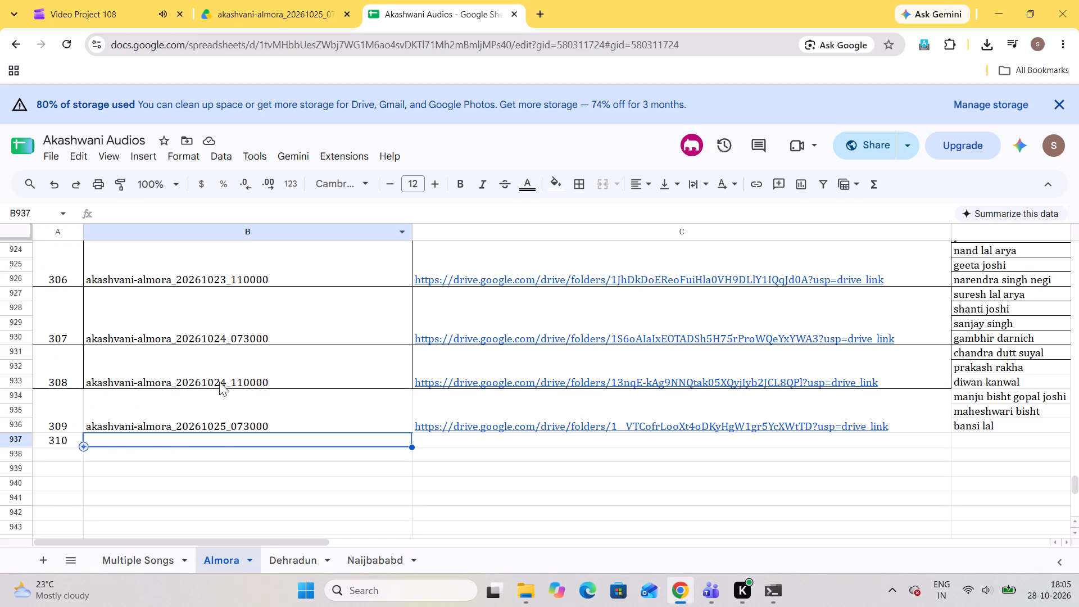
key(ctrl+v)
click(531, 443)
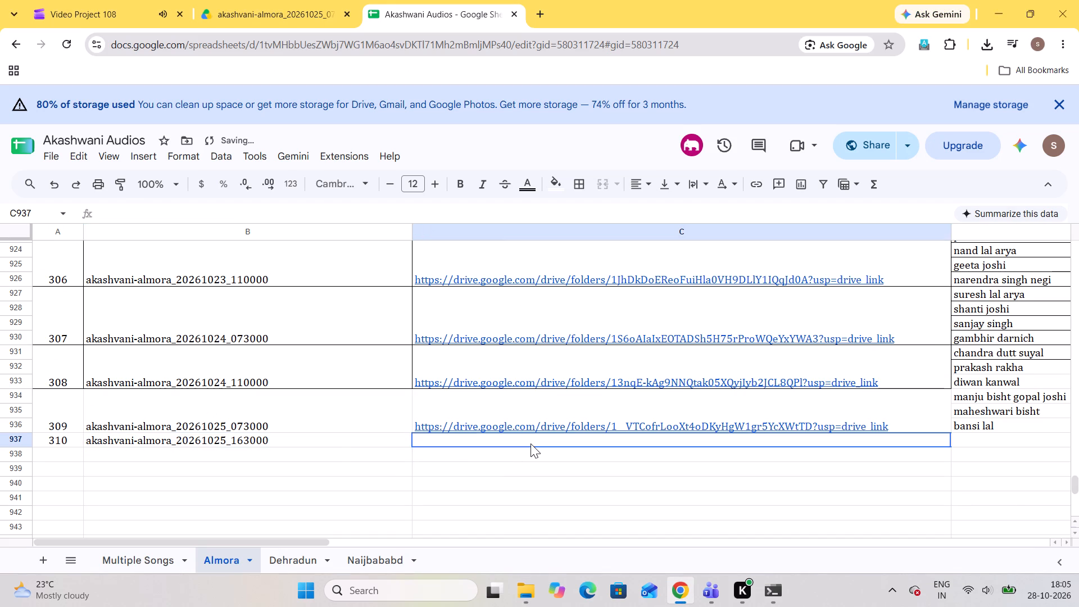
Copy the Drive share link of the song jhan kriye kachkachat and paste it into G934 of the Almora sheet.
scroll(531, 443, left, 5)
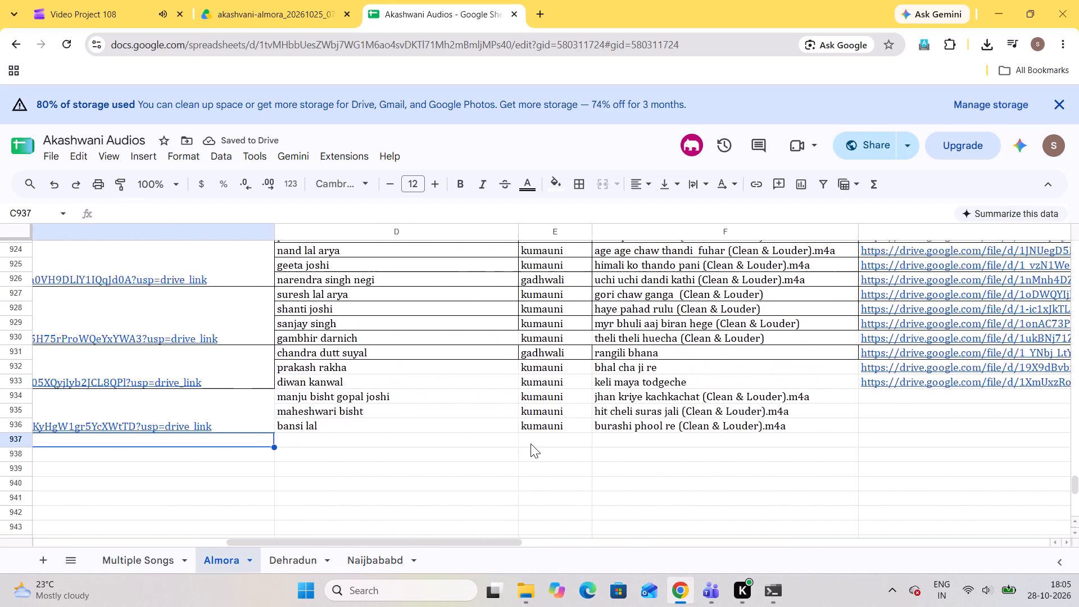
scroll(531, 443, left, 1)
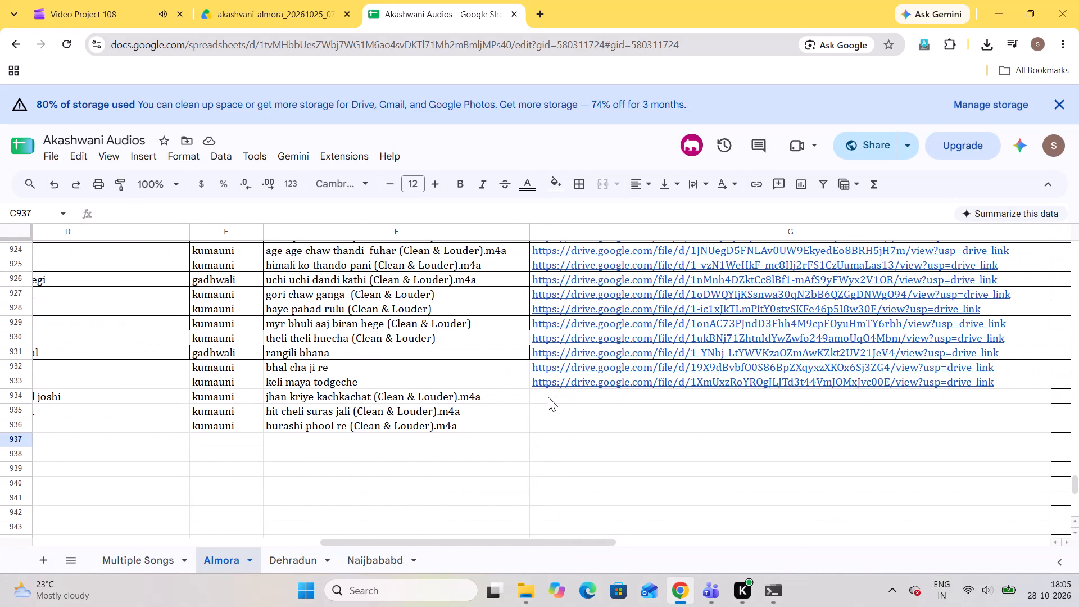
click(548, 397)
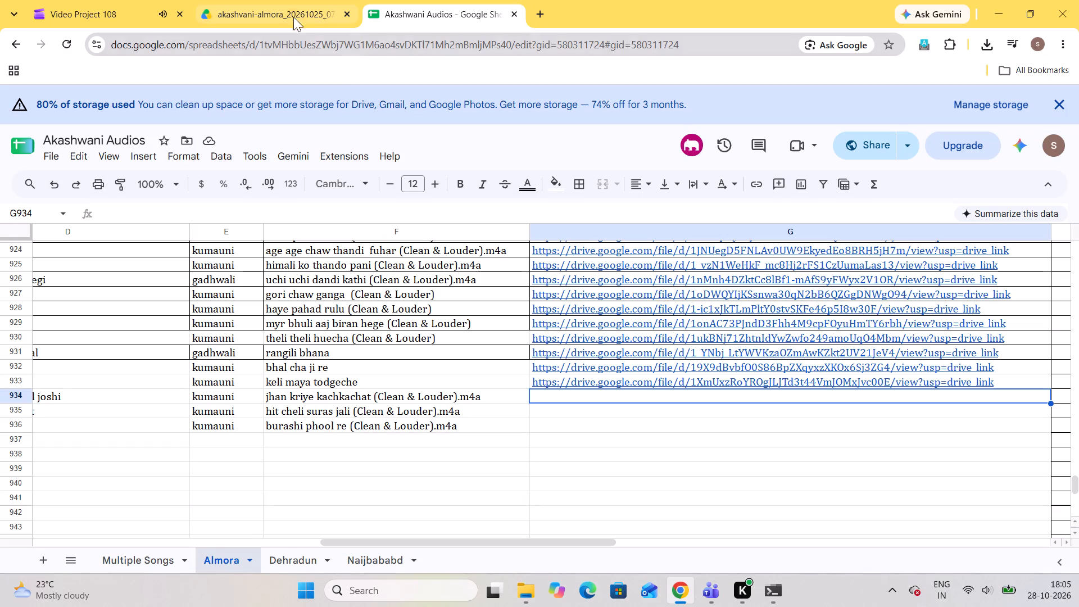
click(288, 8)
click(597, 211)
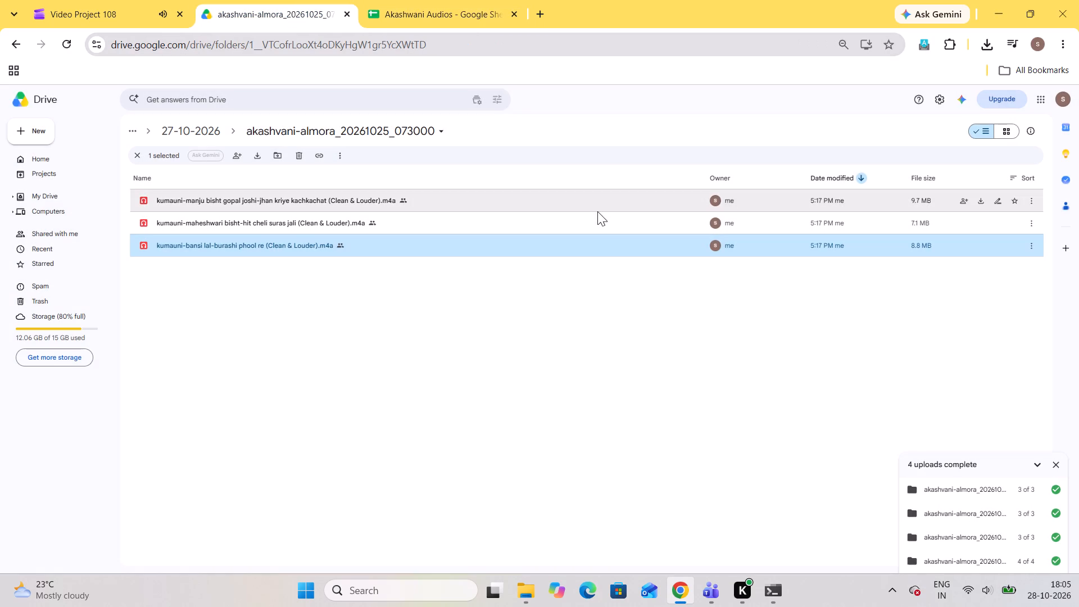
click(1031, 196)
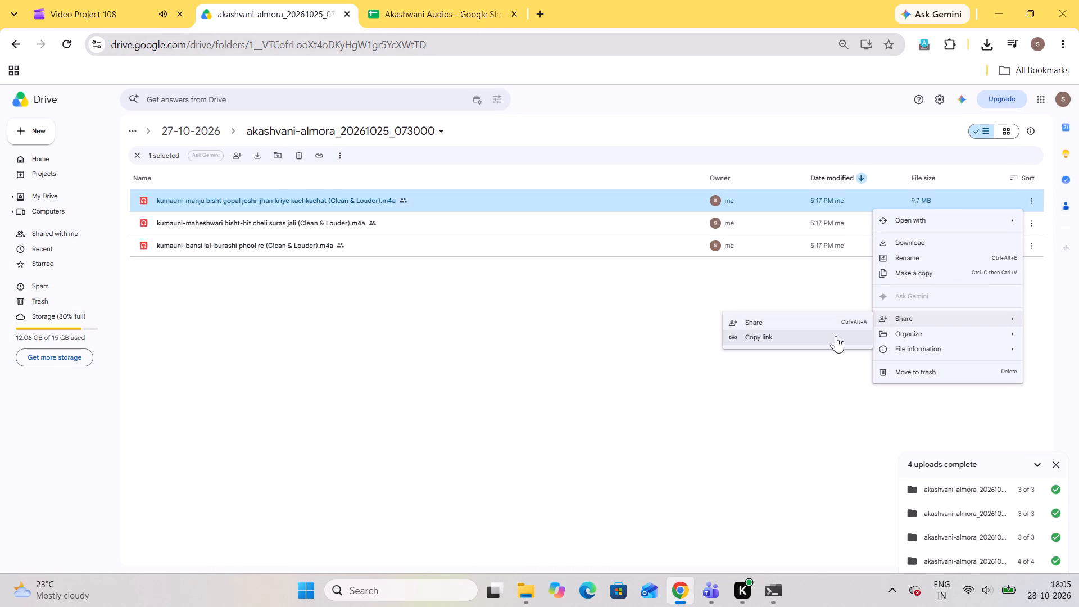
click(836, 336)
click(429, 8)
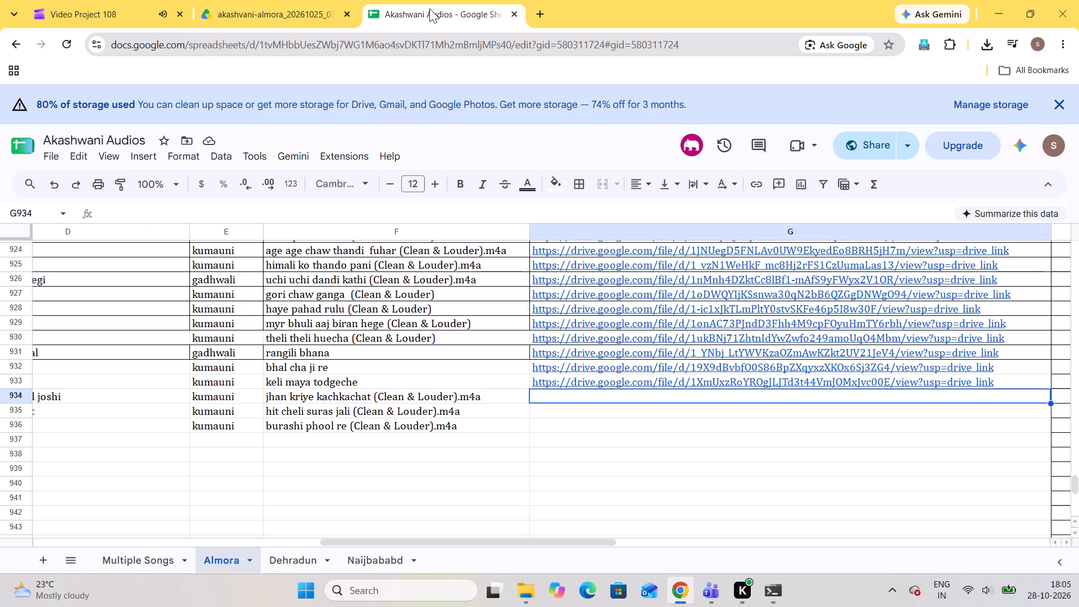
key(ctrl+v)
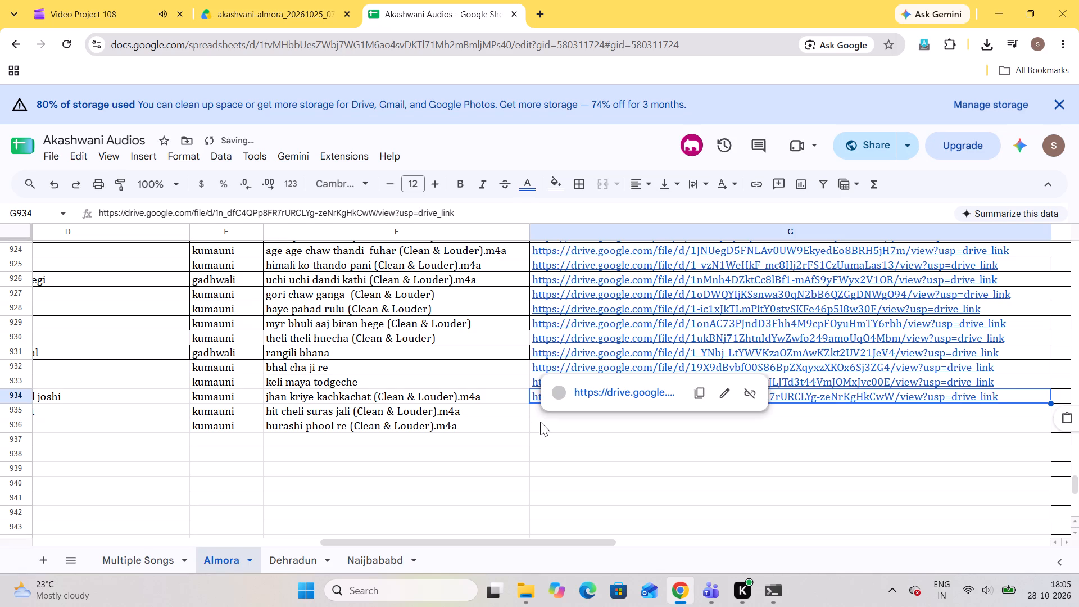
Copy the Drive share link of the song hit cheli suras jali and paste it into G935 of the Almora sheet.
click(538, 413)
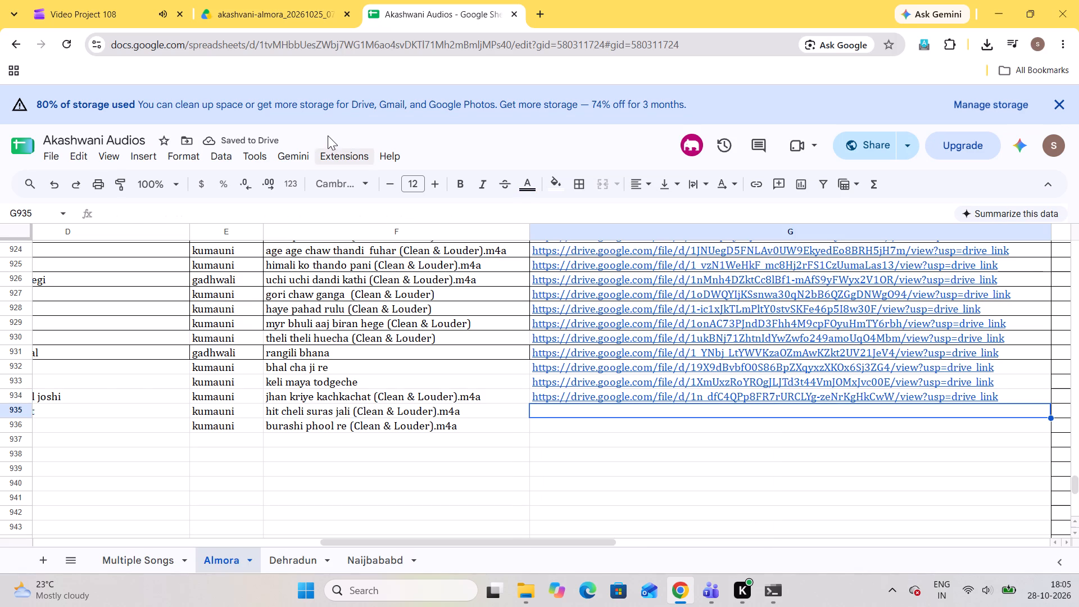
click(273, 13)
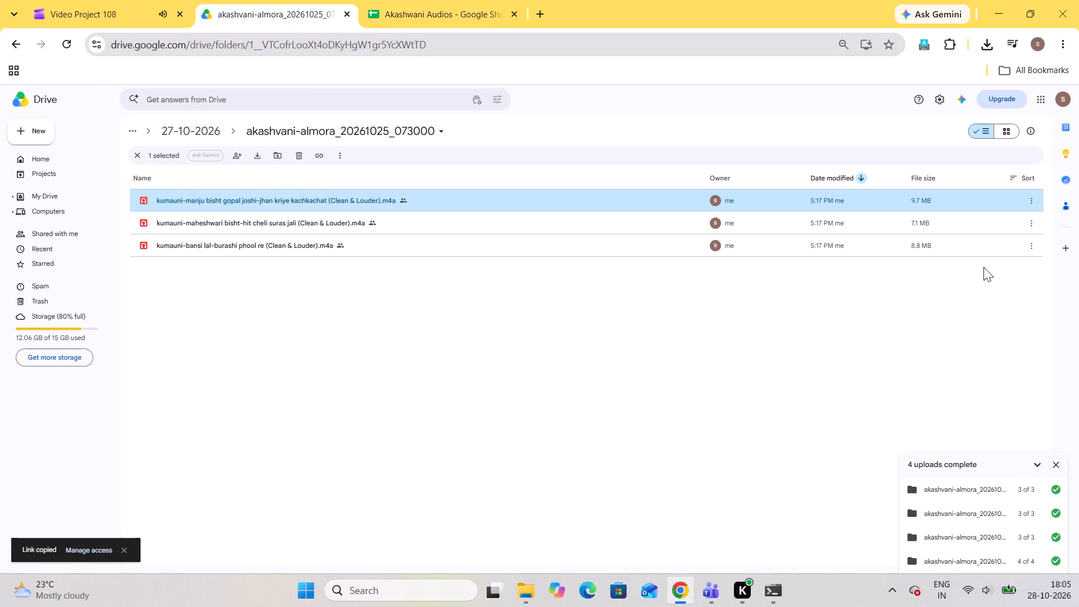
click(1036, 215)
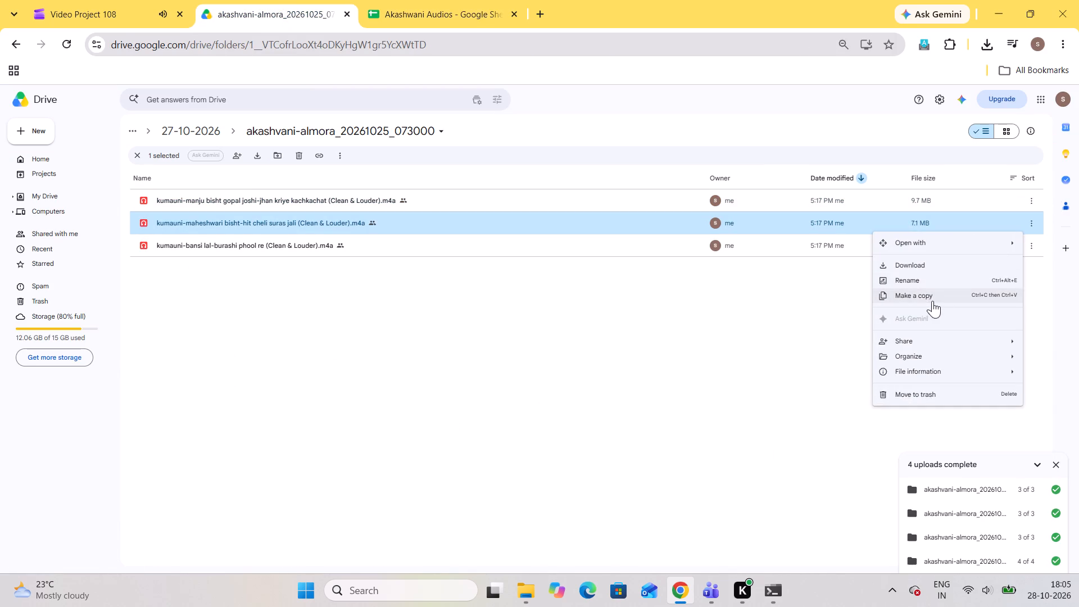
click(822, 363)
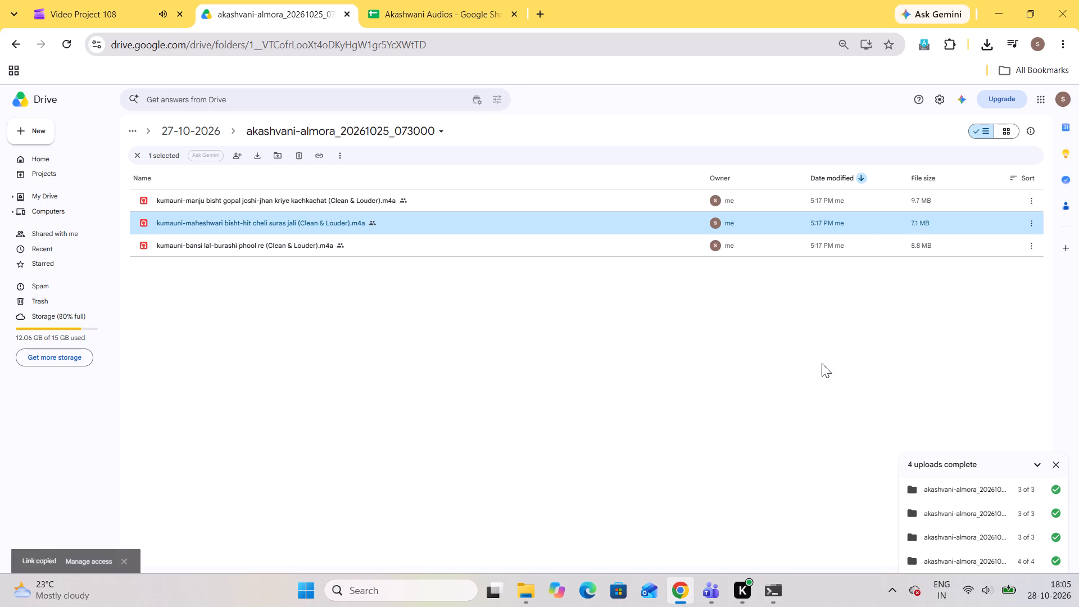
click(443, 7)
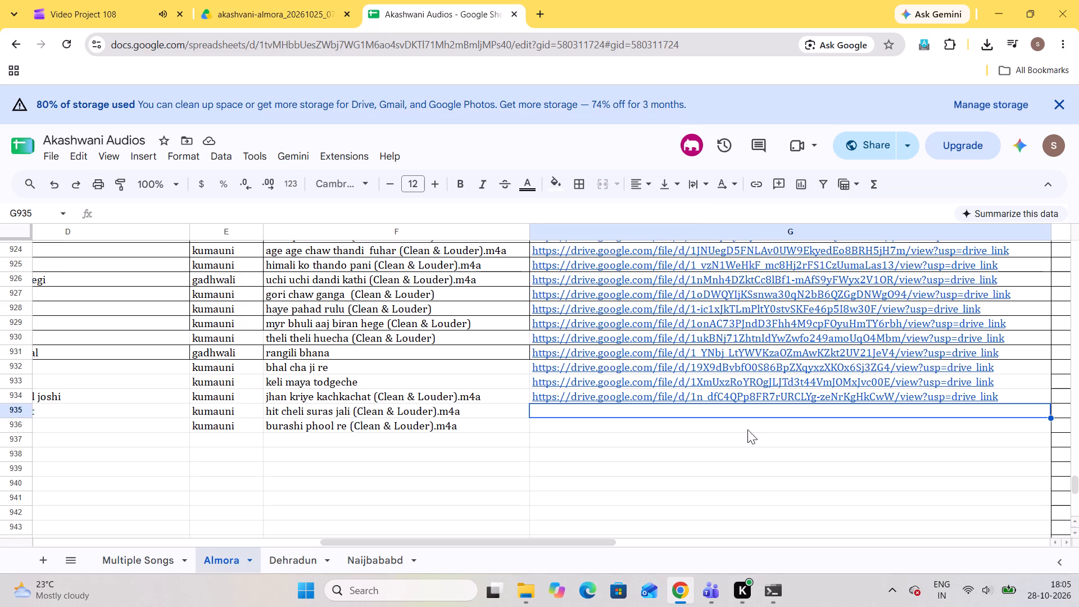
key(ctrl+v)
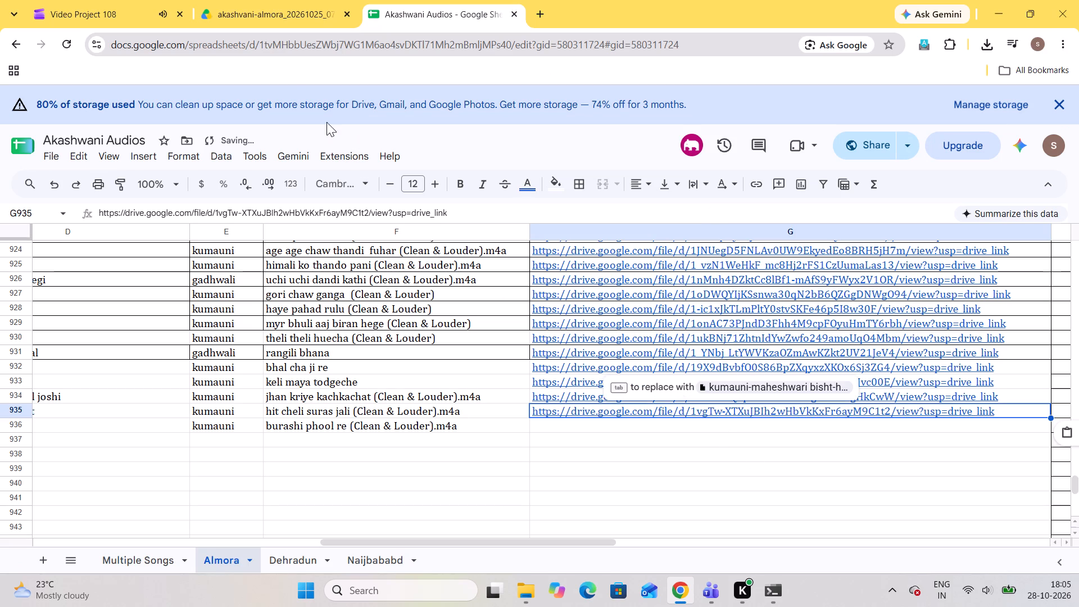
Copy the Drive share link of the song burashi phool re and paste it into G936 of the Almora sheet.
click(266, 18)
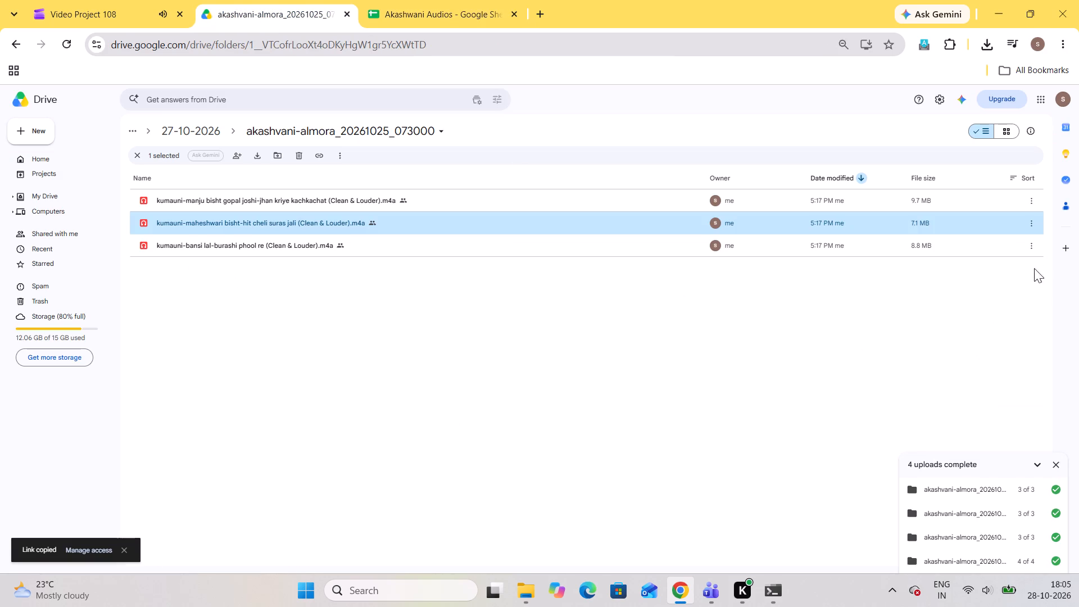
click(1030, 244)
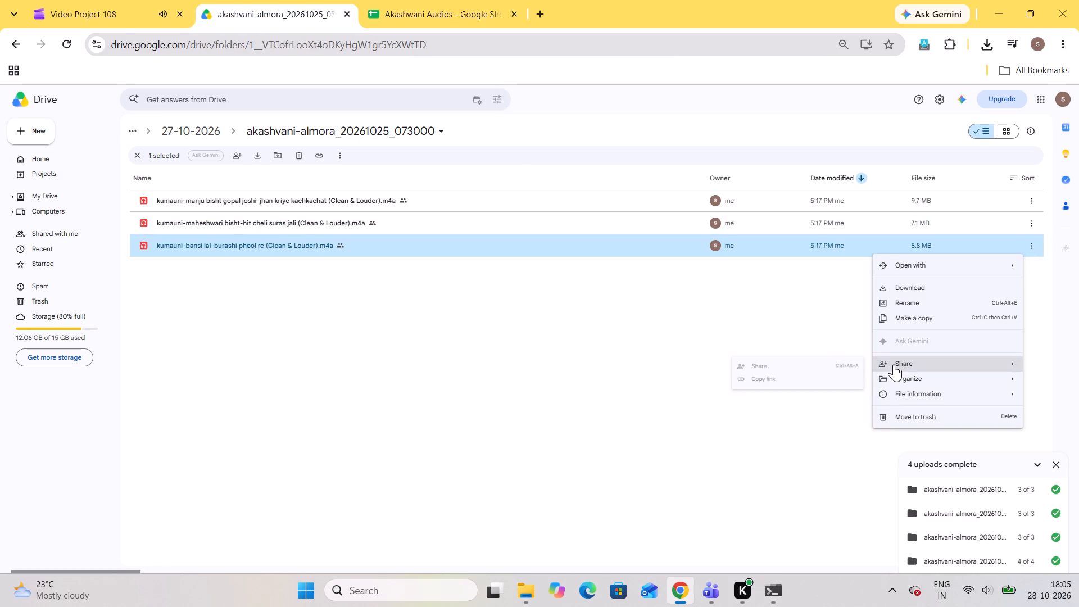
click(838, 380)
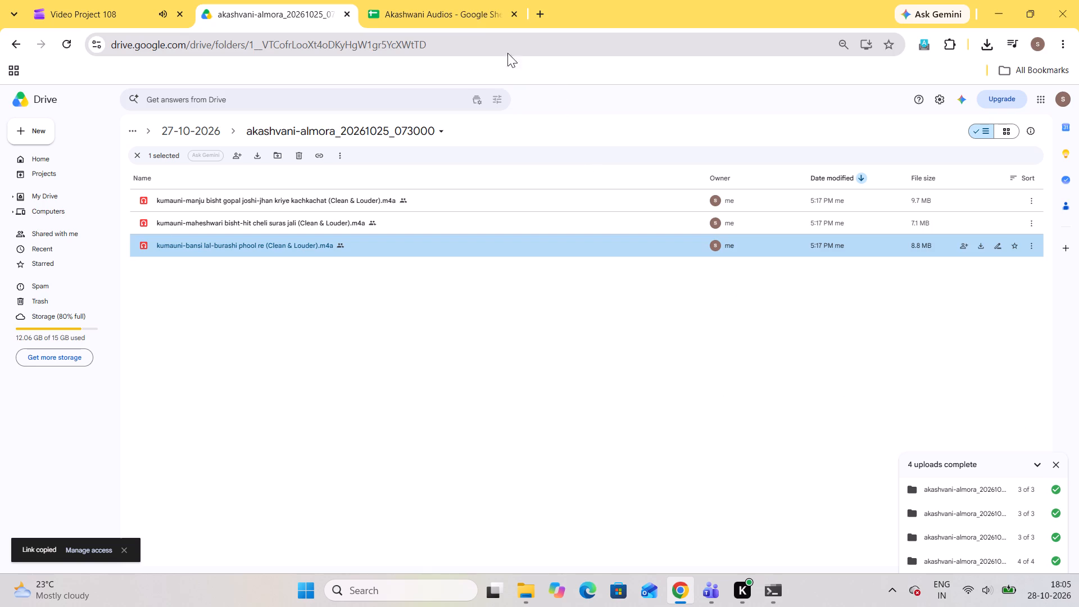
click(466, 10)
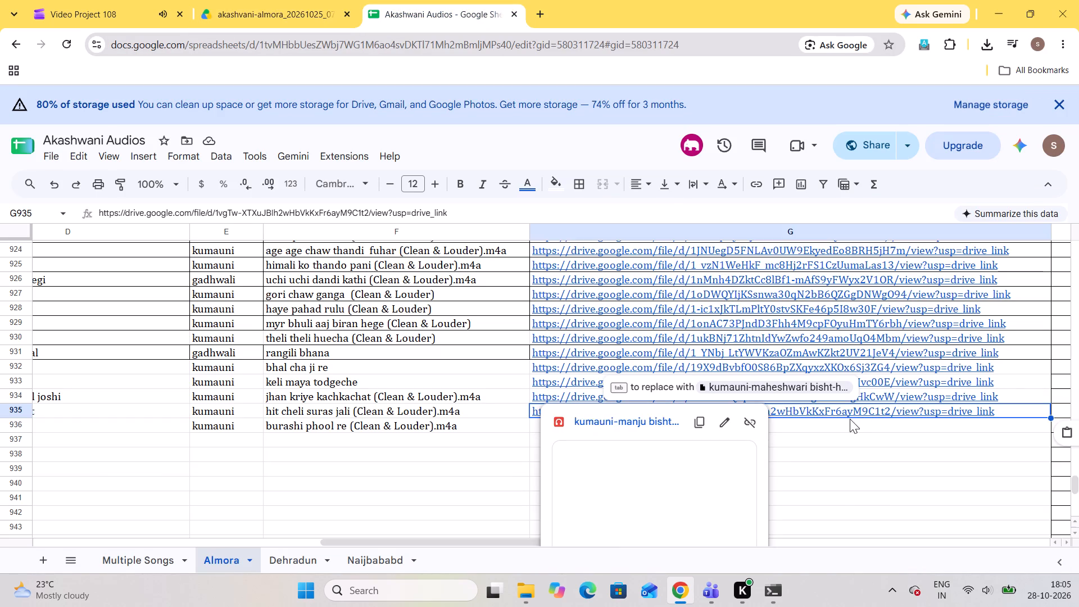
click(844, 424)
key(ctrl+v)
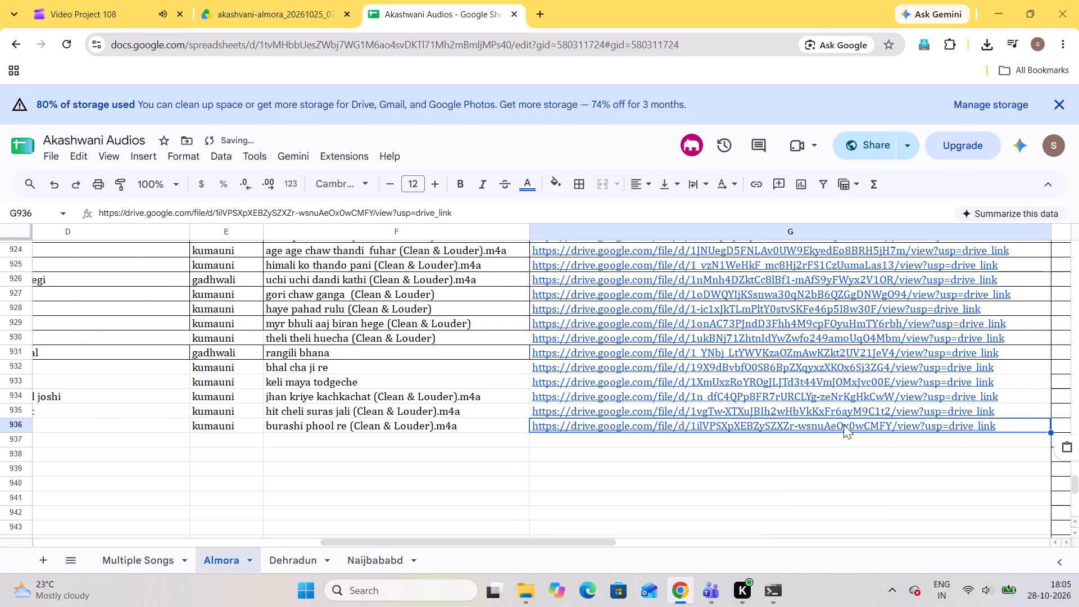
Open akashvani-almora_20261025_163000 in the 27-10-2026 Drive folder, copy its folder link and paste it into C937 of the Almora sheet.
scroll(844, 424, right, 3)
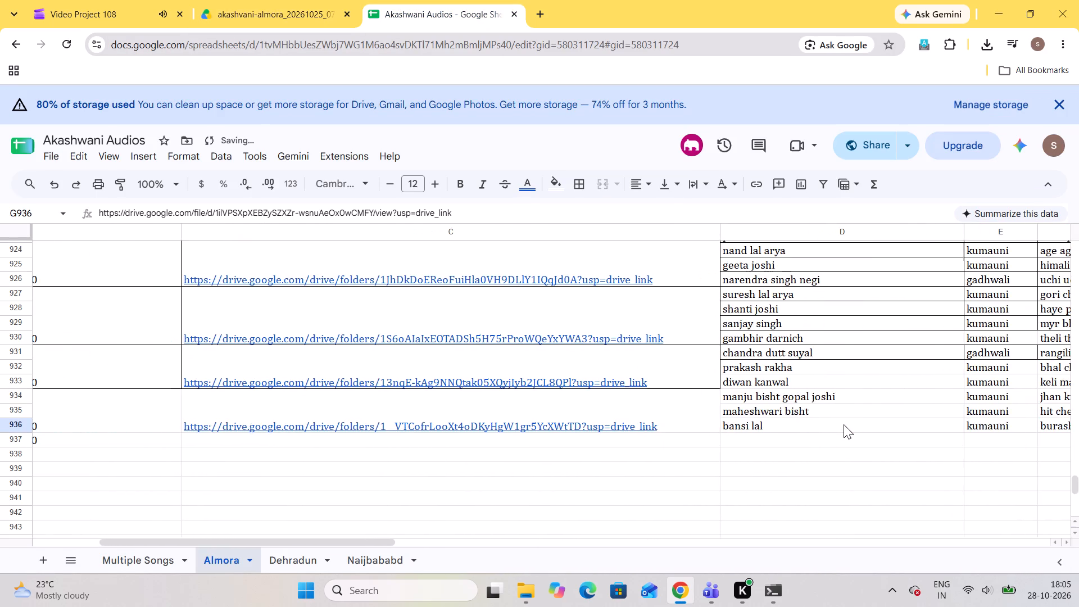
scroll(844, 424, right, 4)
click(574, 441)
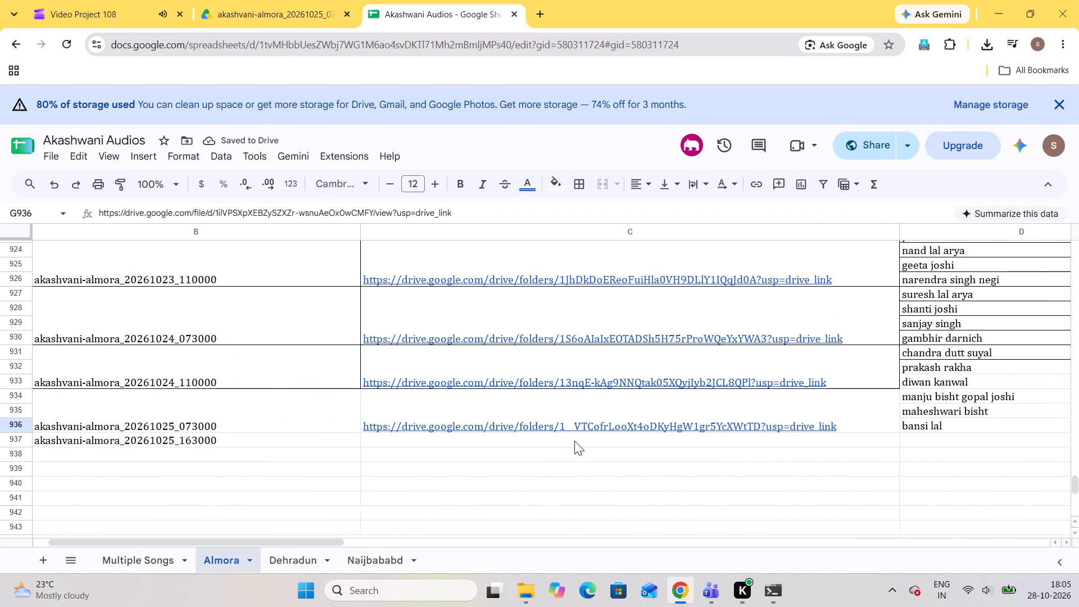
click(315, 11)
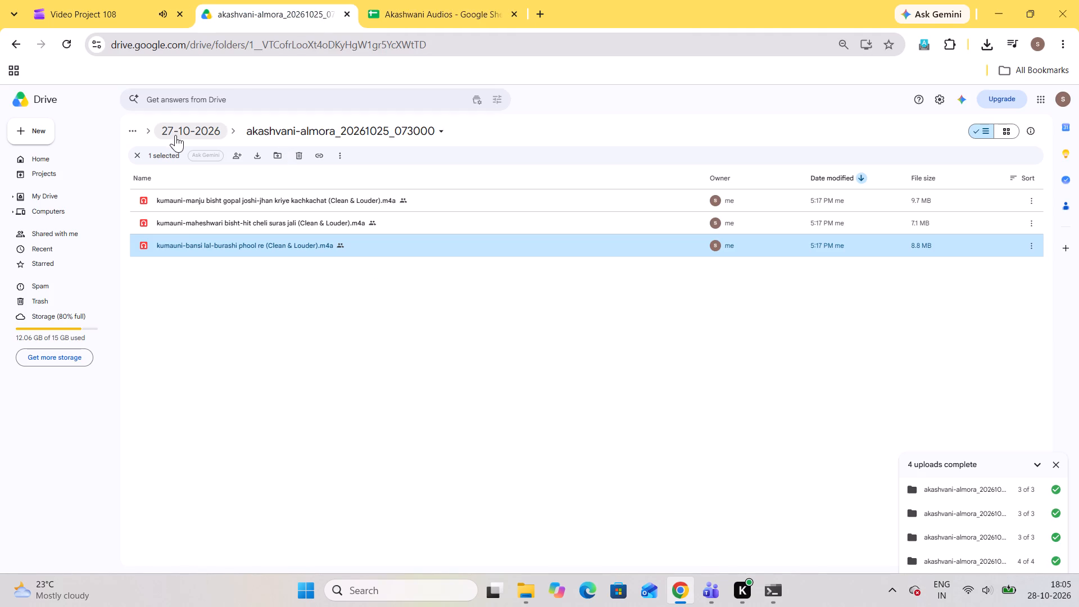
click(176, 135)
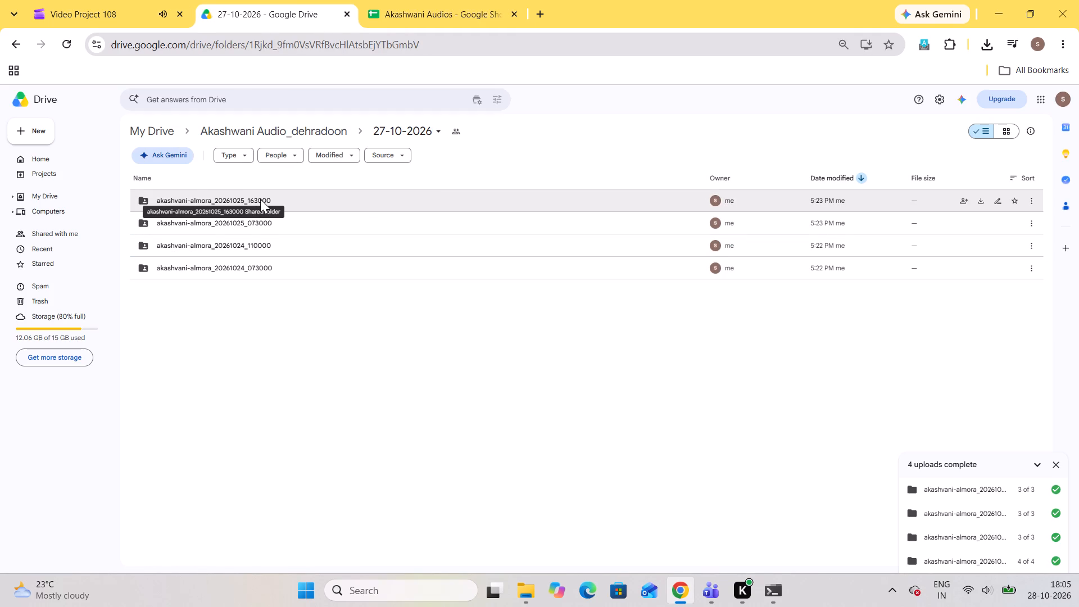
double_click(260, 199)
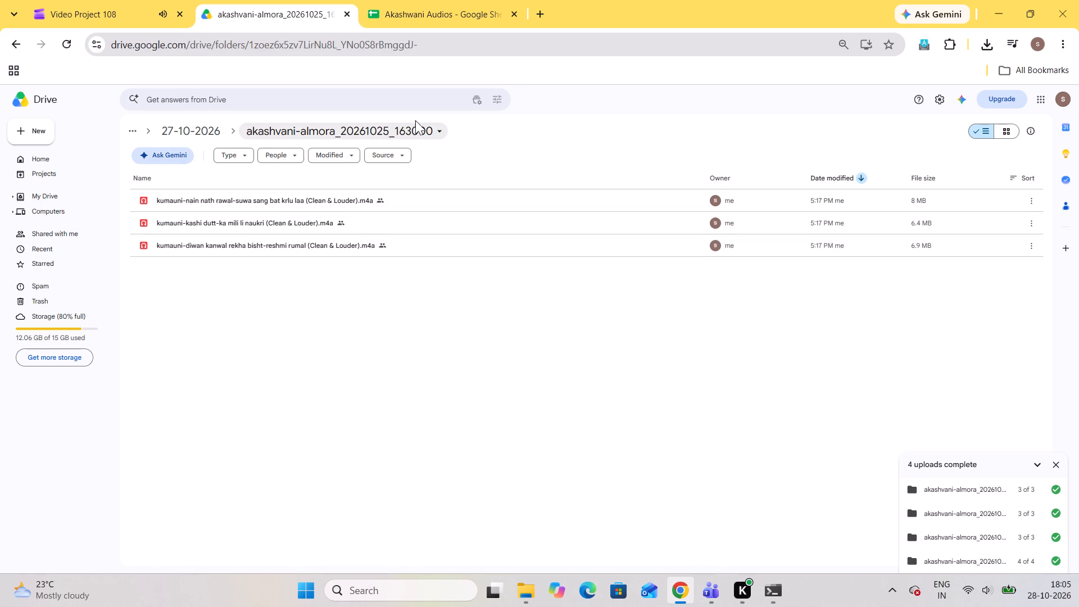
click(412, 134)
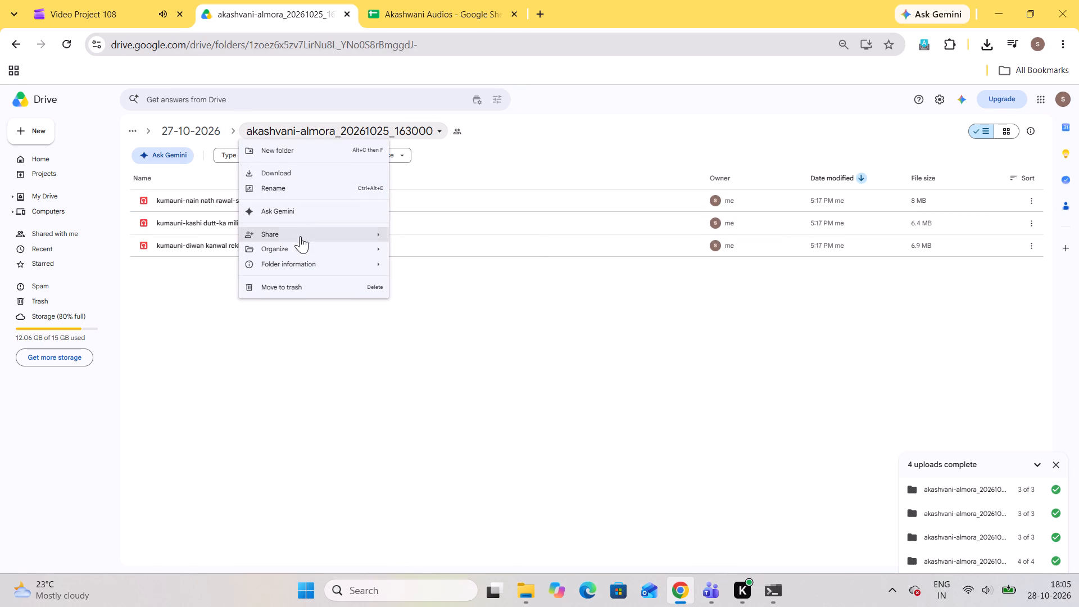
click(396, 250)
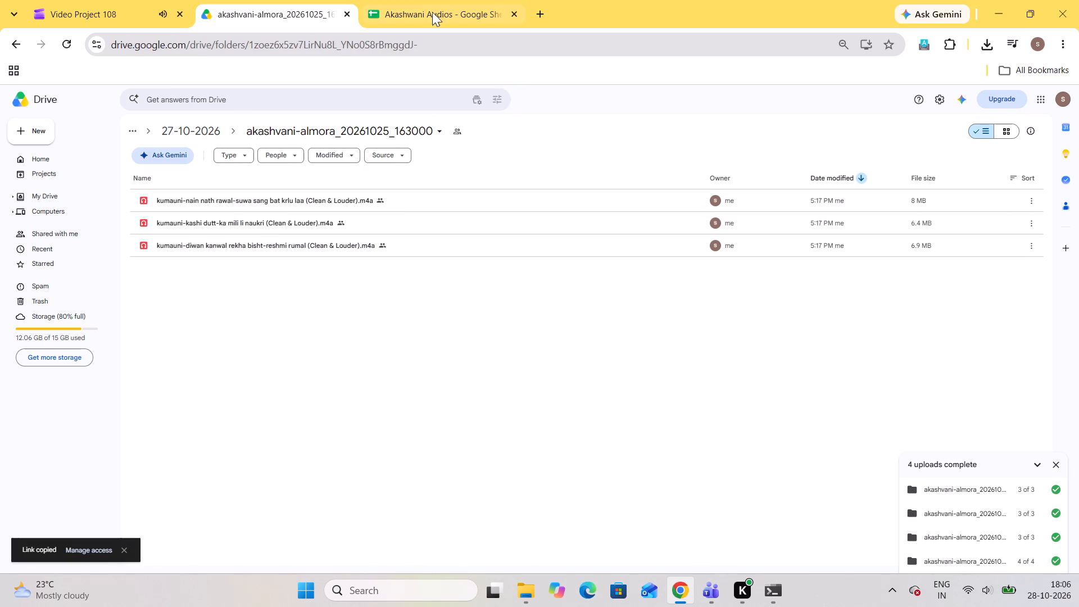
click(428, 8)
key(ctrl+v)
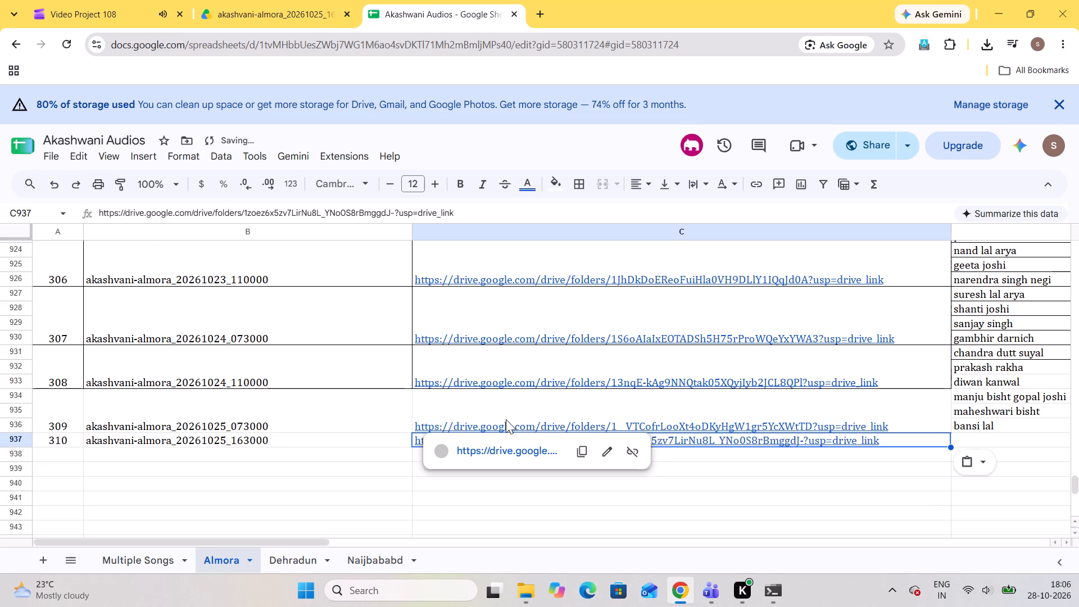
Copy the full file name of the song suwa sang bat krlu laa from Drive into F937, leaving the file itself unrenamed.
scroll(506, 419, left, 5)
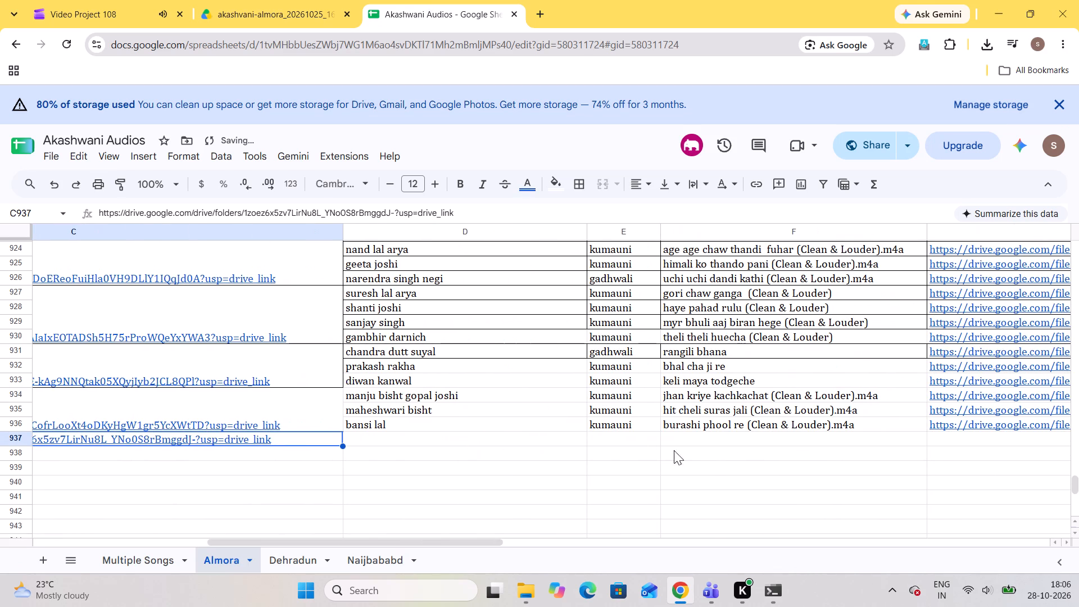
click(693, 447)
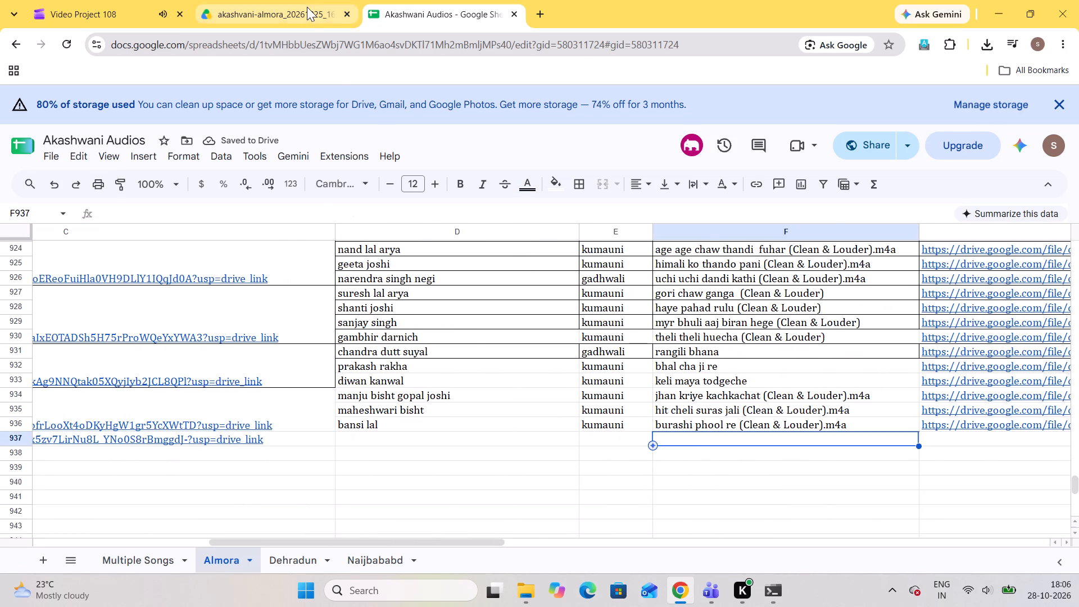
click(307, 7)
click(233, 200)
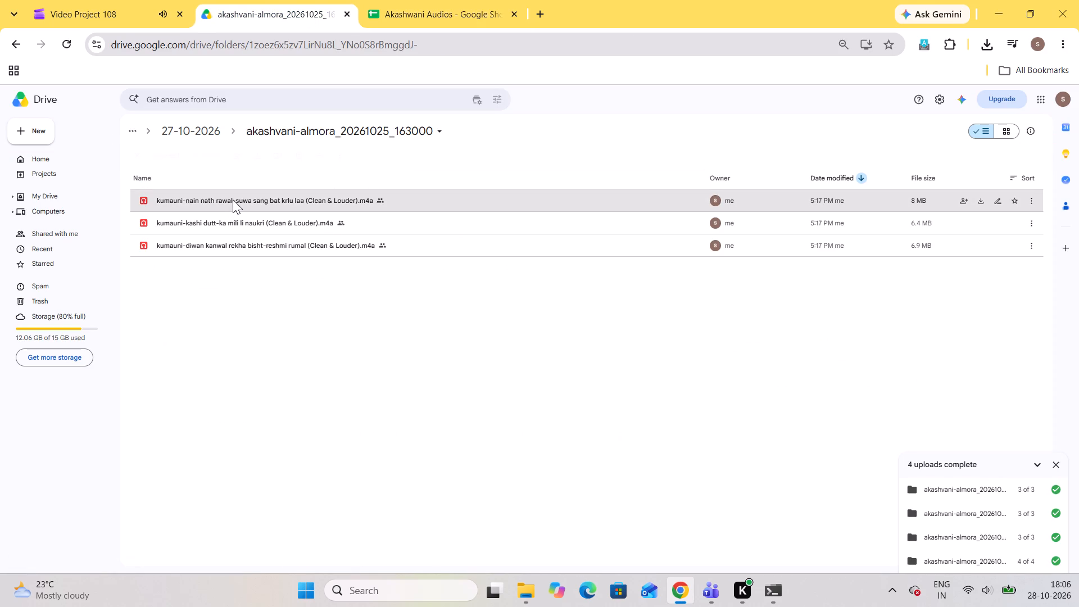
right_click(233, 200)
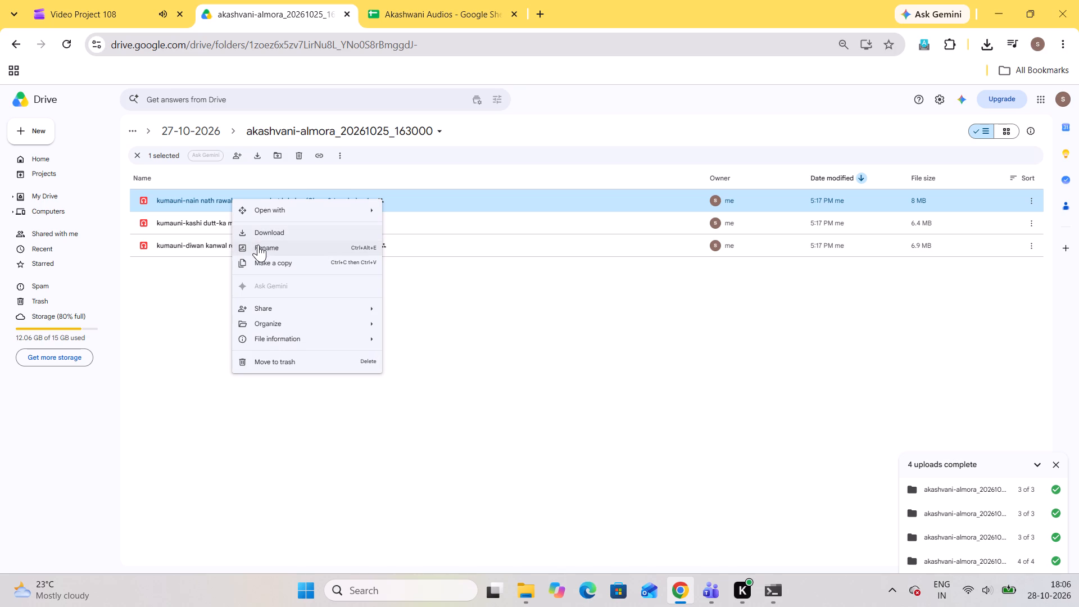
click(258, 244)
triple_click(444, 325)
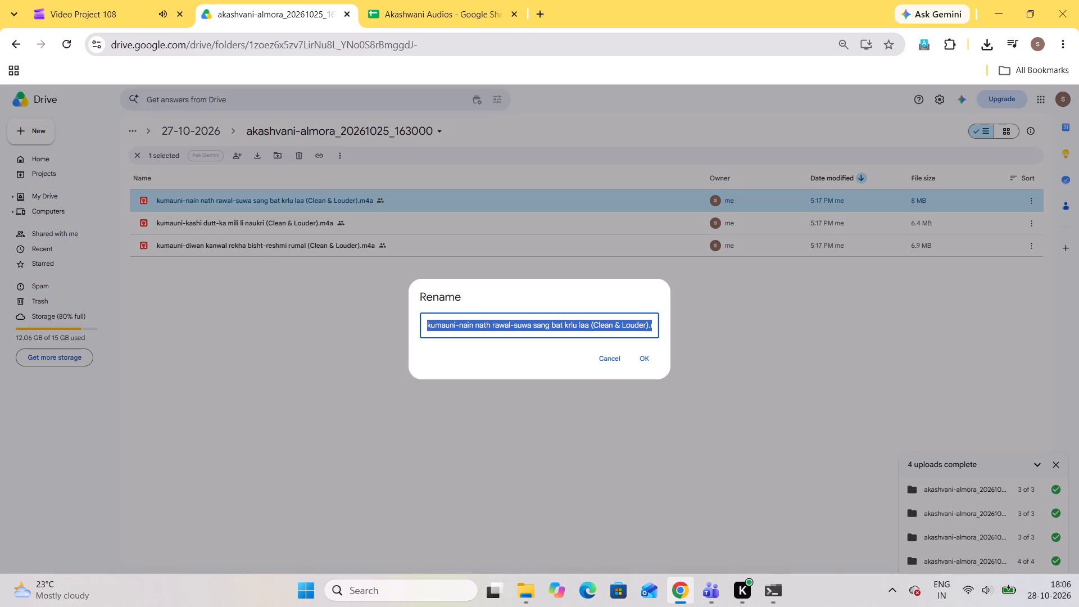
click(444, 325)
key(ctrl+c)
click(452, 7)
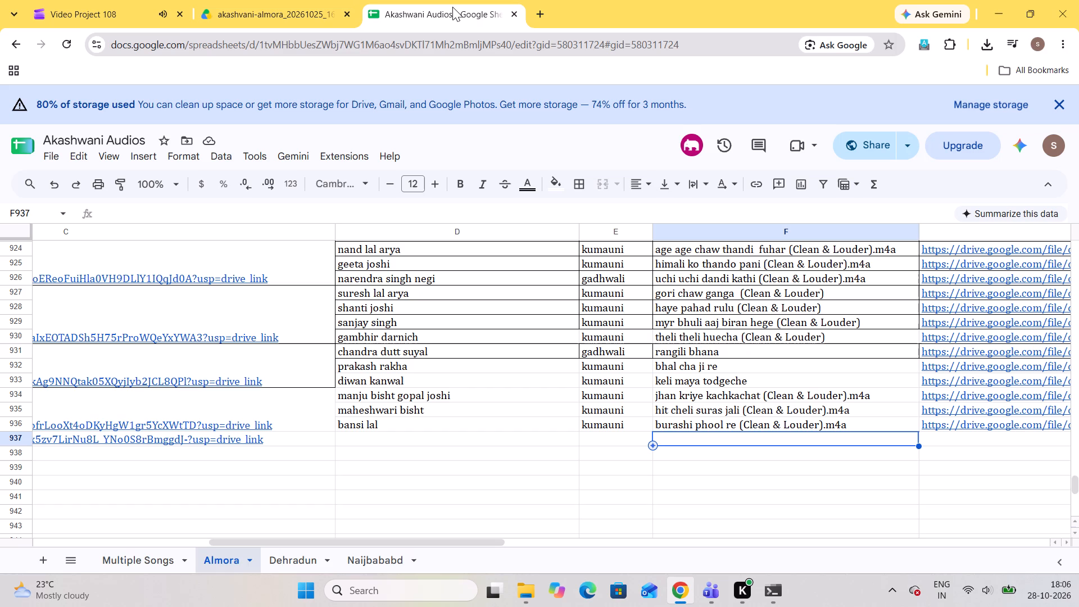
key(ctrl+v)
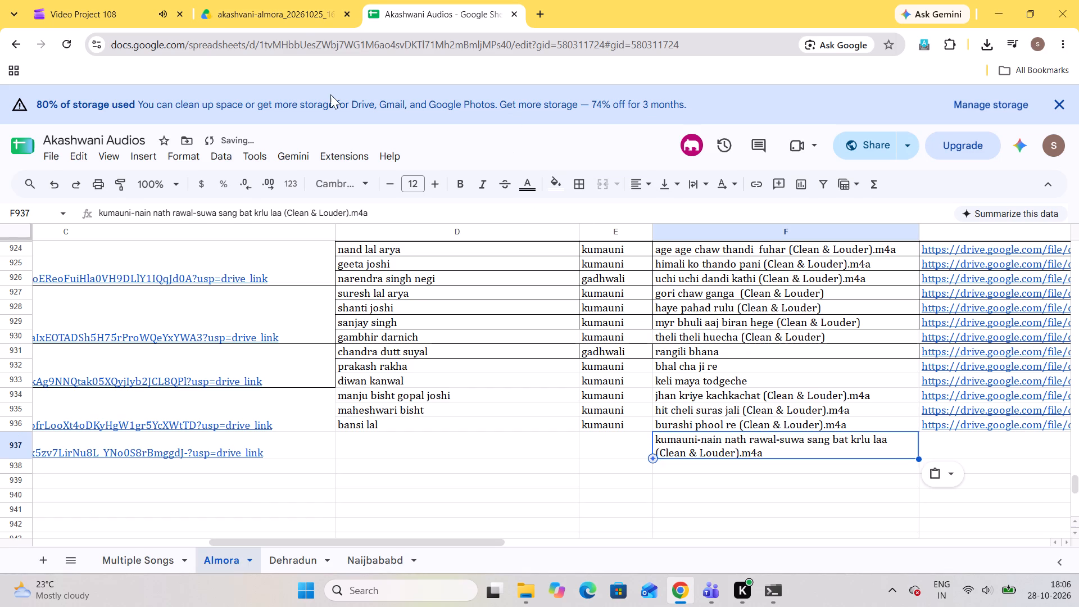
click(292, 2)
click(437, 211)
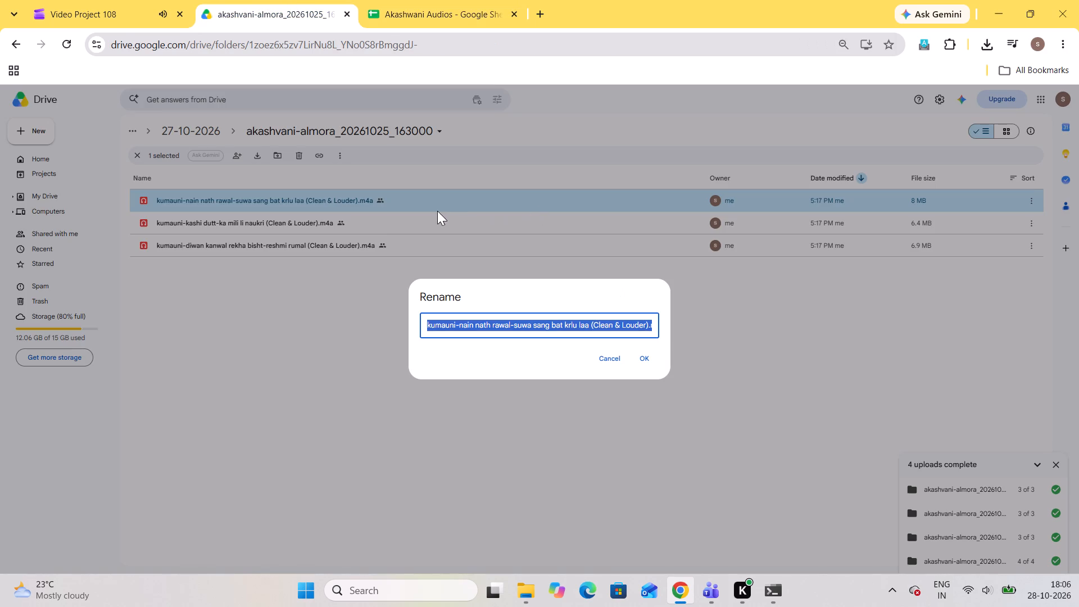
Copy the full file name of the song ka mili li naukri from Drive into F938, leaving the file itself unrenamed.
click(312, 220)
right_click(312, 220)
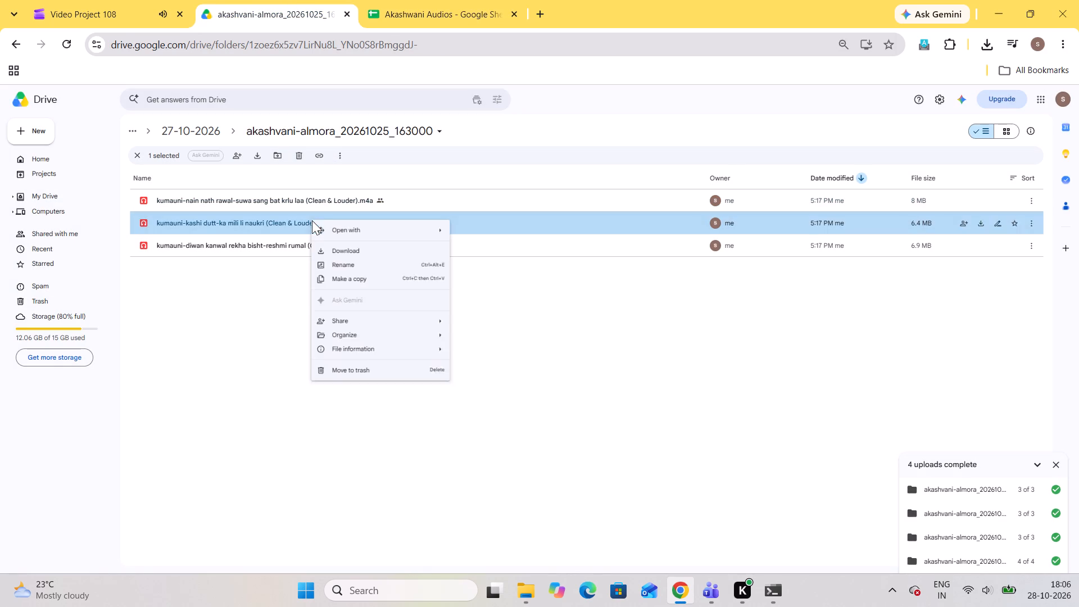
click(341, 273)
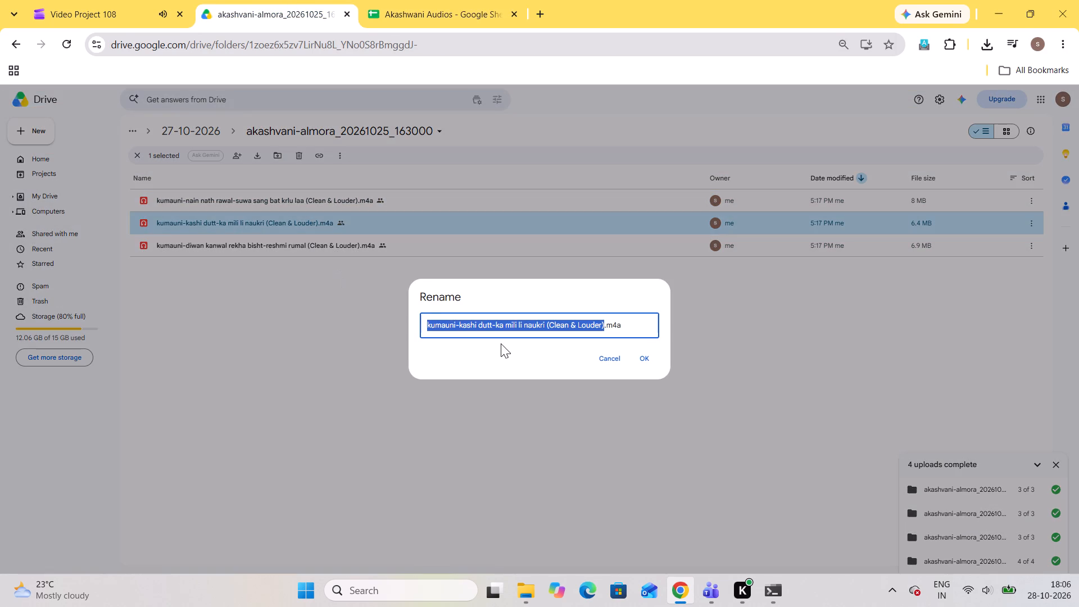
triple_click(494, 325)
key(ctrl+c)
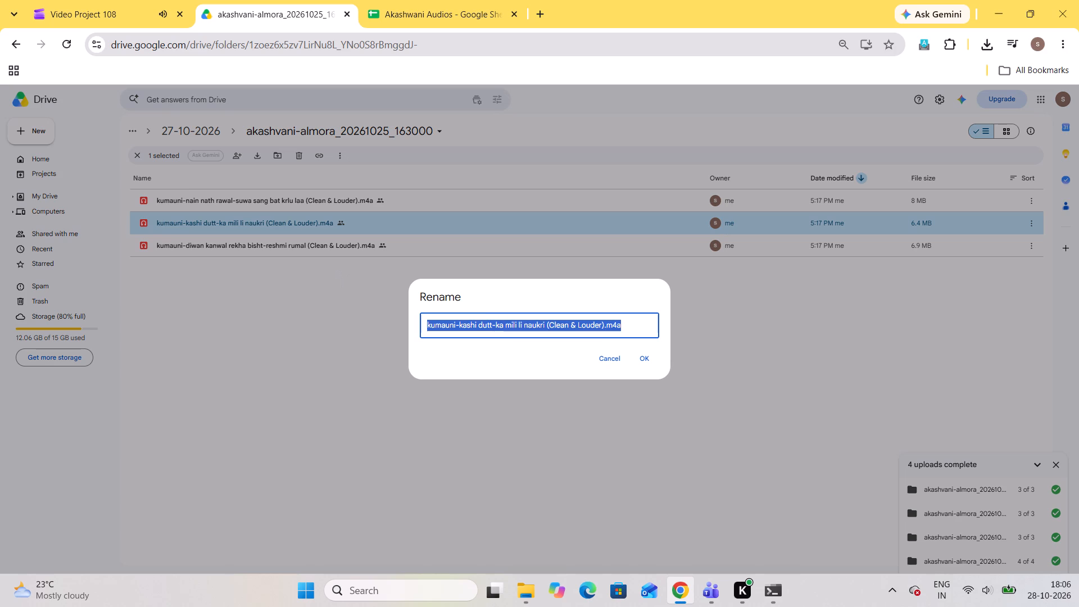
click(452, 25)
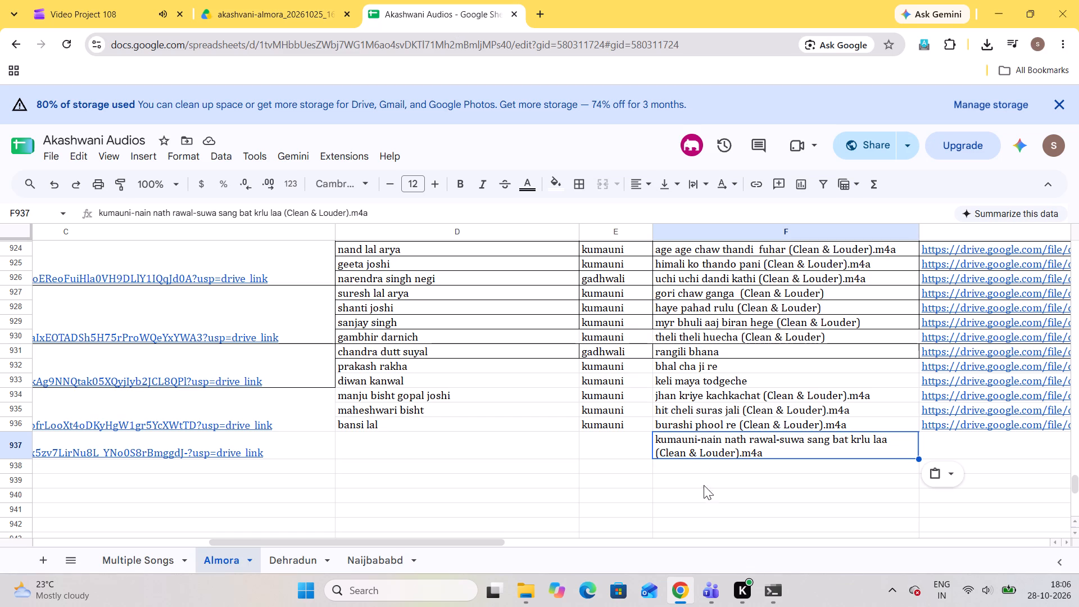
click(690, 463)
key(ctrl+v)
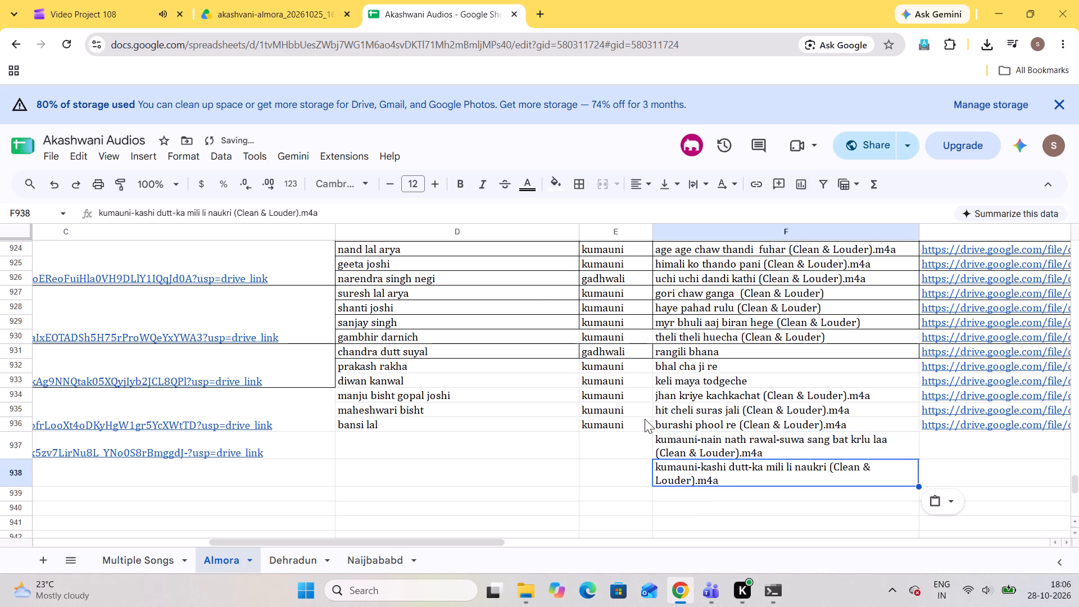
Copy the full file name of the song reshmi rumal from Drive into F939, leaving the file itself unrenamed.
click(273, 7)
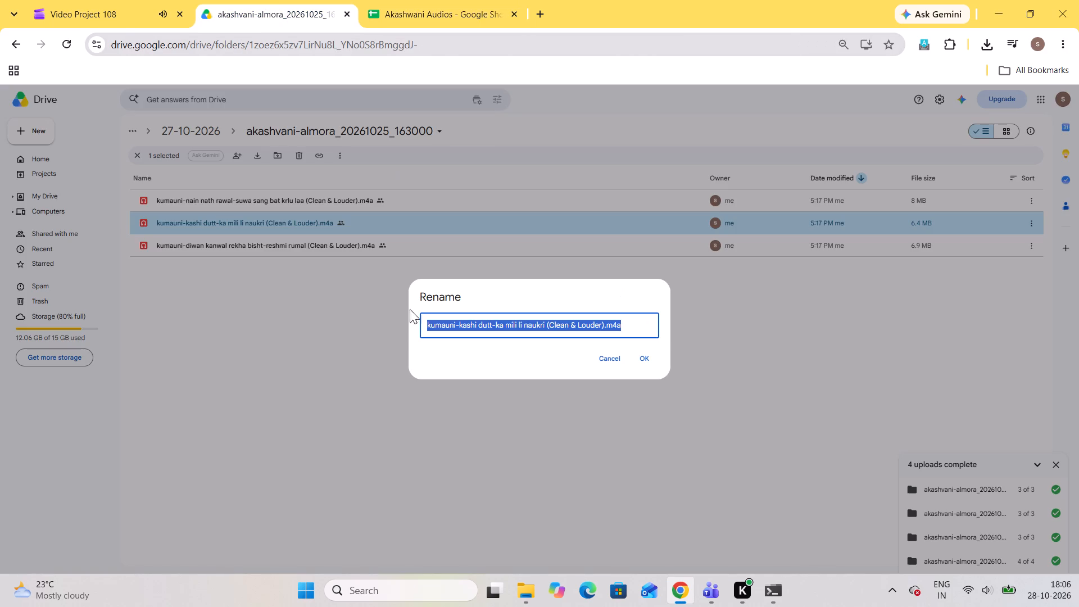
click(338, 260)
click(334, 248)
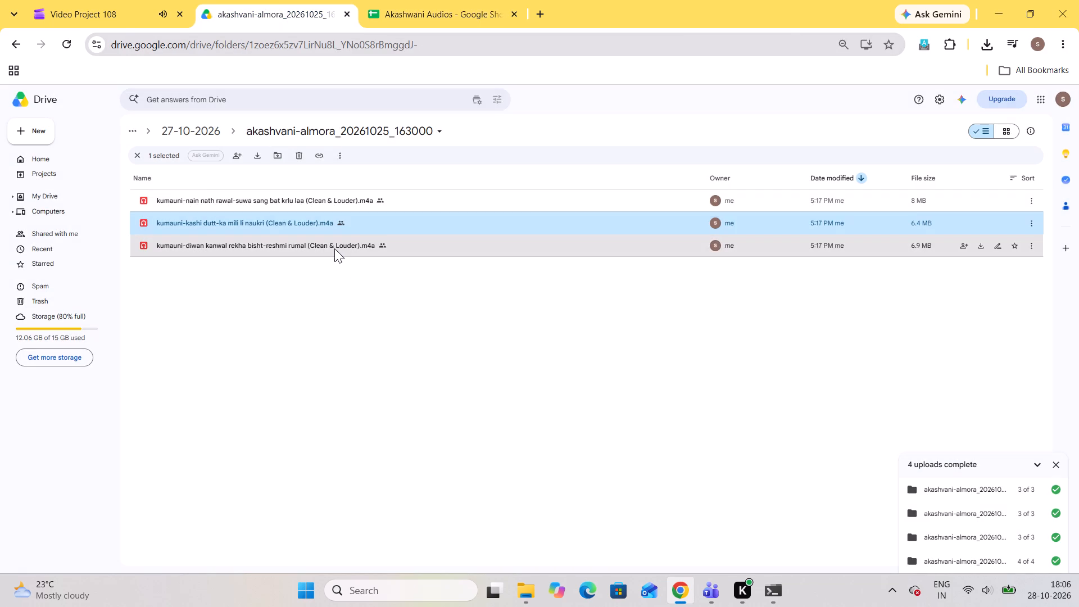
right_click(334, 248)
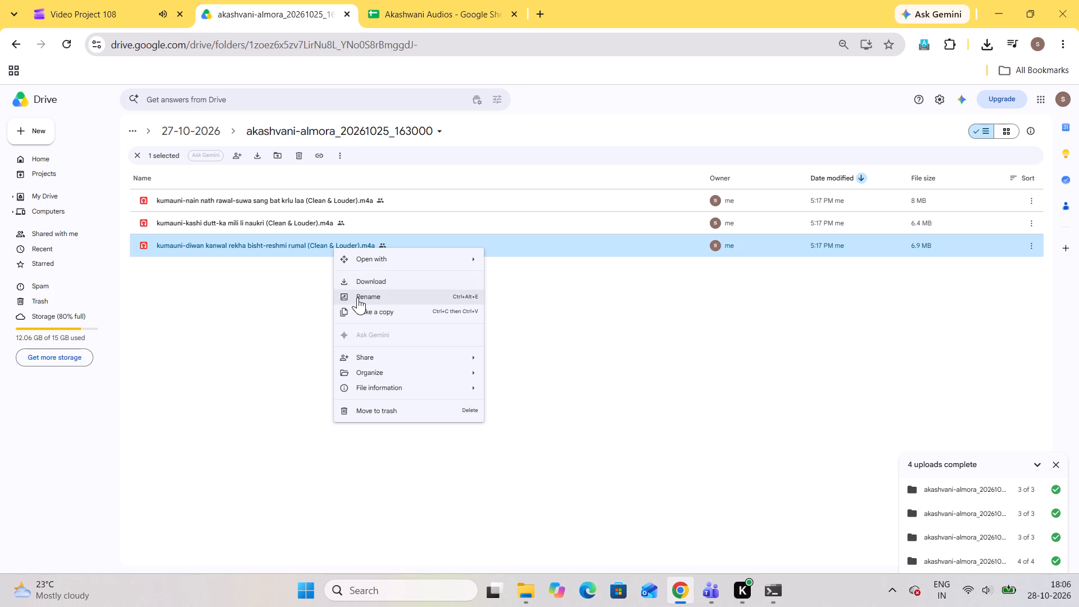
click(357, 297)
triple_click(518, 330)
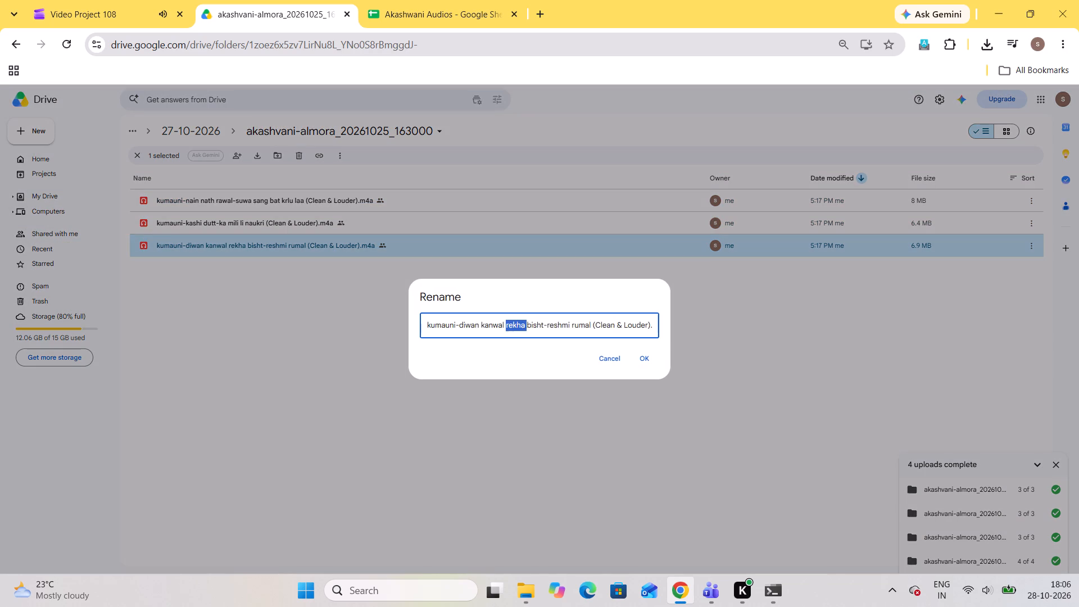
key(ctrl+c)
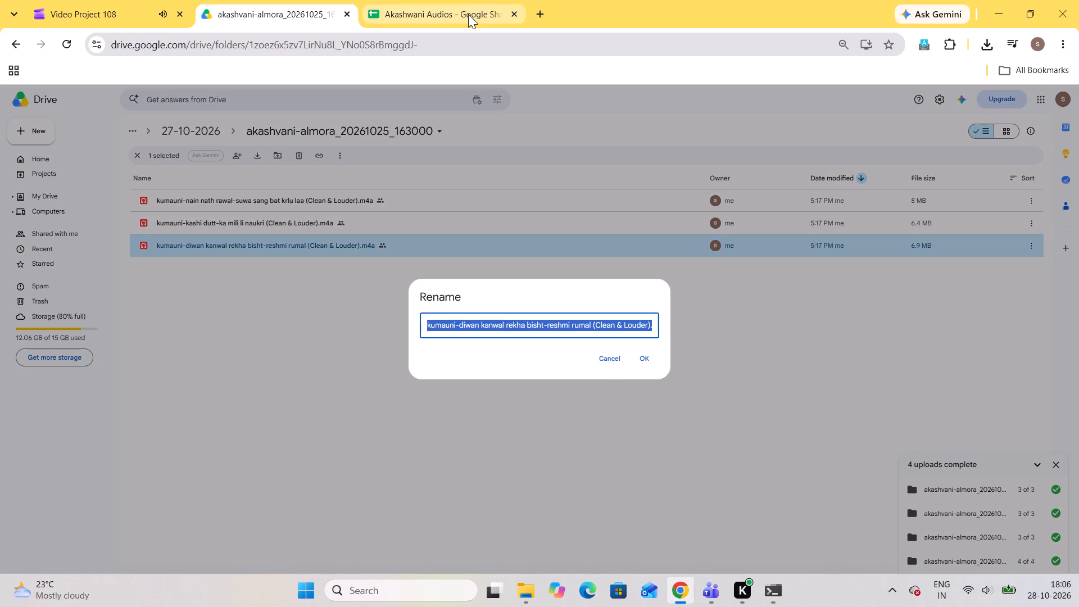
click(468, 14)
scroll(745, 436, down, 1)
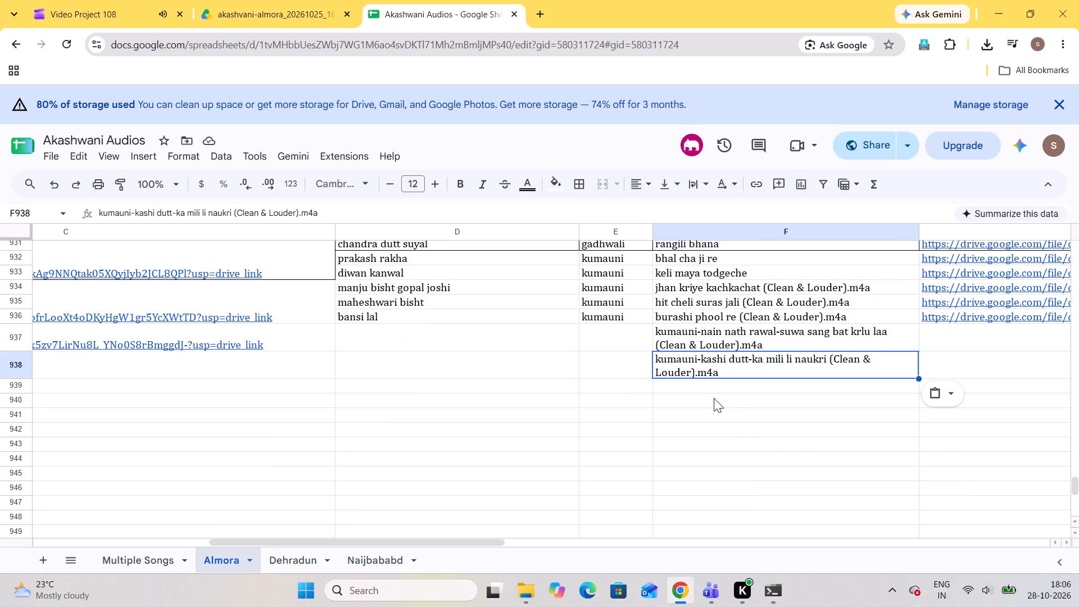
click(710, 388)
key(ctrl+v)
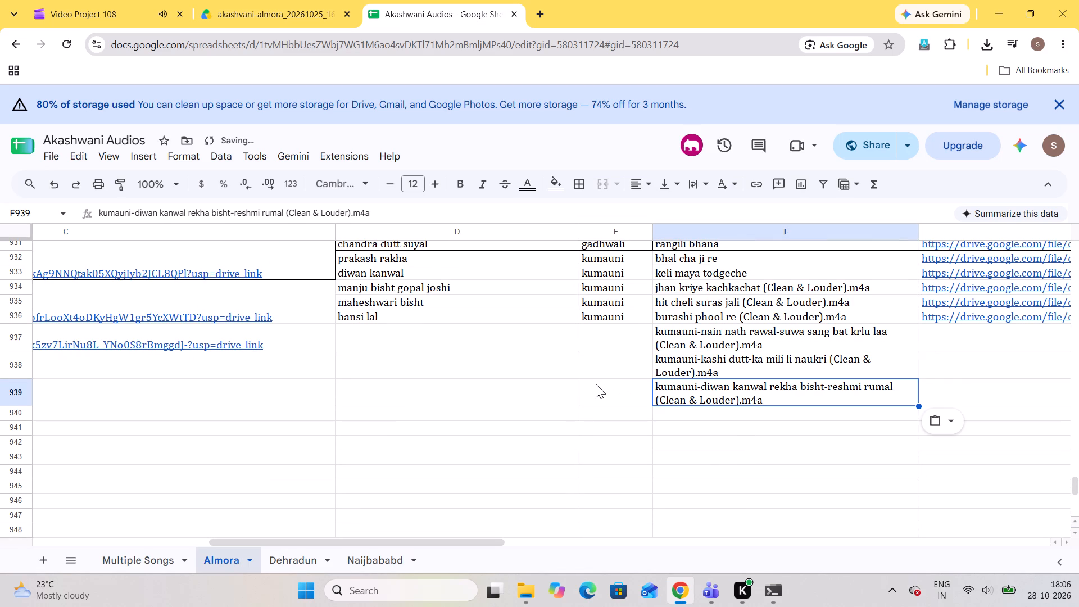
Enter kumauni as the language in E939, E938 and E937 of the Almora sheet.
click(595, 384)
text(kumauni)
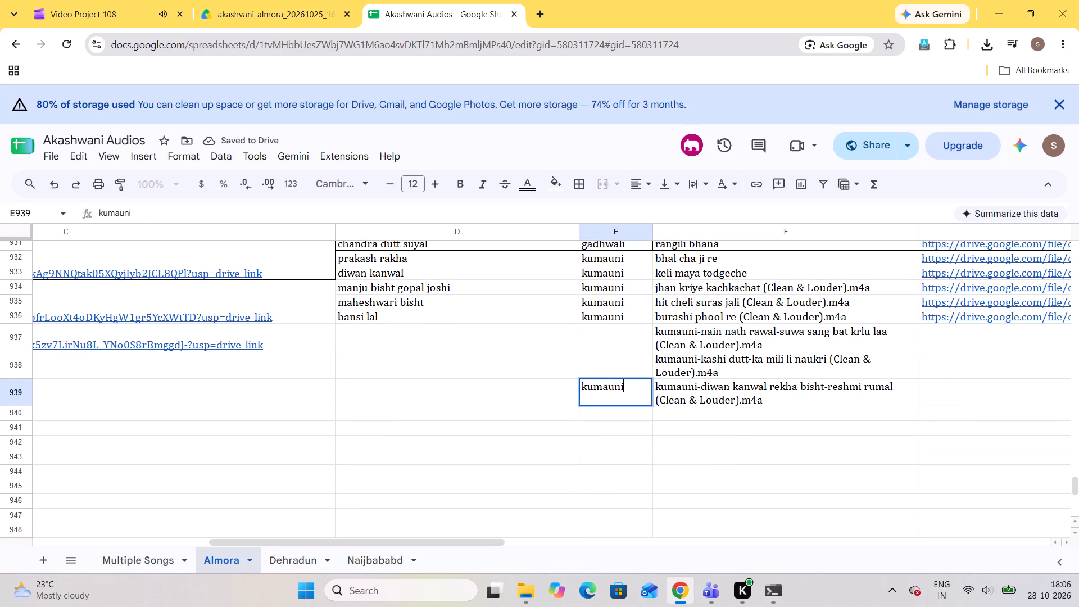
click(591, 353)
text(ku)
key(Tab)
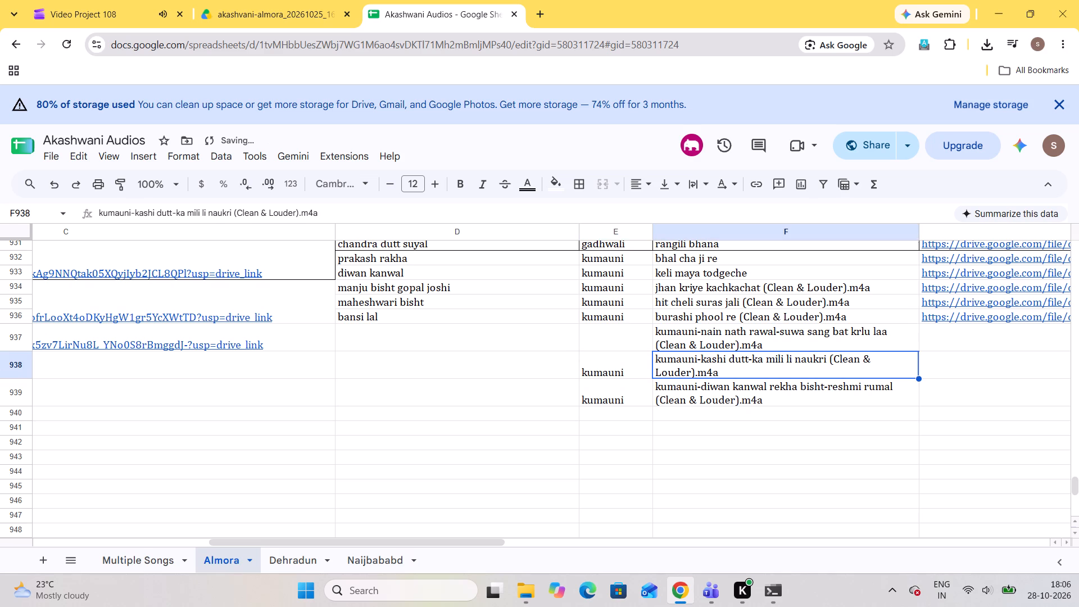
click(589, 331)
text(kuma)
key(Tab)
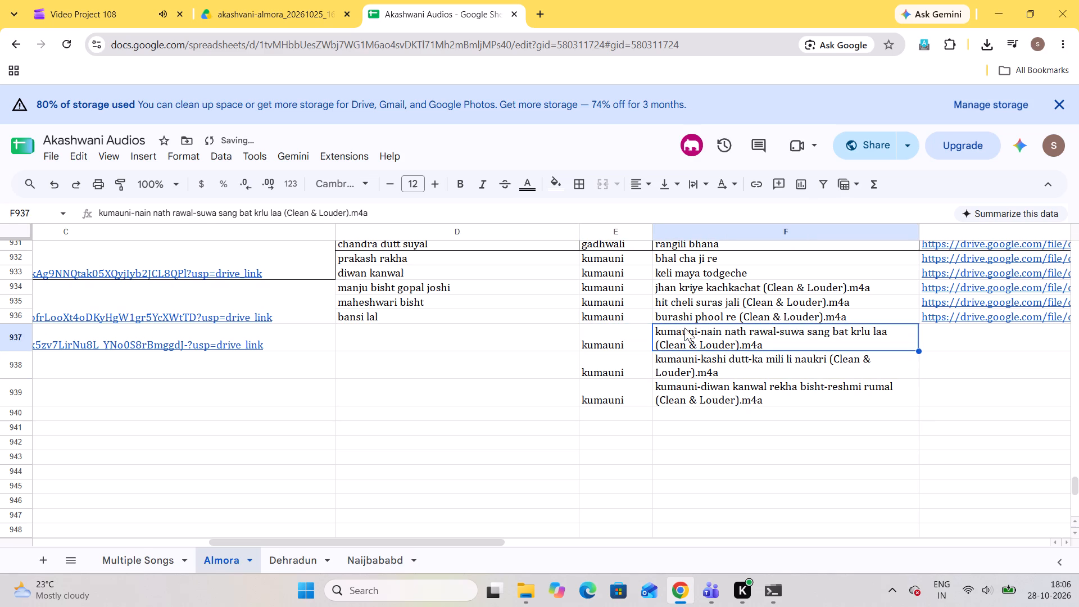
Cut the artist's name out of the suwa sang bat krlu laa file name in F937 and paste it into D937.
double_click(708, 335)
drag(701, 334, 775, 336)
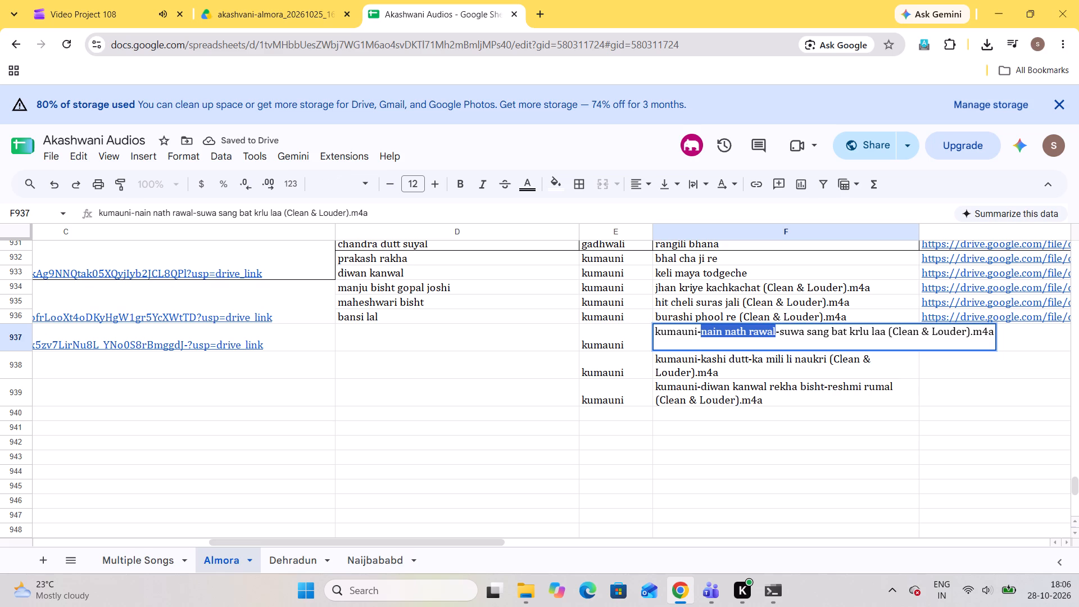
key(ctrl+x)
click(555, 334)
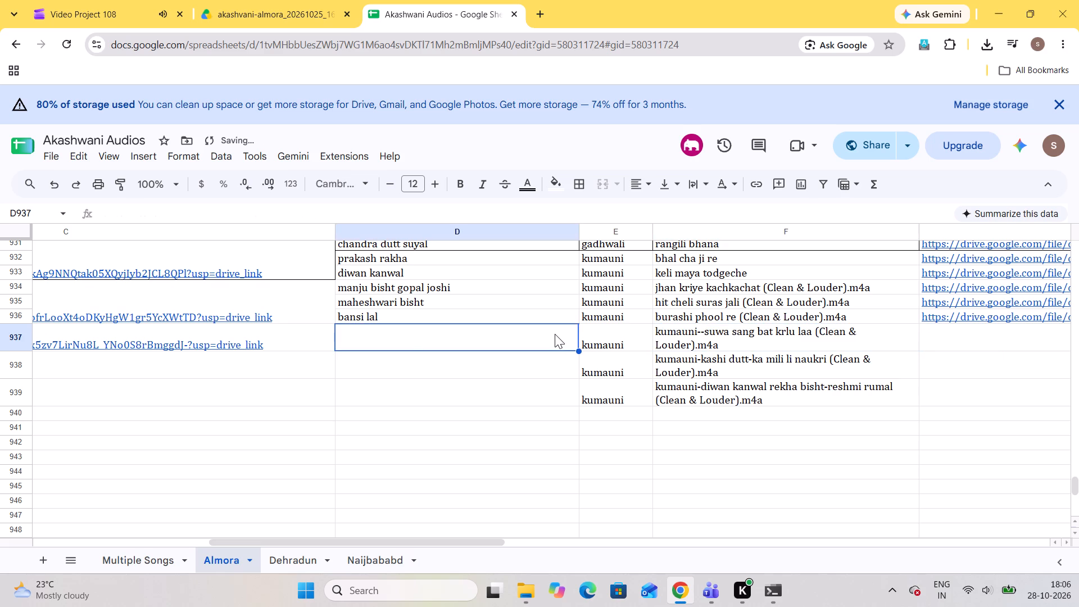
key(ctrl+v)
Cut the artist's name out of the ka mili li naukri file name in F938 and paste it into D938.
double_click(699, 369)
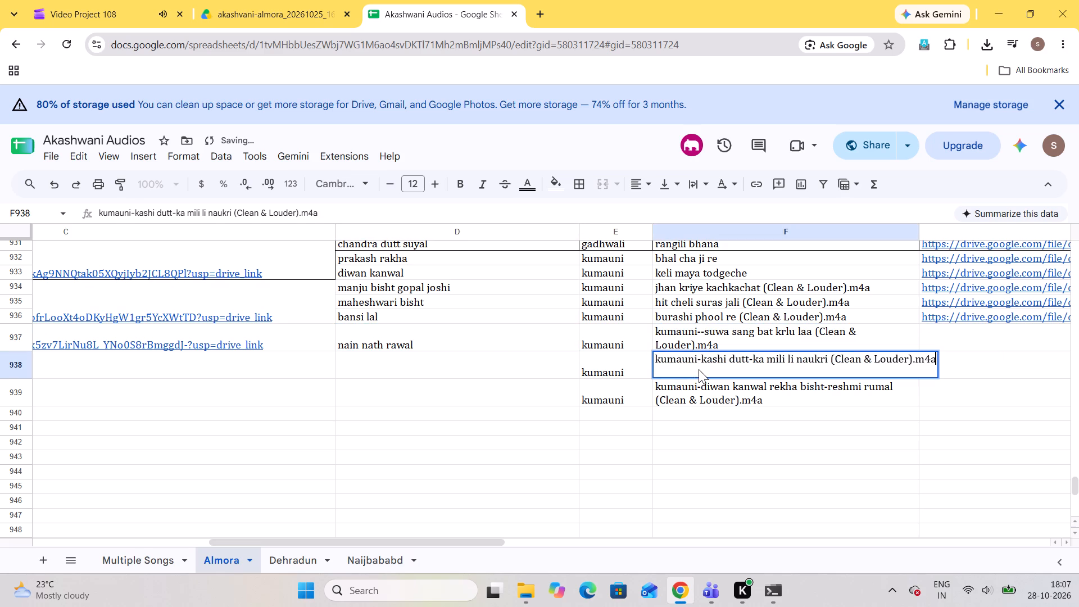
drag(700, 359, 750, 359)
key(ctrl+x)
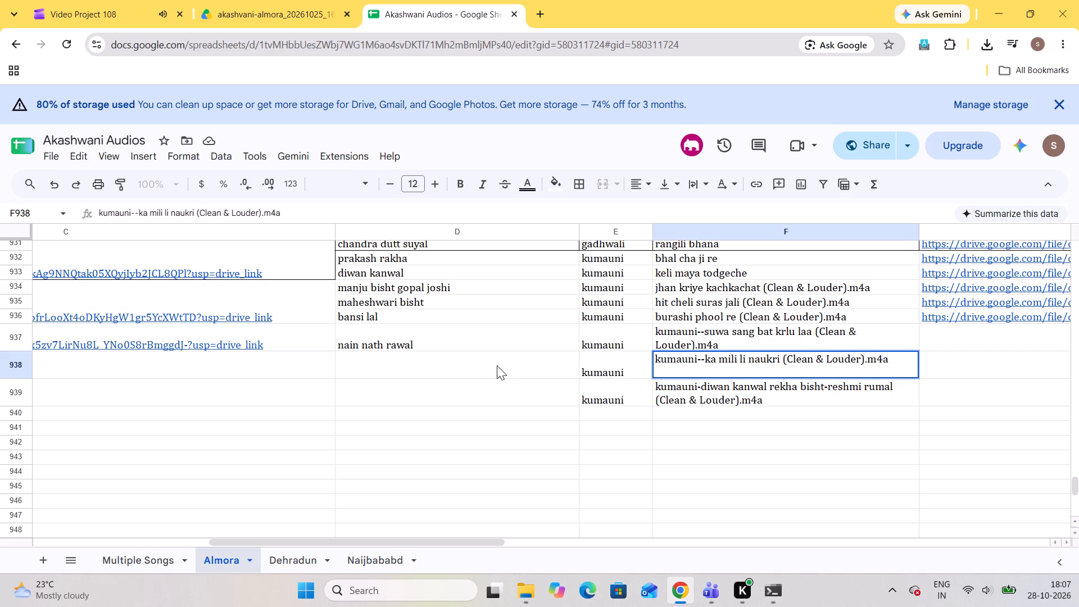
click(497, 365)
key(ctrl+v)
Cut both artists' names out of the reshmi rumal file name in F939 and paste them into D939.
double_click(667, 378)
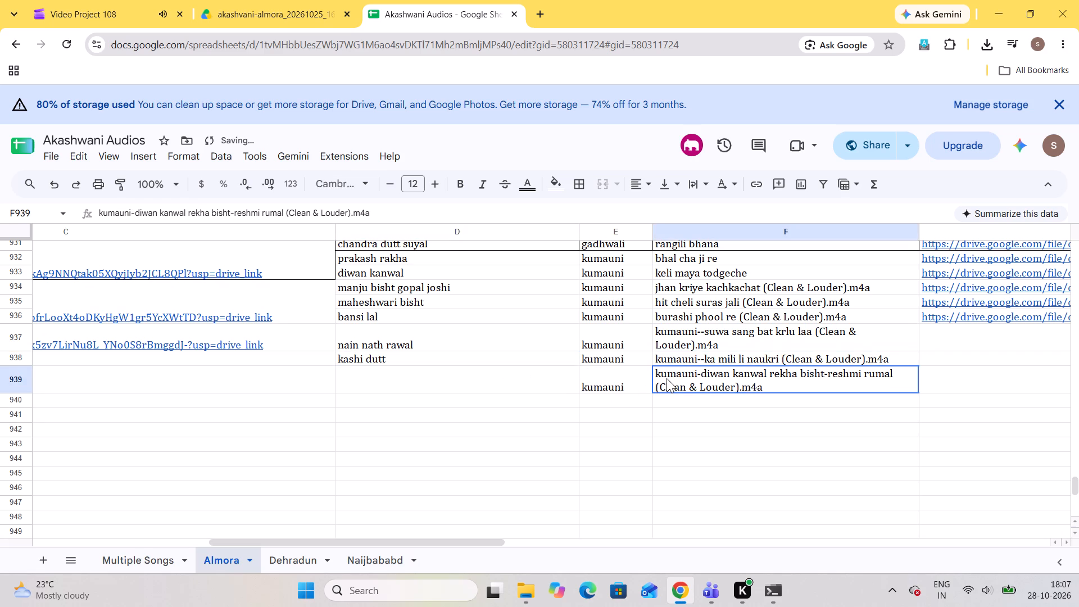
drag(700, 373, 822, 370)
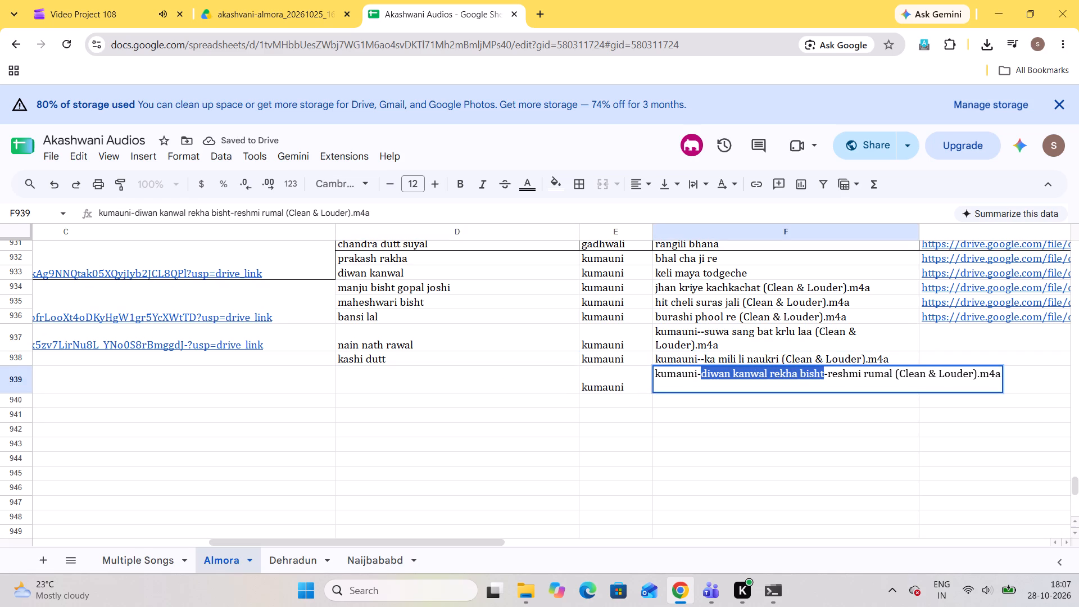
drag(822, 370, 823, 370)
key(ctrl+x)
click(460, 382)
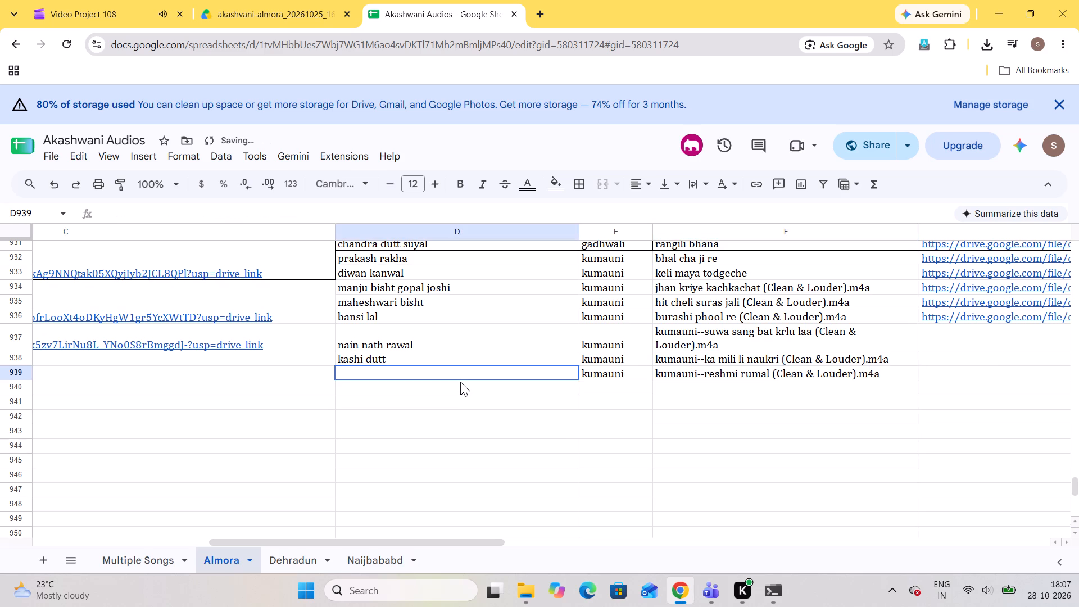
key(ctrl+v)
Delete the leading "kumauni--" from the song titles in F939, F938 and F937.
double_click(673, 375)
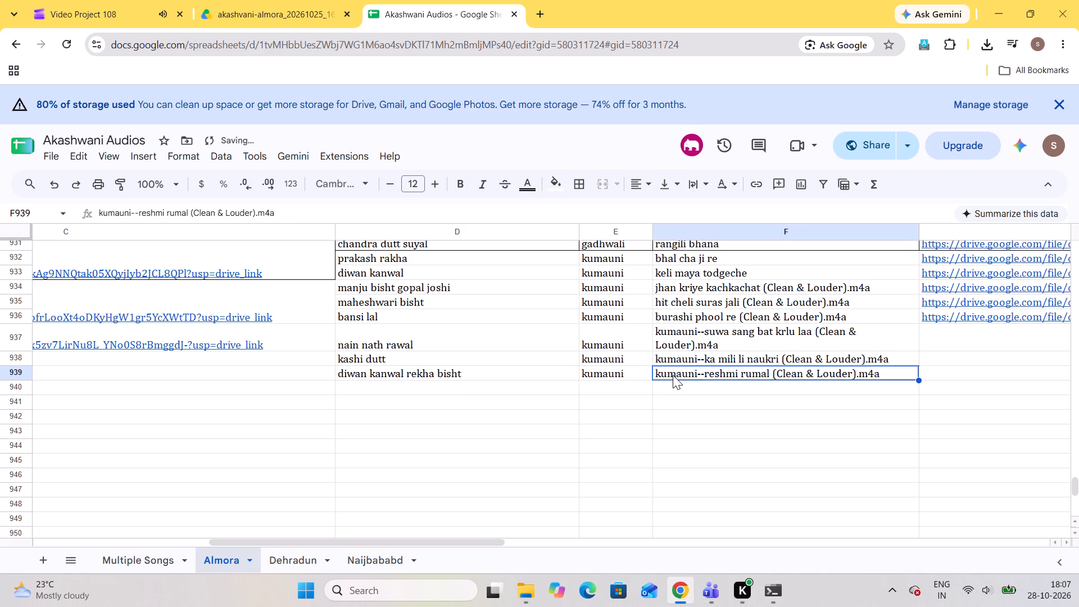
click(707, 372)
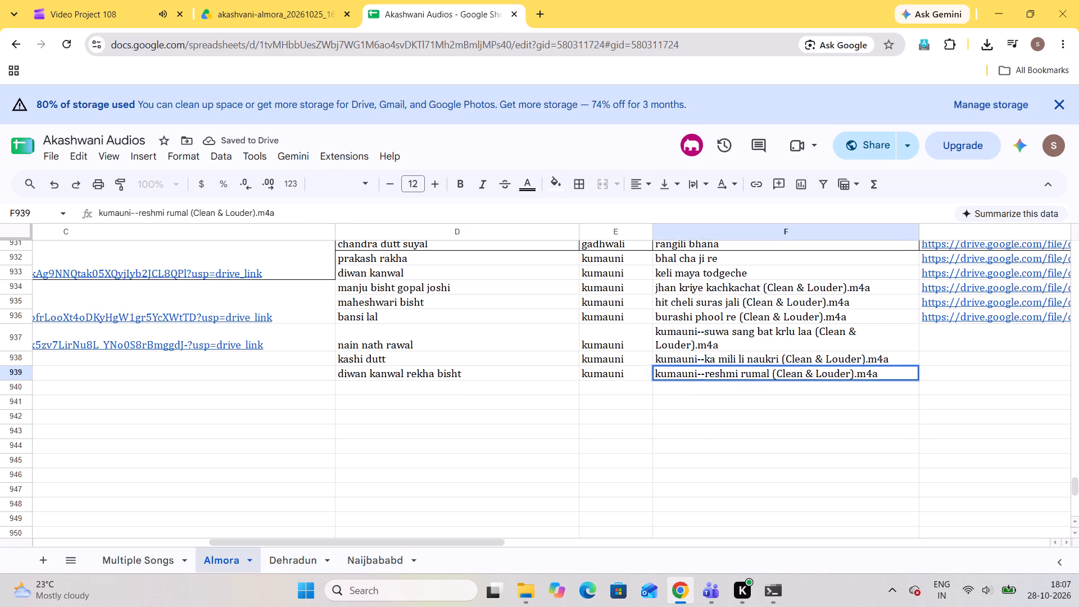
click(705, 372)
drag(705, 372, 656, 370)
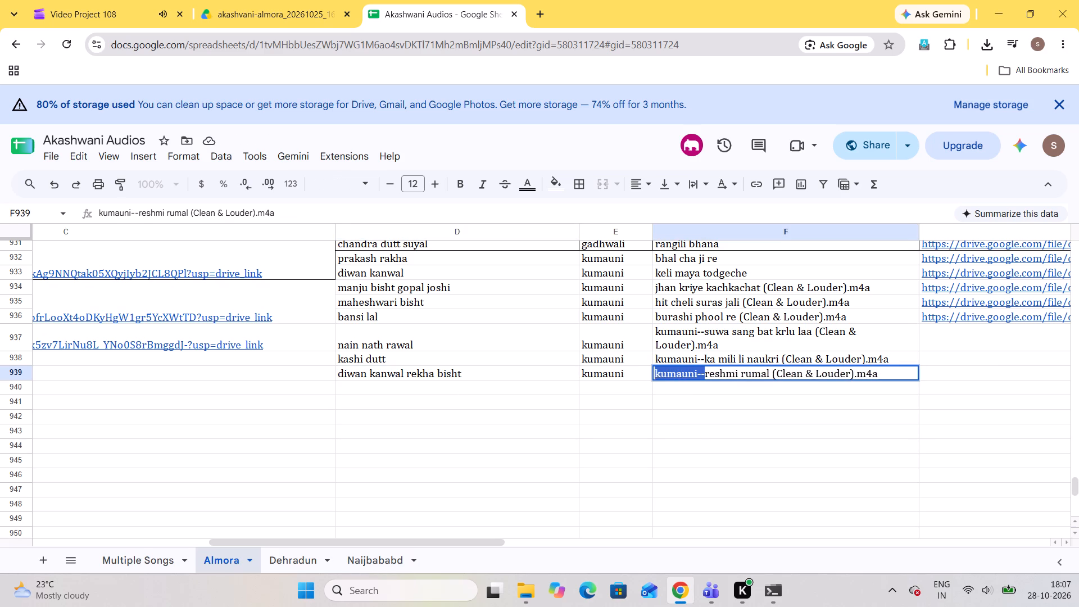
drag(656, 370, 648, 371)
key(BackSpace)
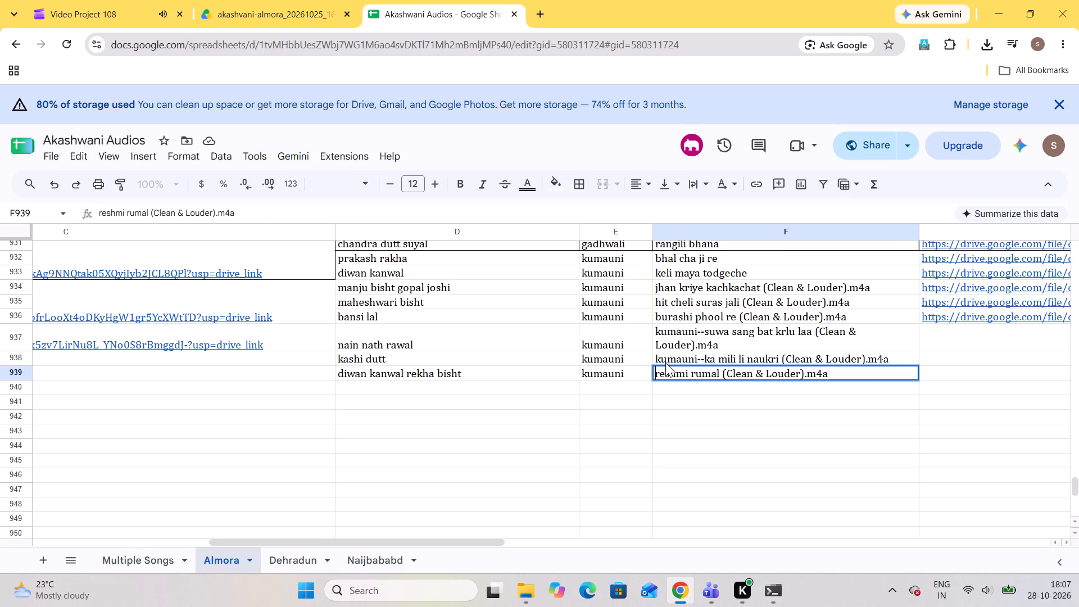
double_click(665, 363)
drag(704, 364, 683, 363)
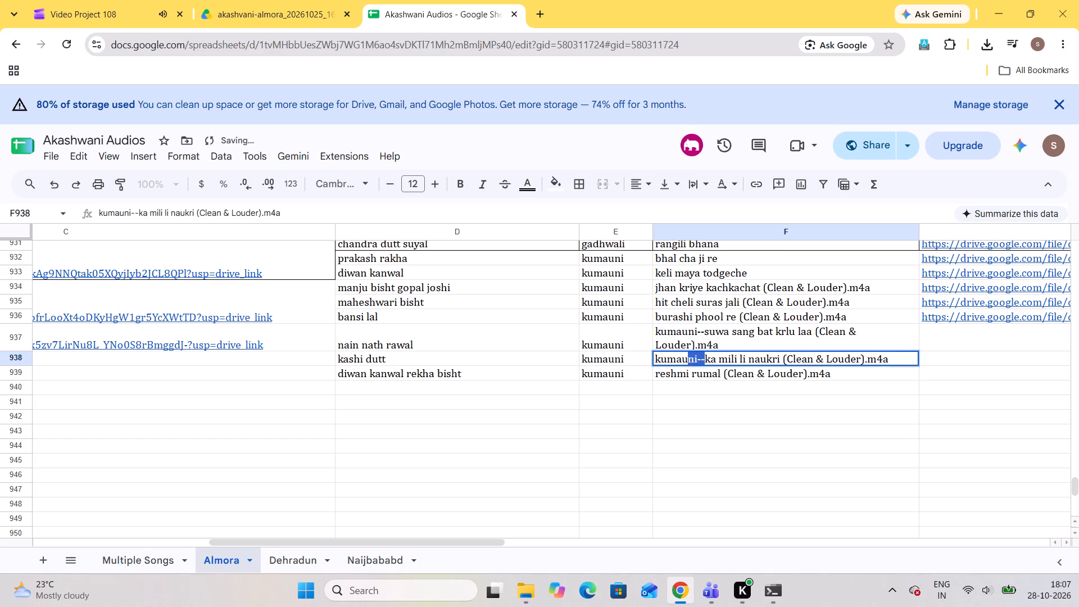
drag(683, 363, 639, 360)
key(BackSpace)
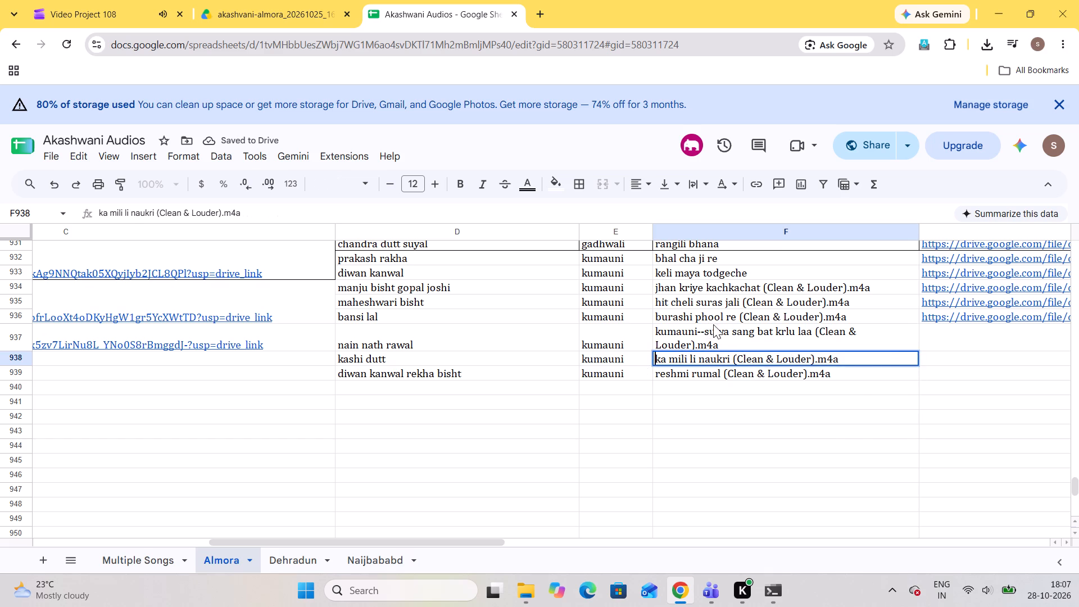
double_click(701, 326)
drag(703, 329, 649, 329)
key(BackSpace)
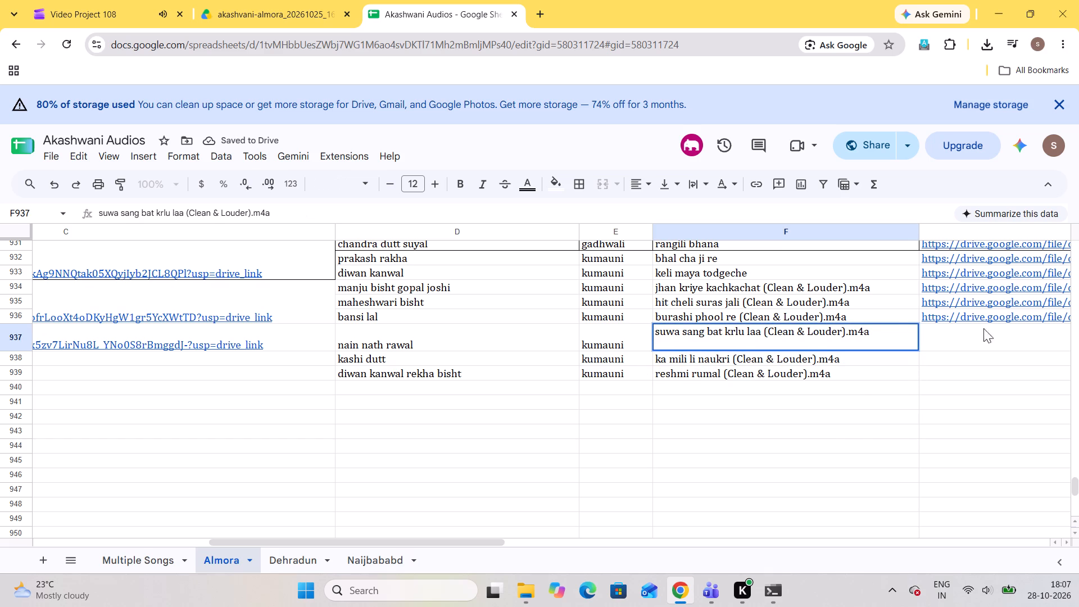
Copy the Drive share link of the song suwa sang bat krlu laa and paste it into G937 of the Almora sheet.
click(973, 328)
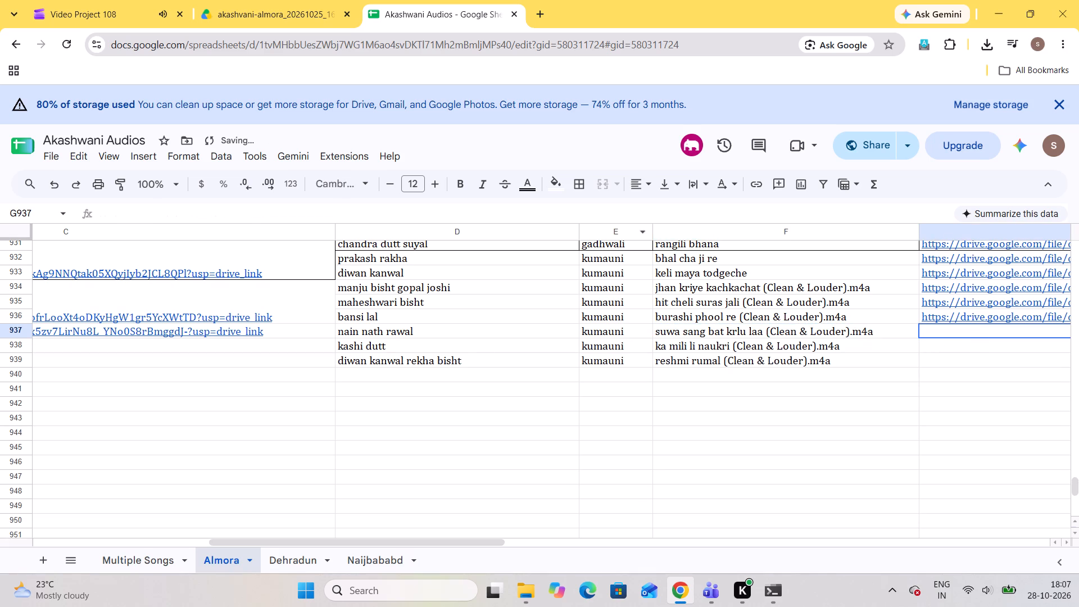
click(255, 0)
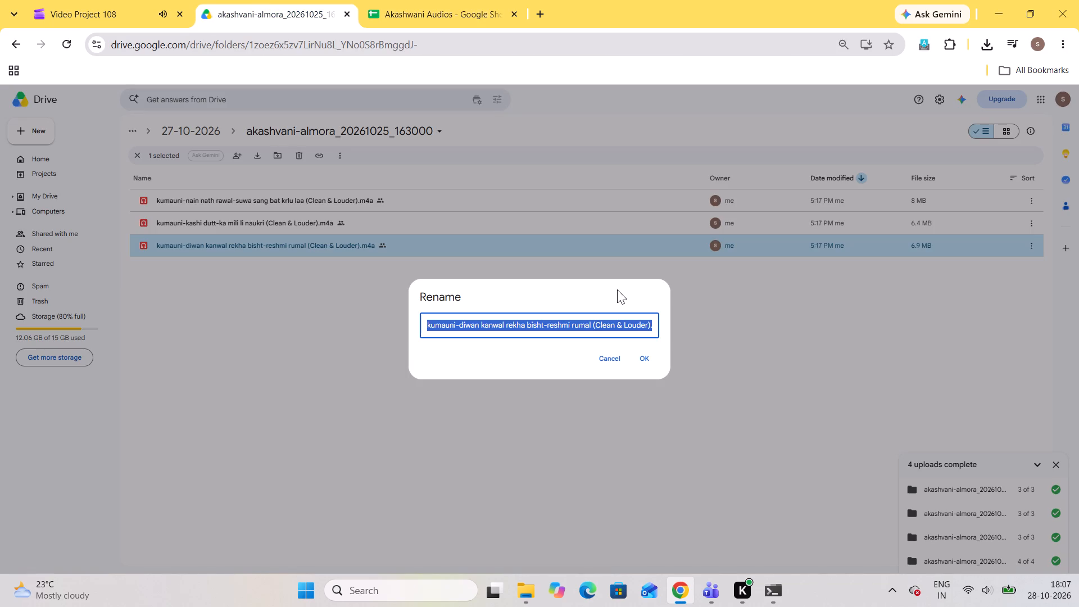
click(617, 289)
click(770, 264)
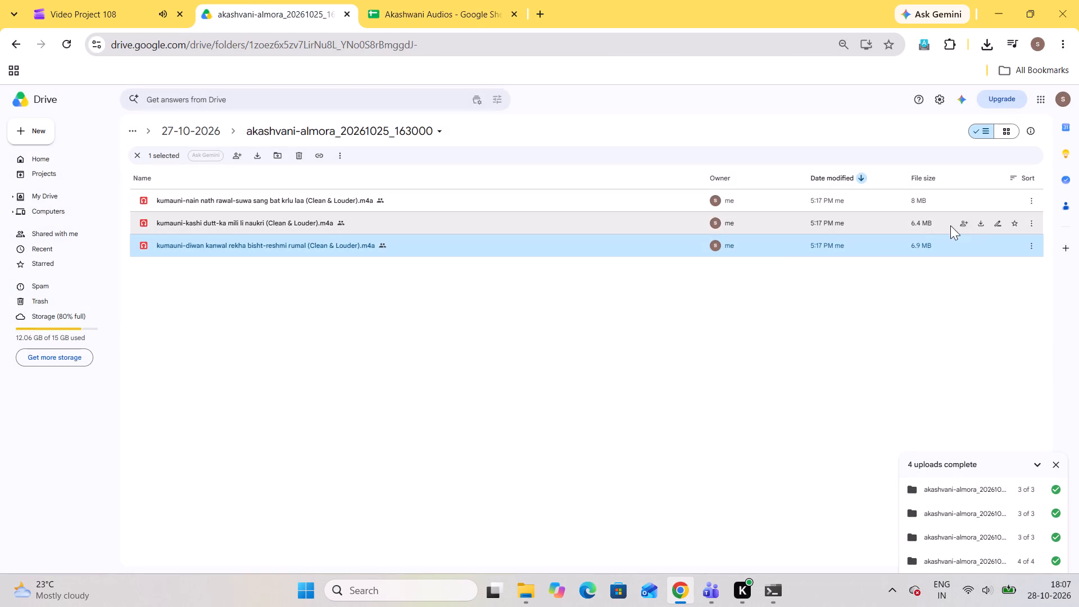
click(1030, 204)
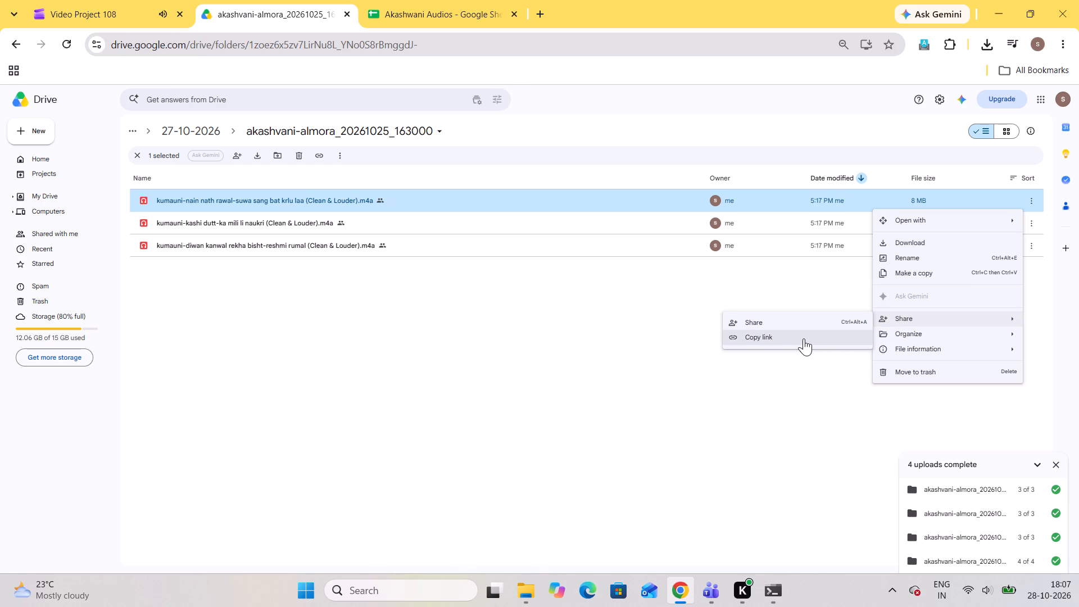
click(804, 338)
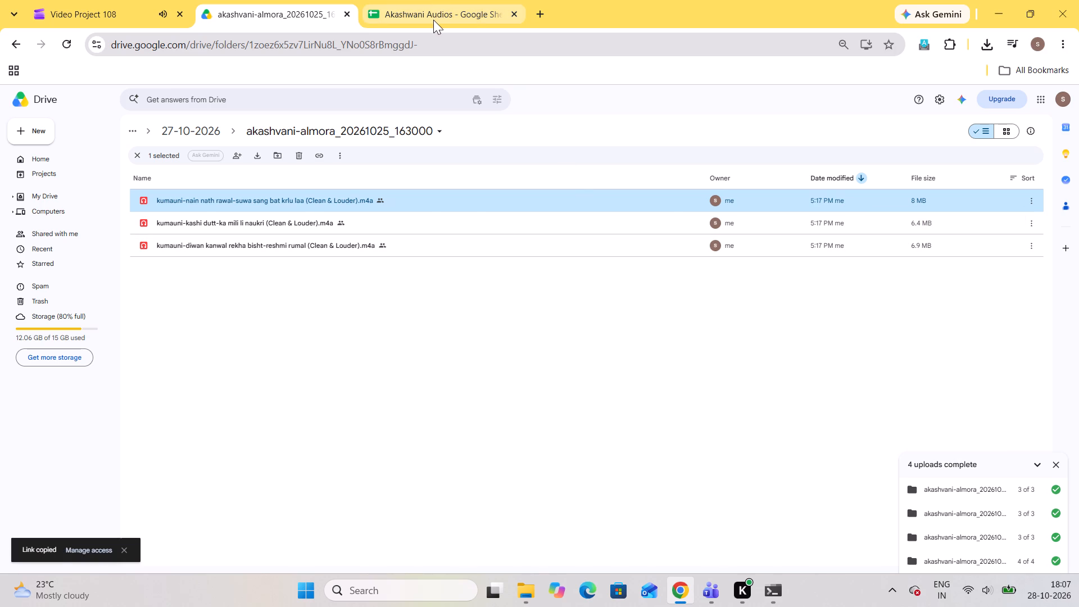
click(433, 20)
key(ctrl+v)
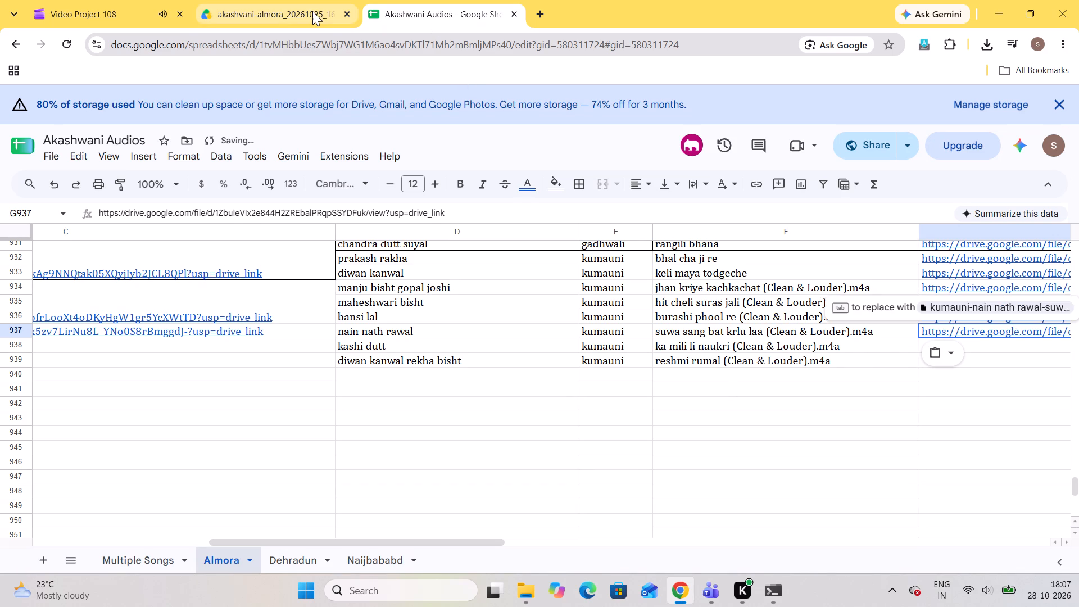
Copy the Drive share link of the song ka mili li naukri and paste it into G938 of the Almora sheet.
click(273, 0)
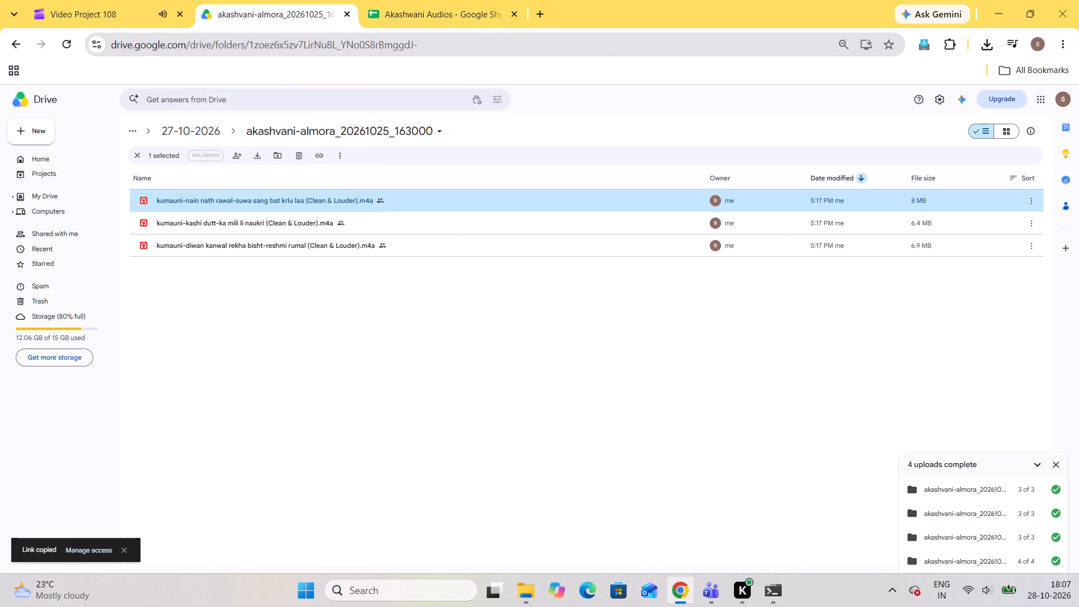
click(1033, 223)
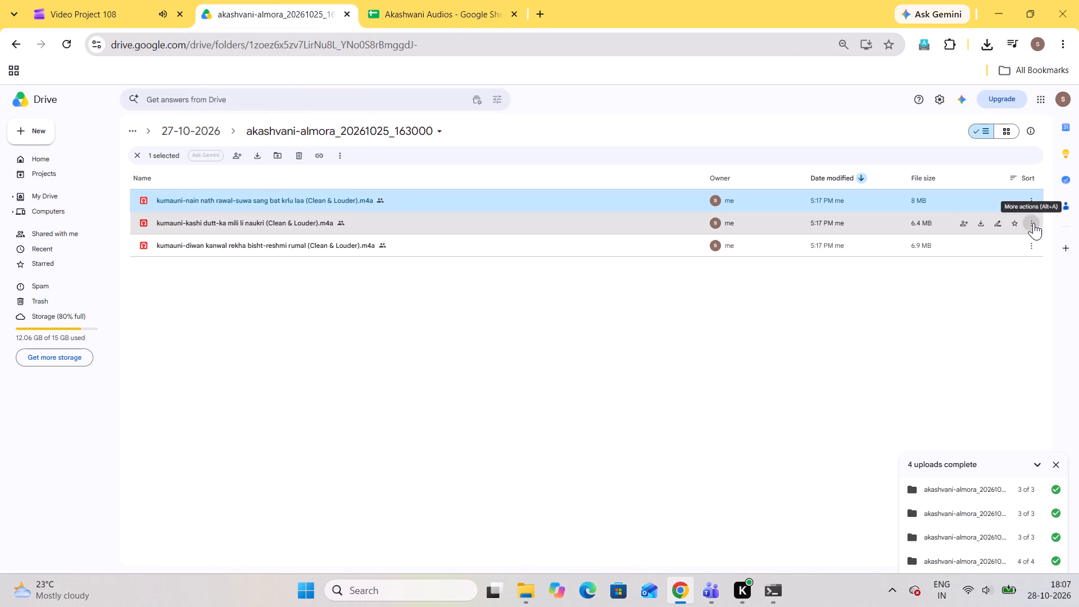
click(826, 360)
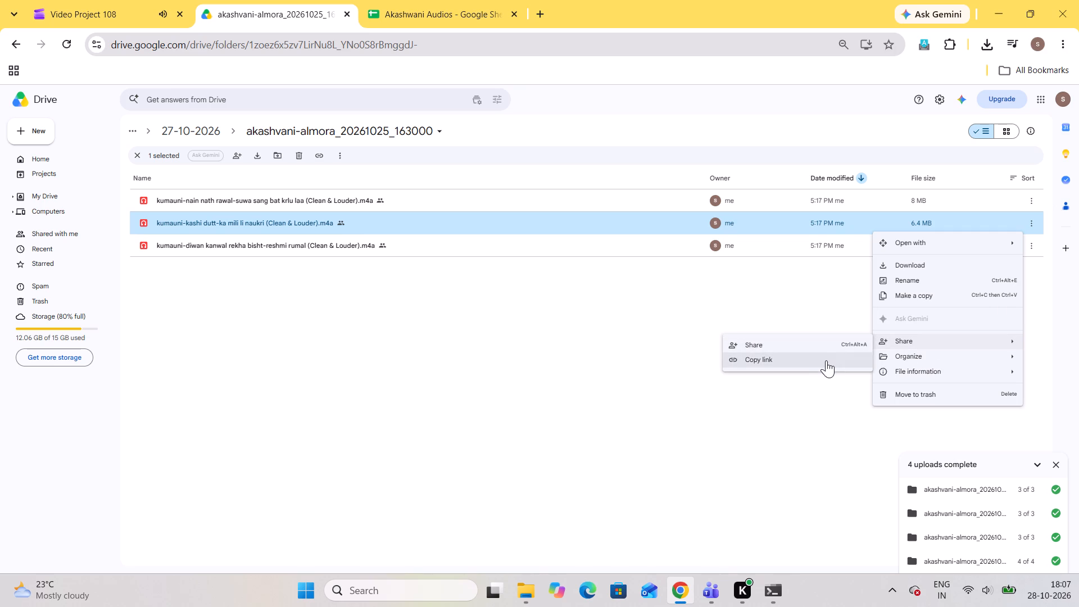
click(466, 15)
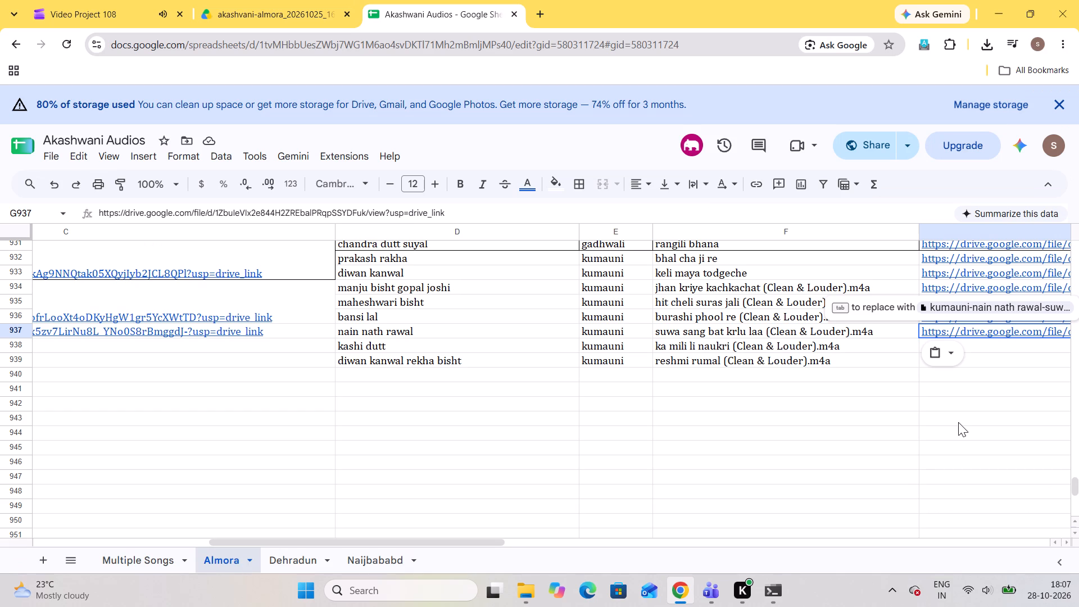
click(1007, 351)
key(ctrl+v)
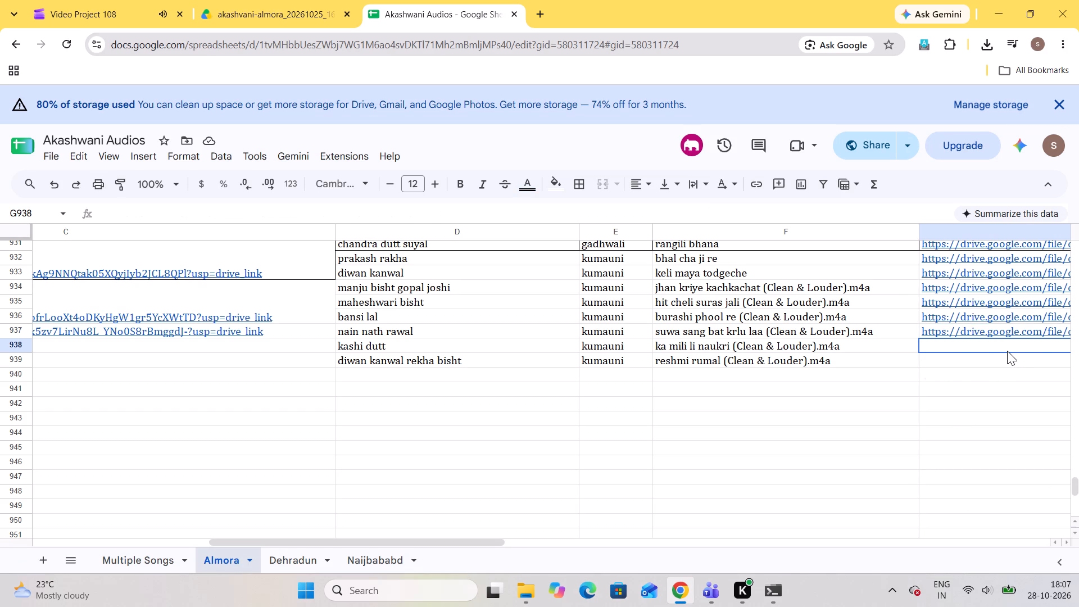
Copy the Drive share link of the song reshmi rumal and paste it into G939 of the Almora sheet.
click(283, 8)
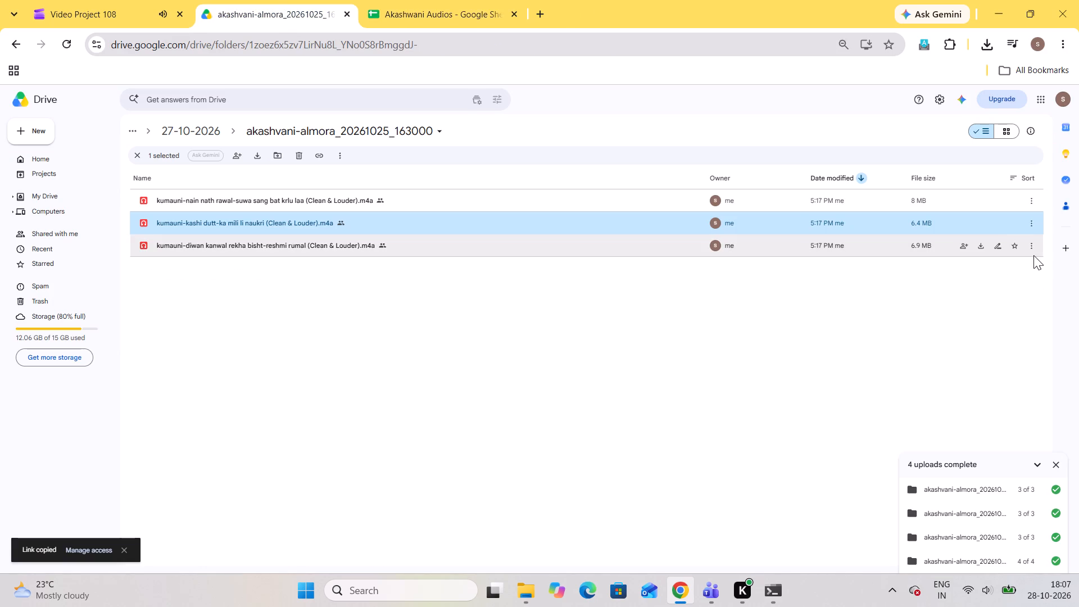
click(1033, 246)
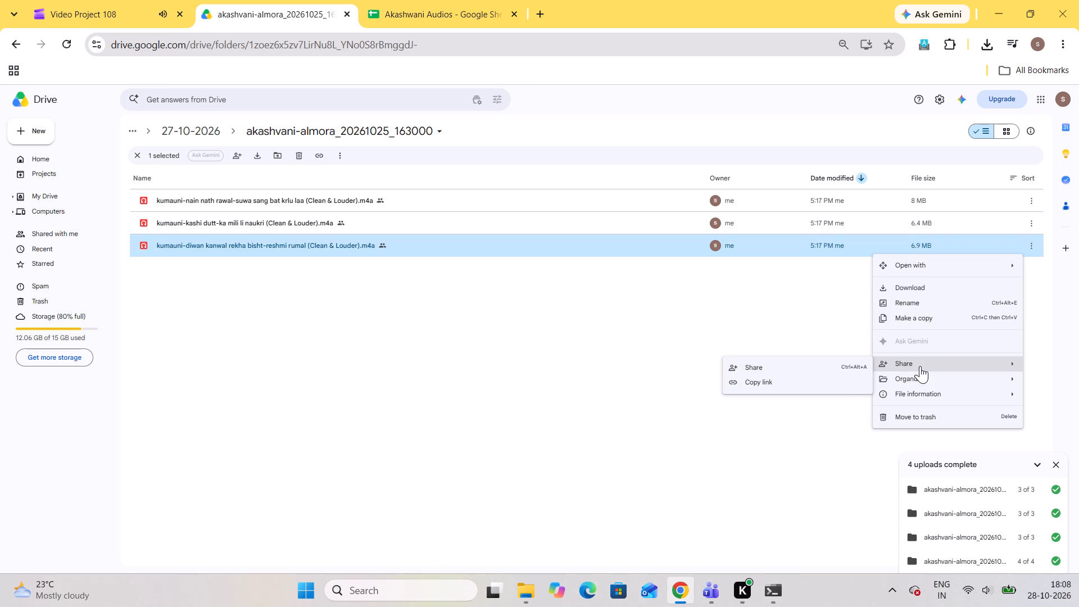
click(815, 384)
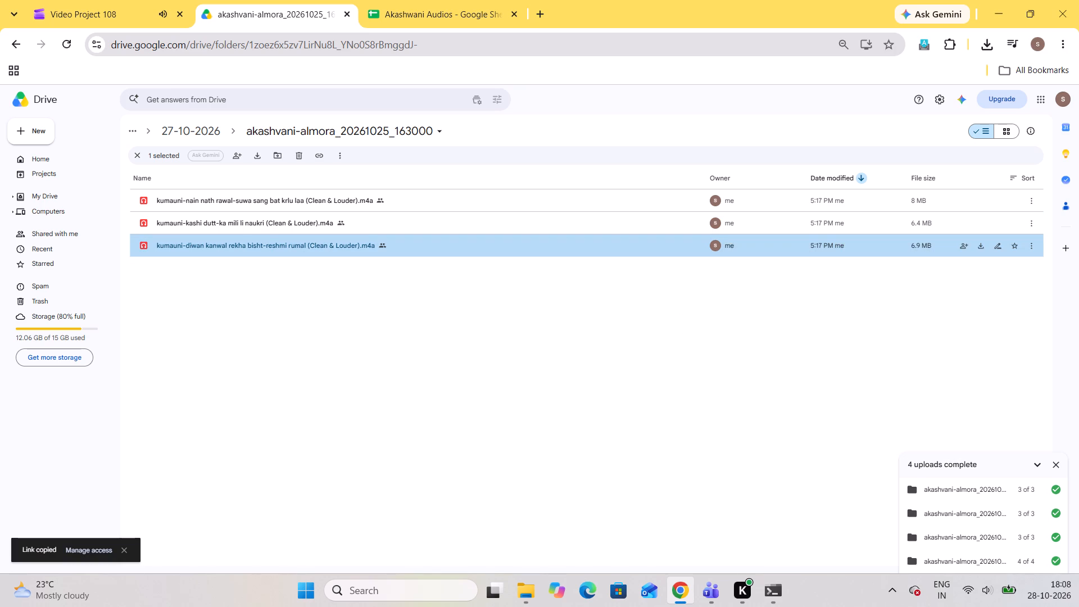
click(434, 3)
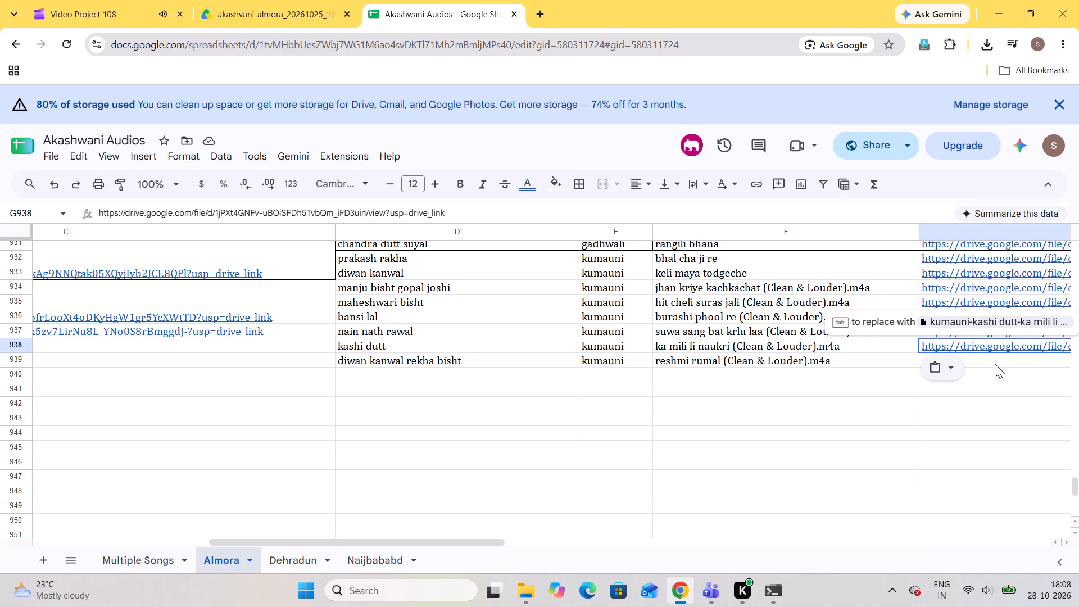
click(995, 364)
key(ctrl+v)
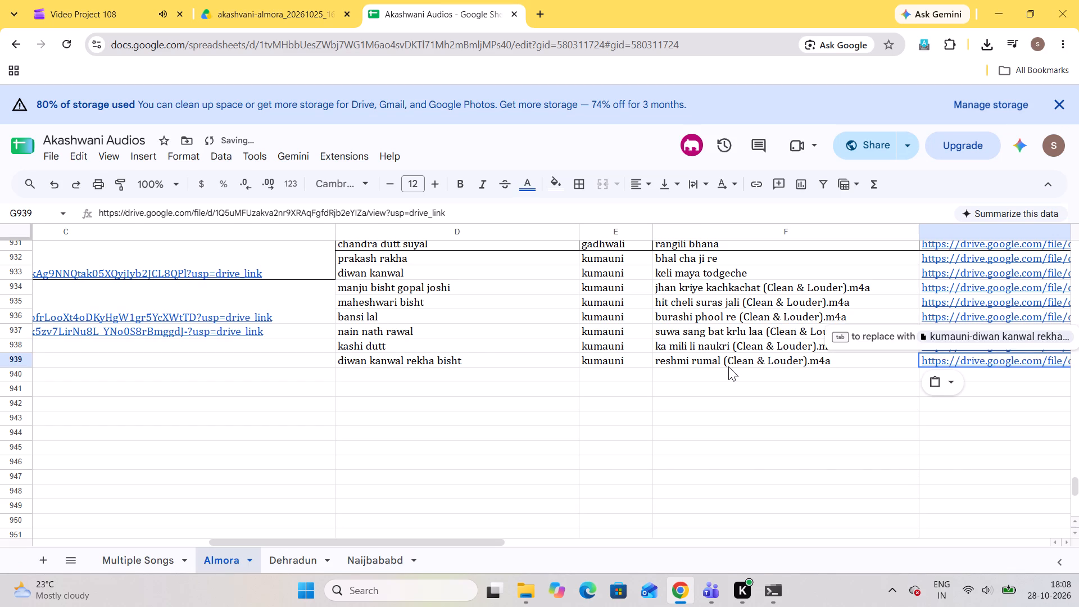
Merge the folder link cells C937 to C939 into one cell.
scroll(727, 368, right, 3)
ctrl+click(678, 336)
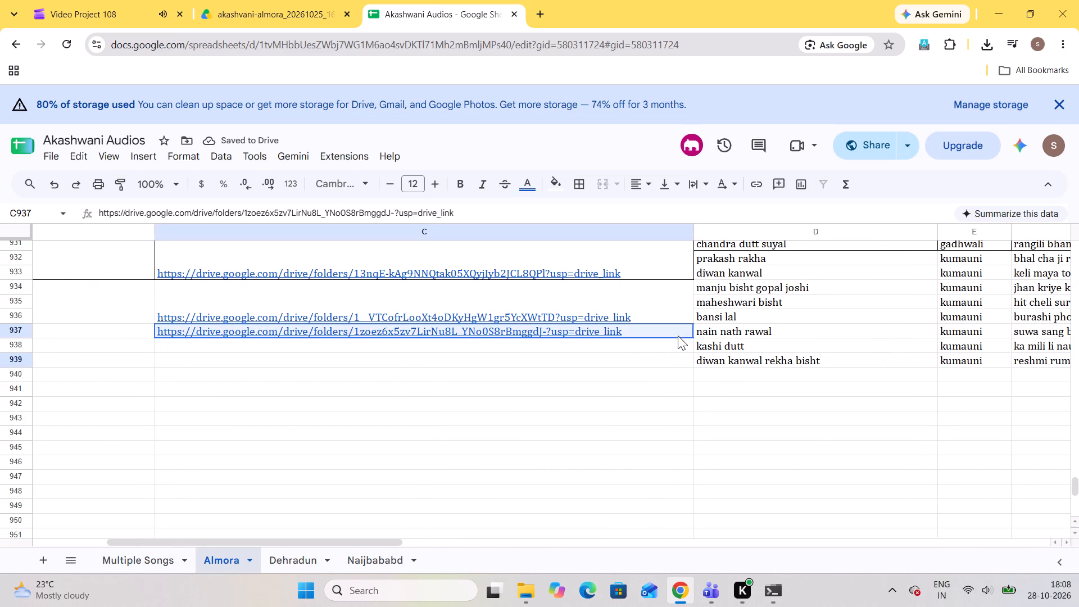
ctrl+click(673, 343)
ctrl+click(667, 360)
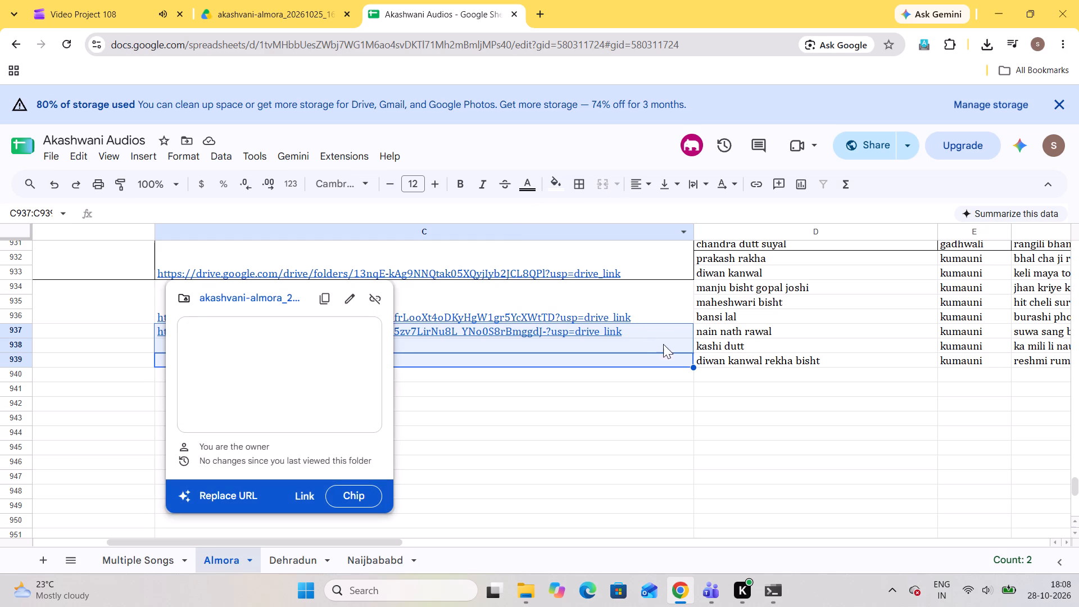
ctrl+click(660, 327)
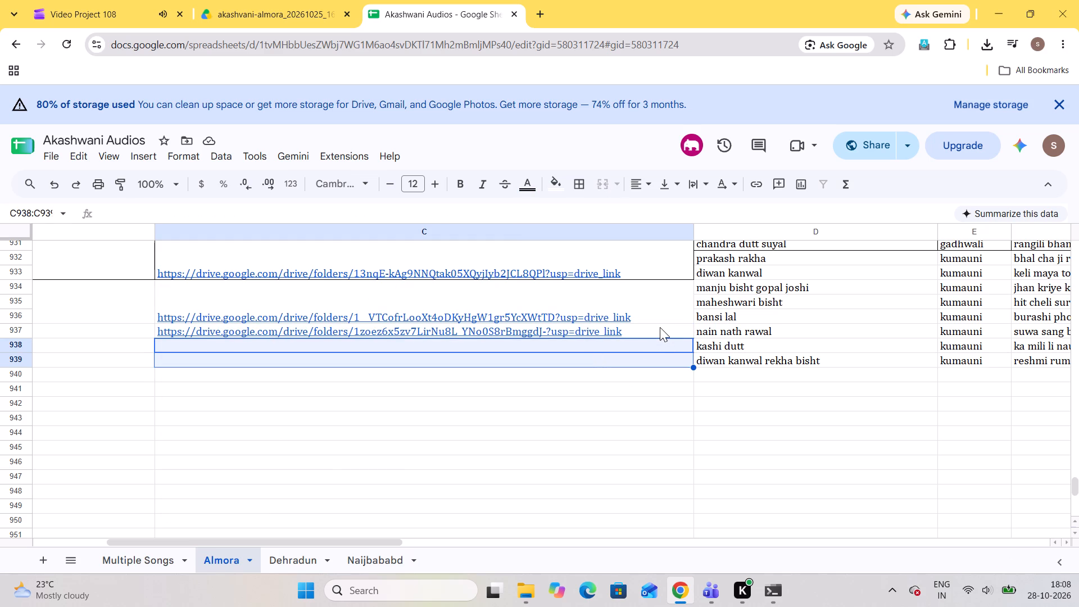
click(660, 327)
ctrl+click(640, 349)
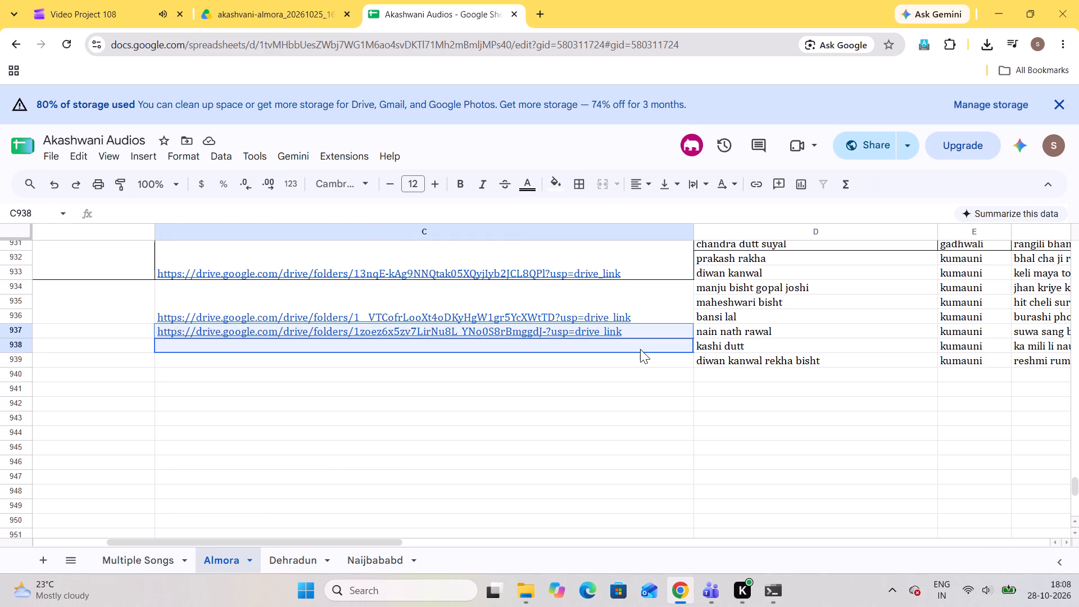
ctrl+click(634, 359)
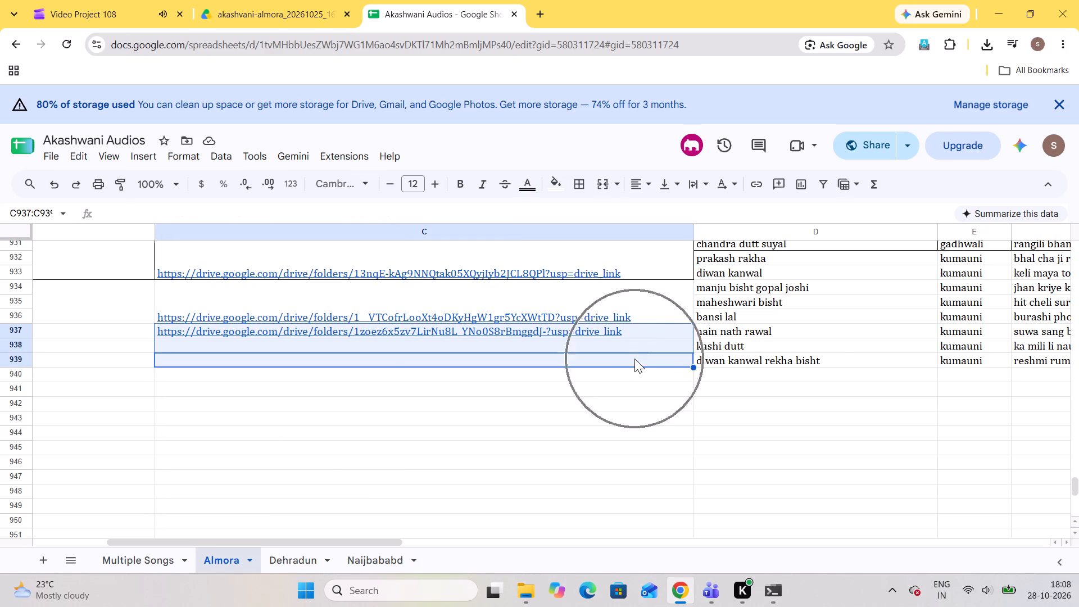
click(601, 189)
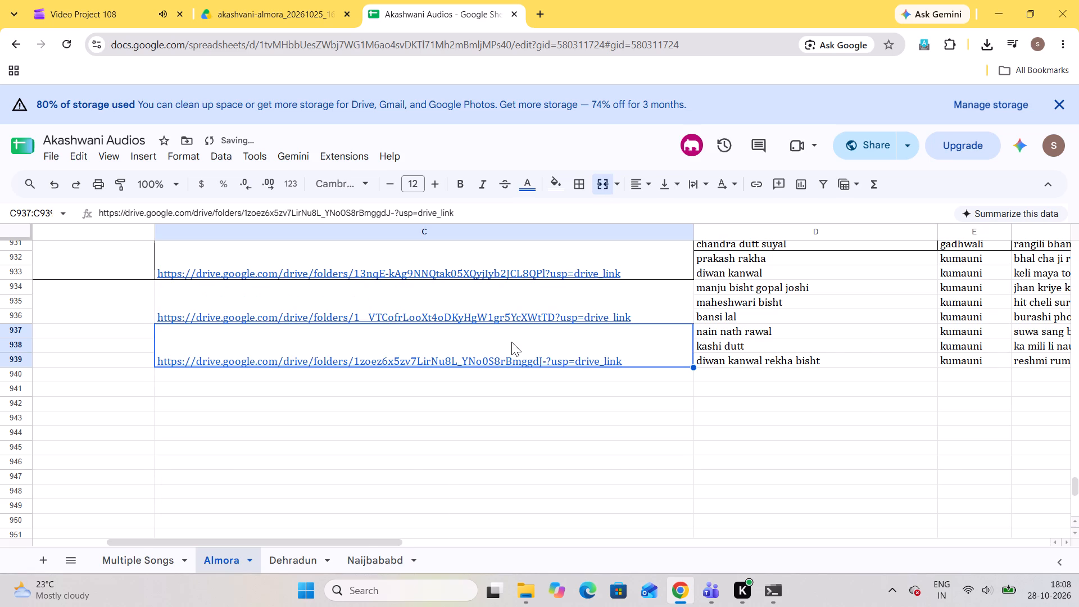
Merge the folder name cells B937 to B939 for akashvani-almora_20261025_163000.
scroll(511, 342, right, 3)
ctrl+click(393, 337)
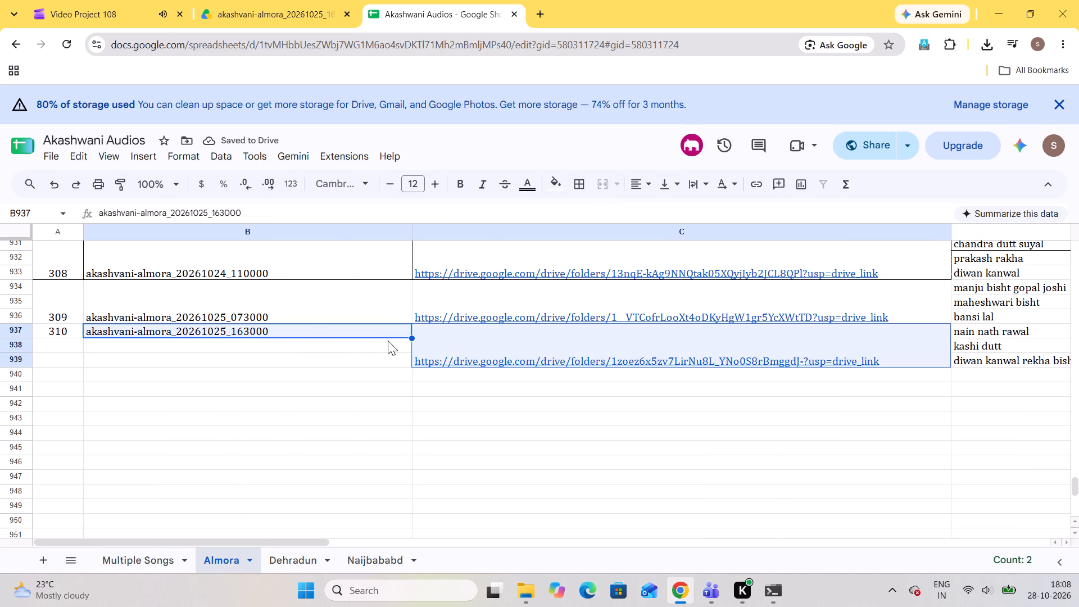
click(380, 344)
ctrl+drag(377, 330, 364, 360)
ctrl+click(364, 360)
ctrl+click(364, 360)
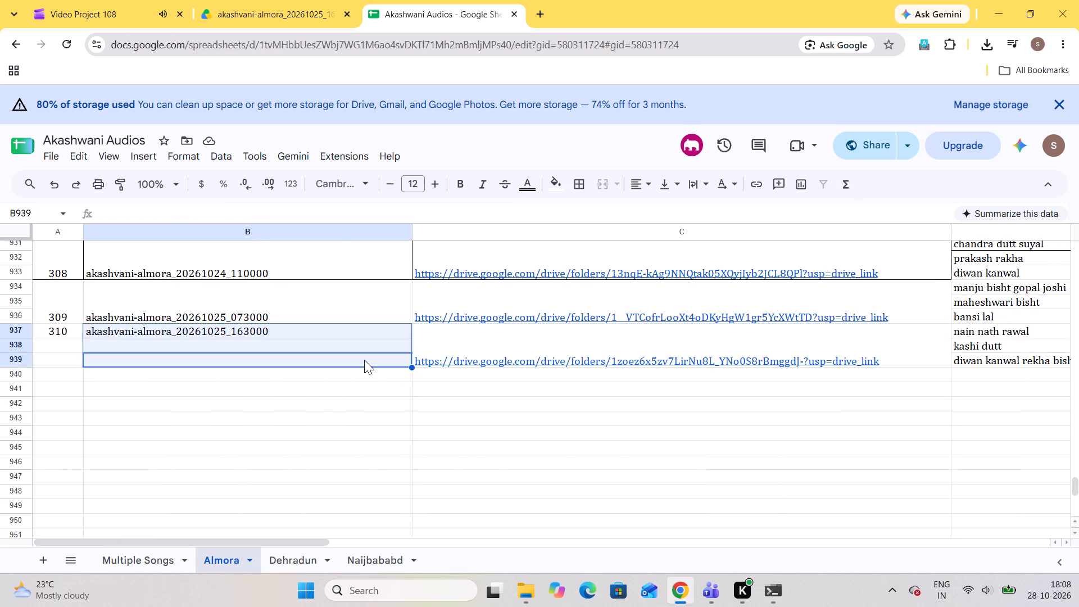
click(604, 180)
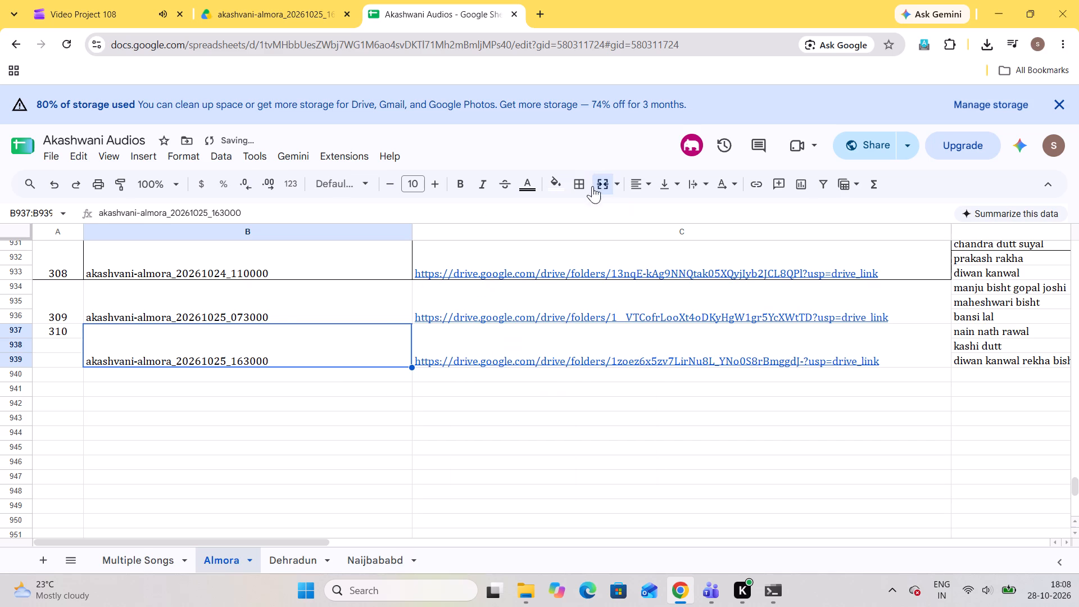
Merge the serial number cells A937 to A939 holding 310.
scroll(279, 303, right, 3)
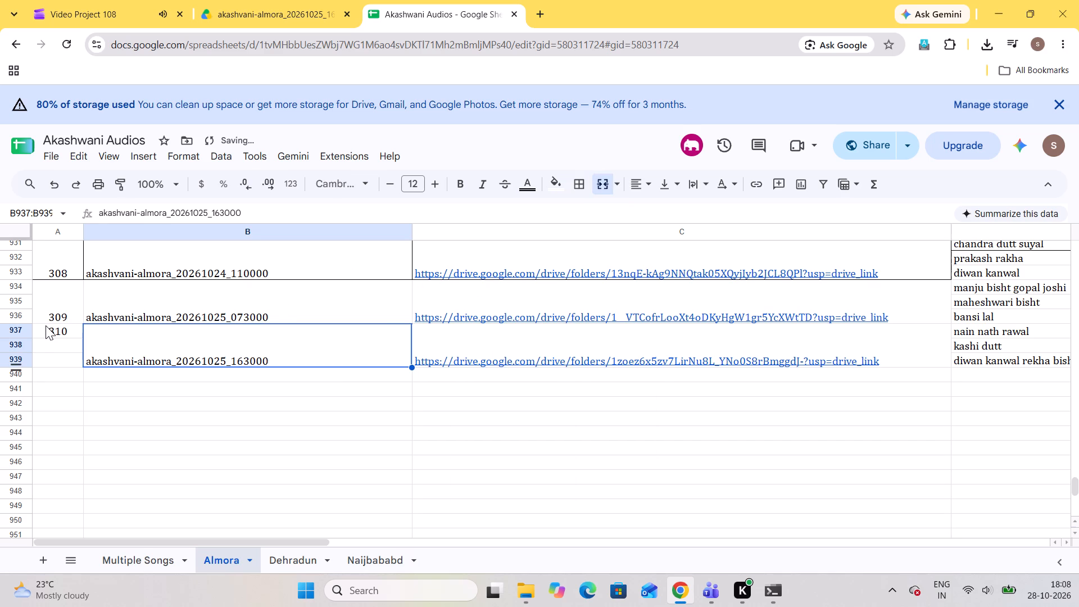
ctrl+click(41, 329)
ctrl+click(42, 341)
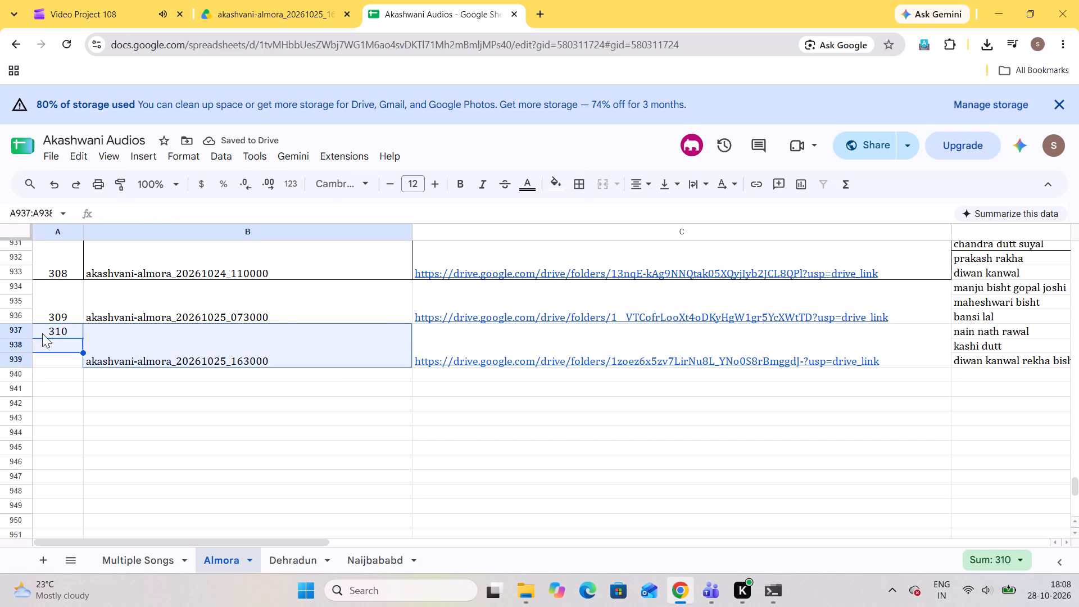
ctrl+click(43, 332)
ctrl+click(42, 366)
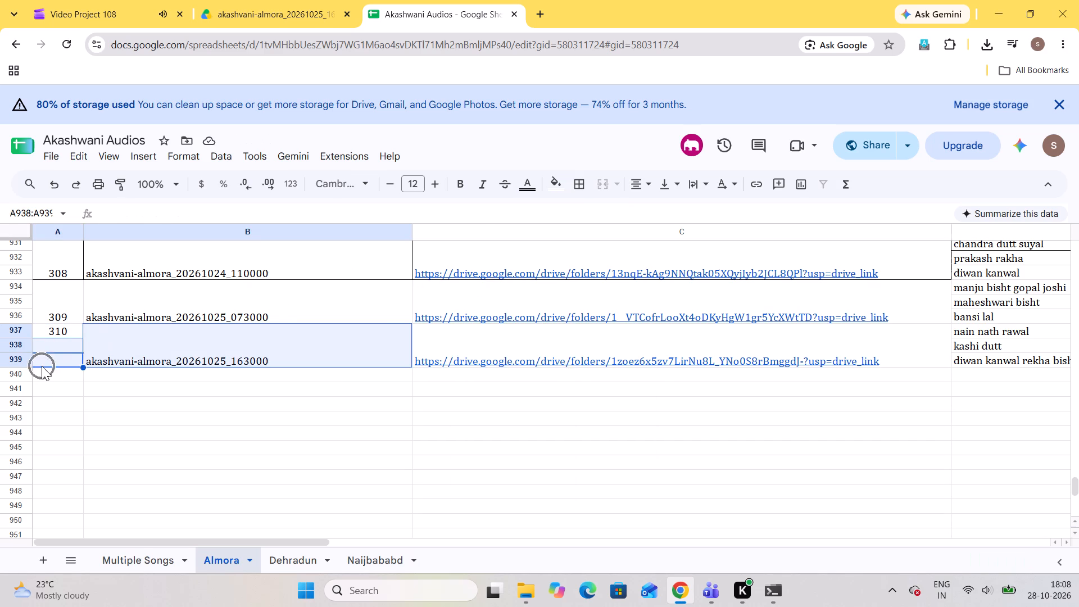
click(49, 328)
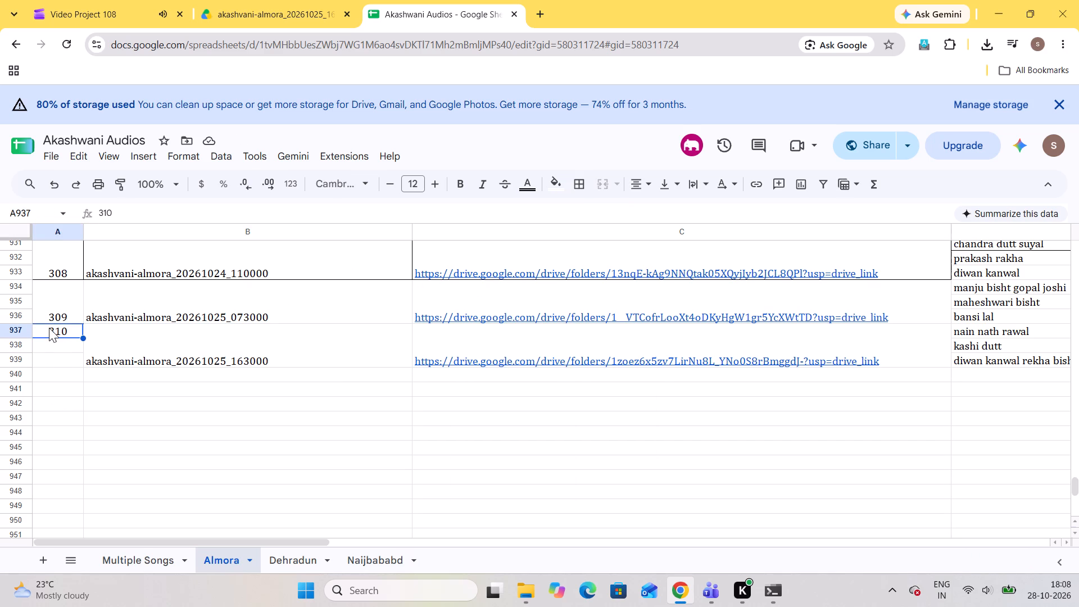
ctrl+click(46, 348)
ctrl+click(46, 361)
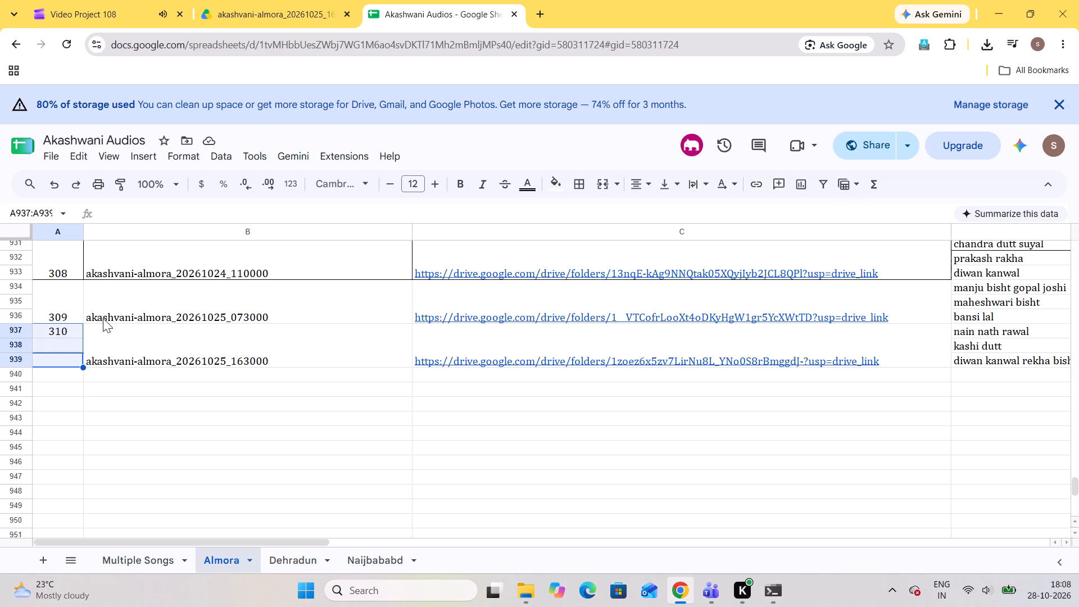
click(609, 191)
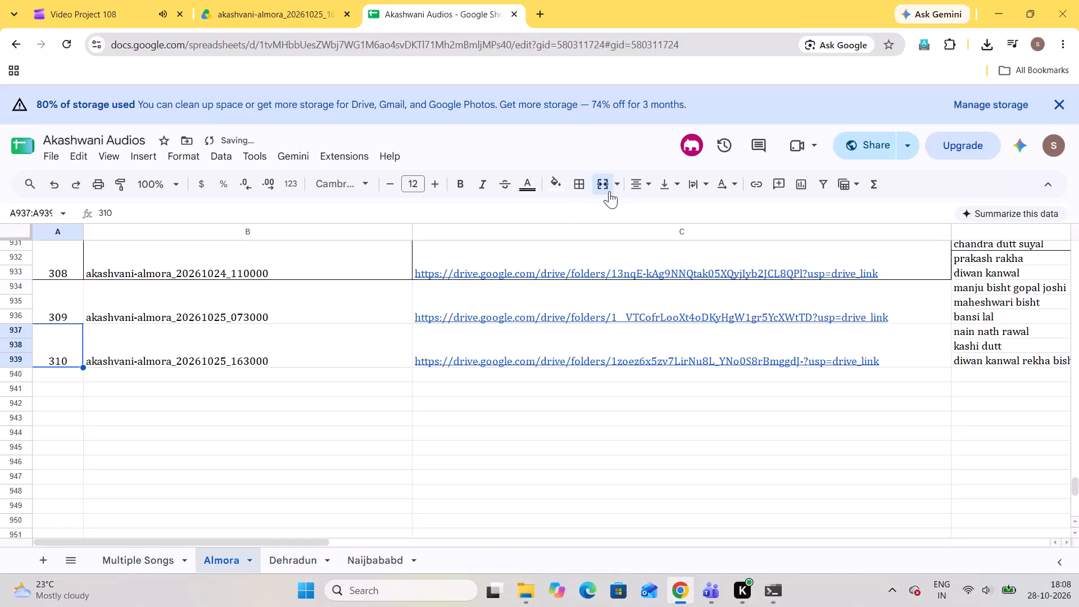
Review the logged rows through 939, checking song titles, Drive links, folder names and folder links.
scroll(432, 377, left, 1)
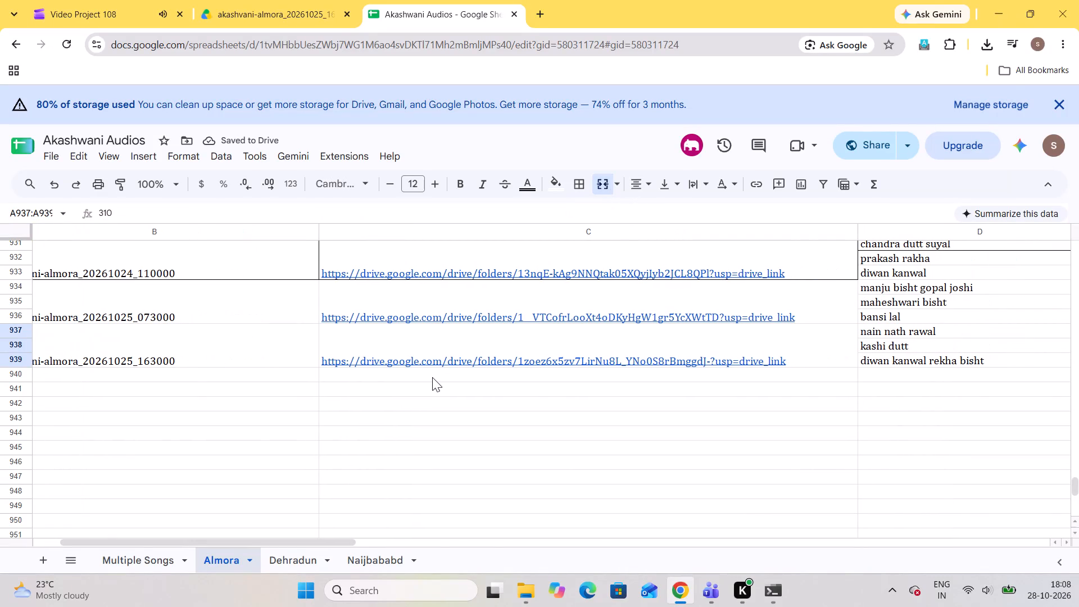
scroll(432, 377, left, 5)
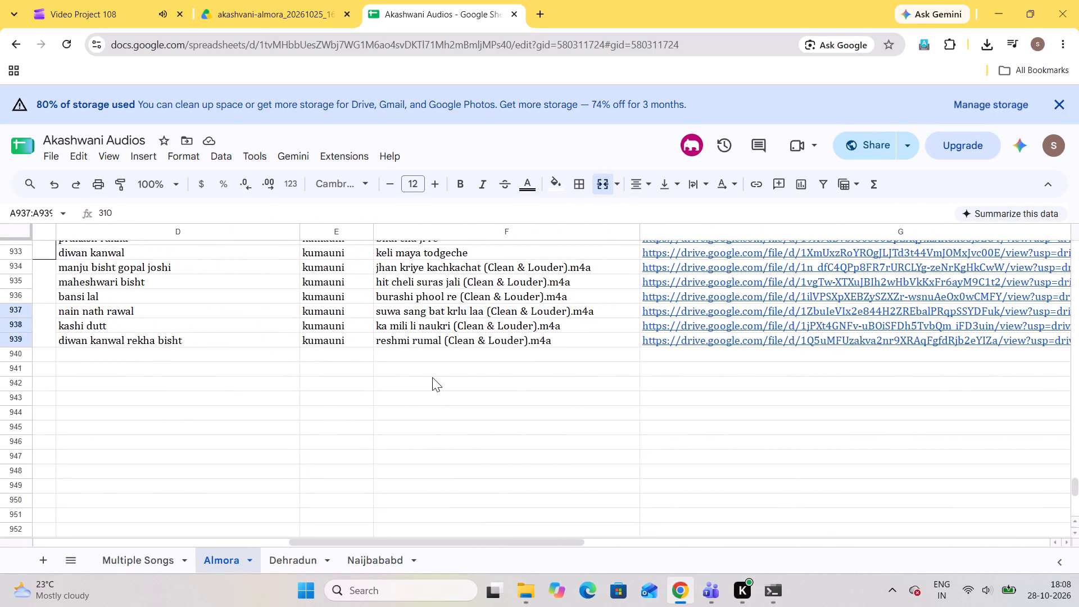
scroll(432, 377, left, 1)
scroll(432, 377, up, 1)
scroll(432, 377, left, 1)
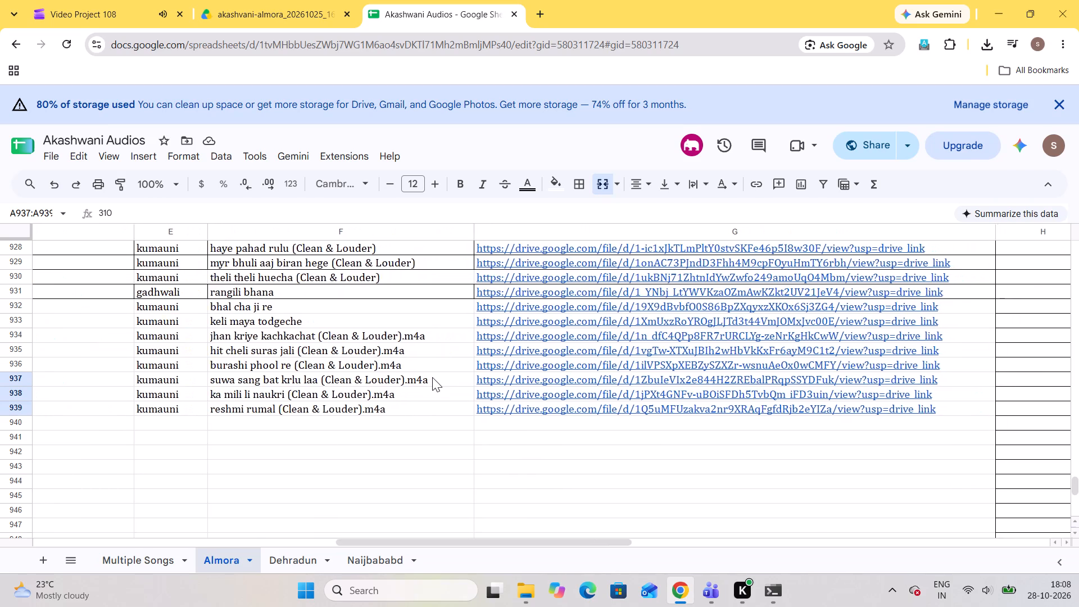
scroll(432, 377, right, 4)
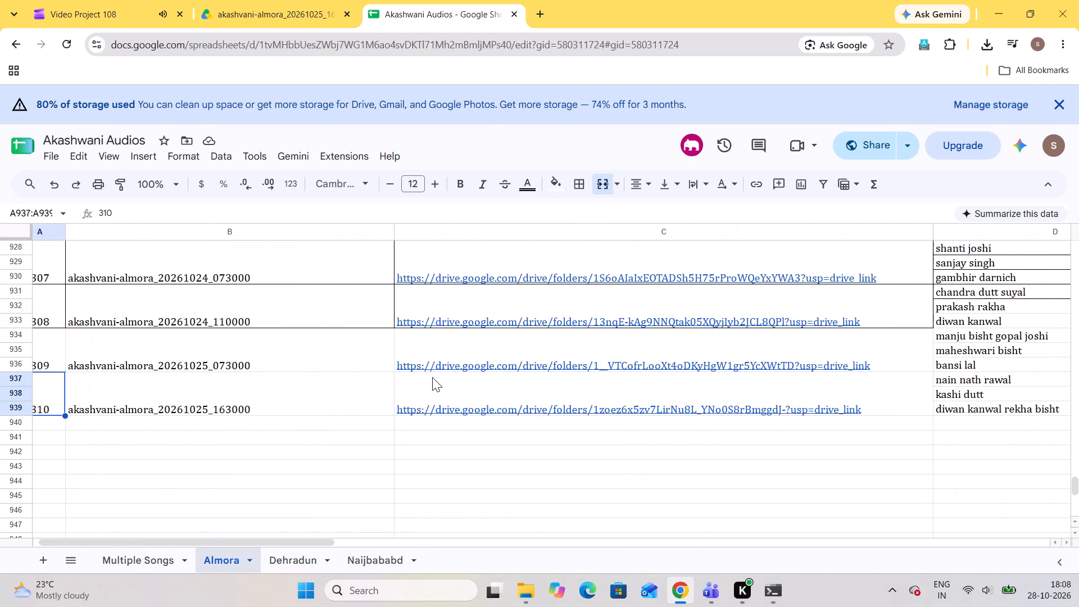
Go back to the parent folder 27-10-2026 in Drive.
click(315, 11)
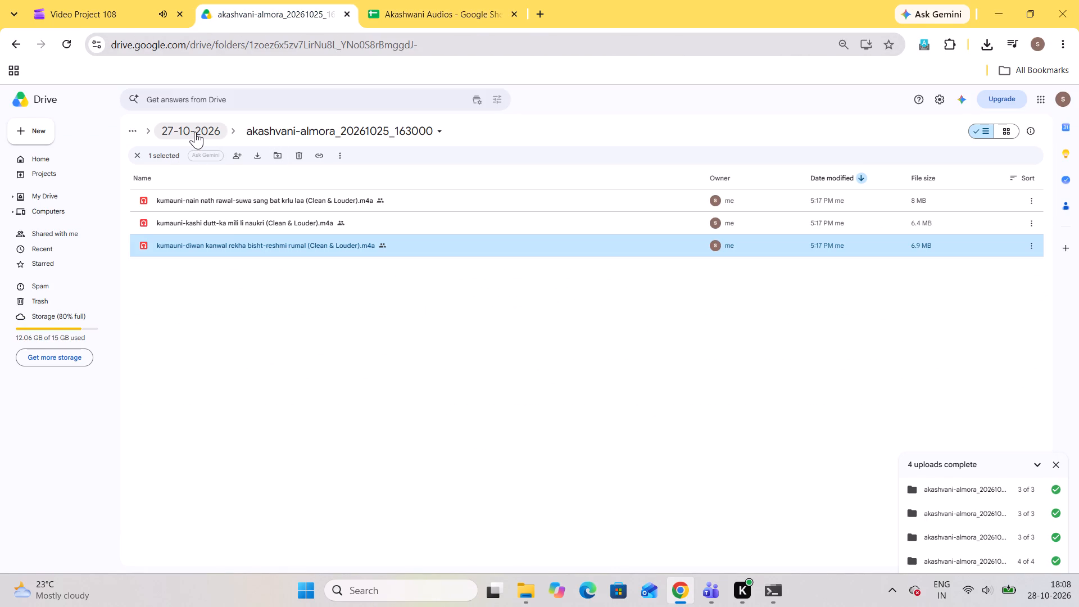
click(195, 132)
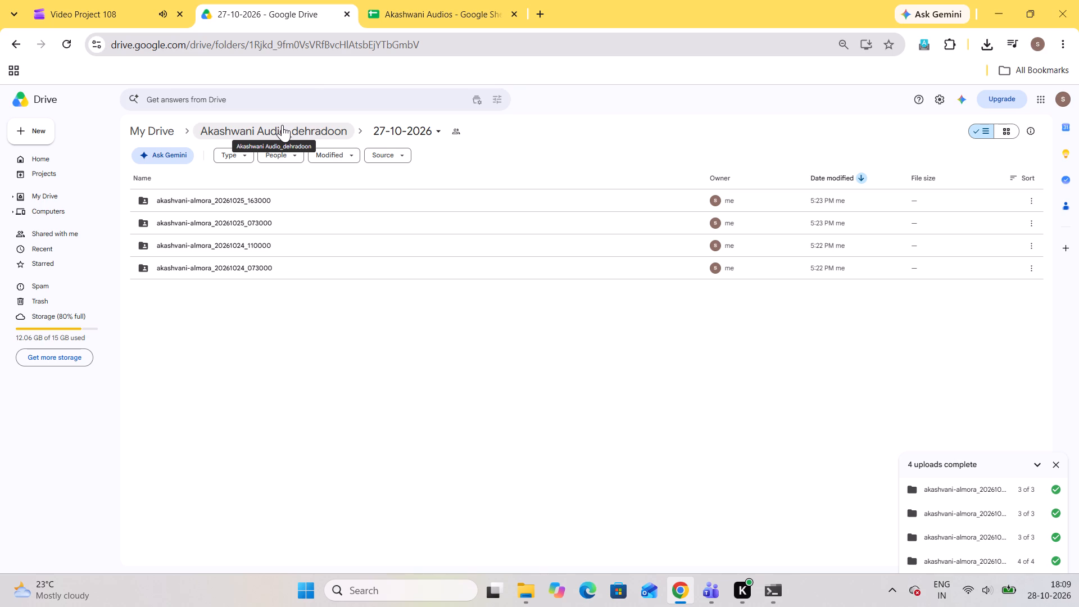
Clear the folder link of akashvani-almora_20261025_073000 in merged cell C934 to C936 of the Almora sheet.
click(413, 10)
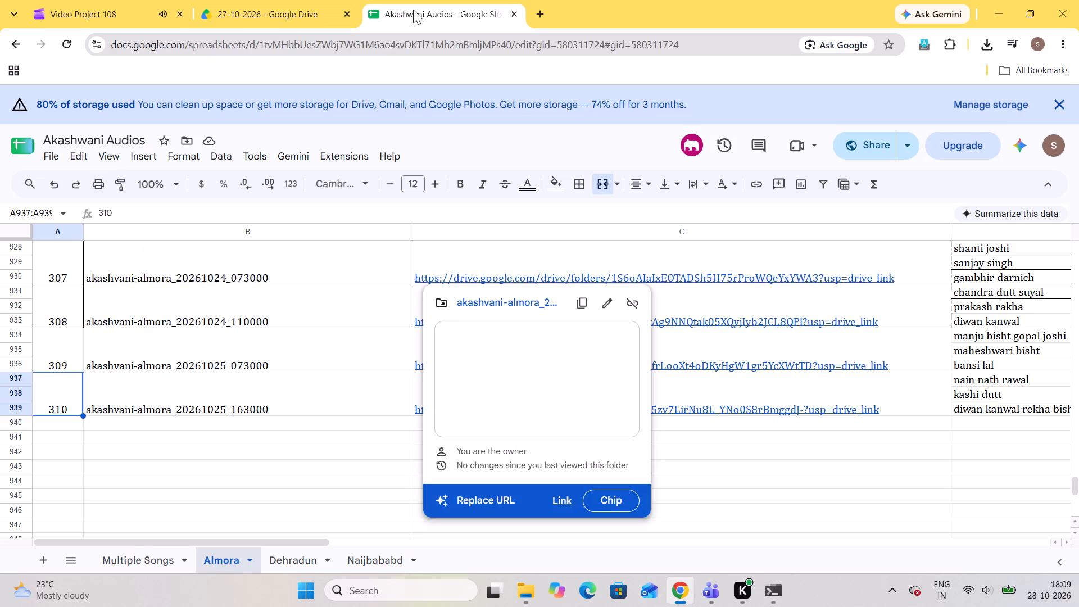
click(631, 366)
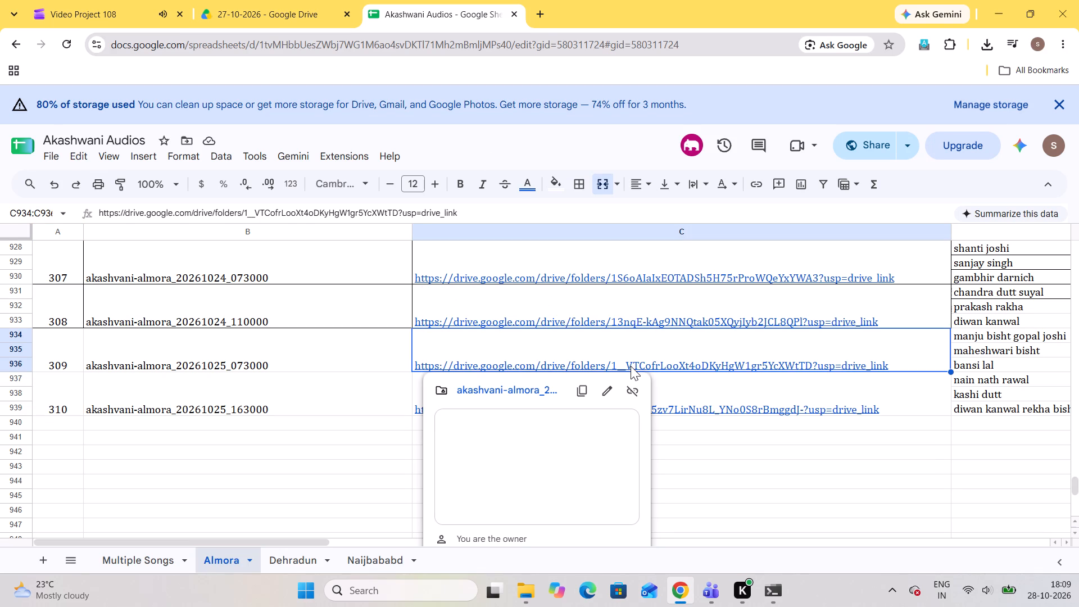
triple_click(637, 354)
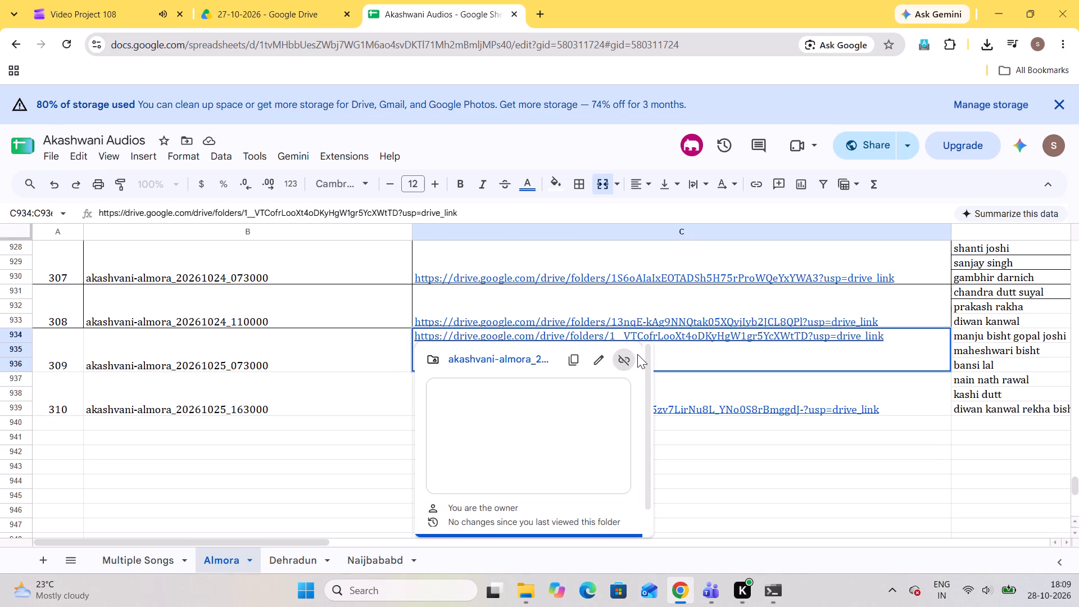
key(Delete)
key(Delete)
key(Delete)
key(Delete)
key(Delete)
key(Delete)
key(Delete)
key(Delete)
key(Delete)
key(Delete)
key(Delete)
key(Delete)
key(Delete)
key(Delete)
key(Delete)
key(Delete)
key(Delete)
key(Delete)
key(Delete)
key(Delete)
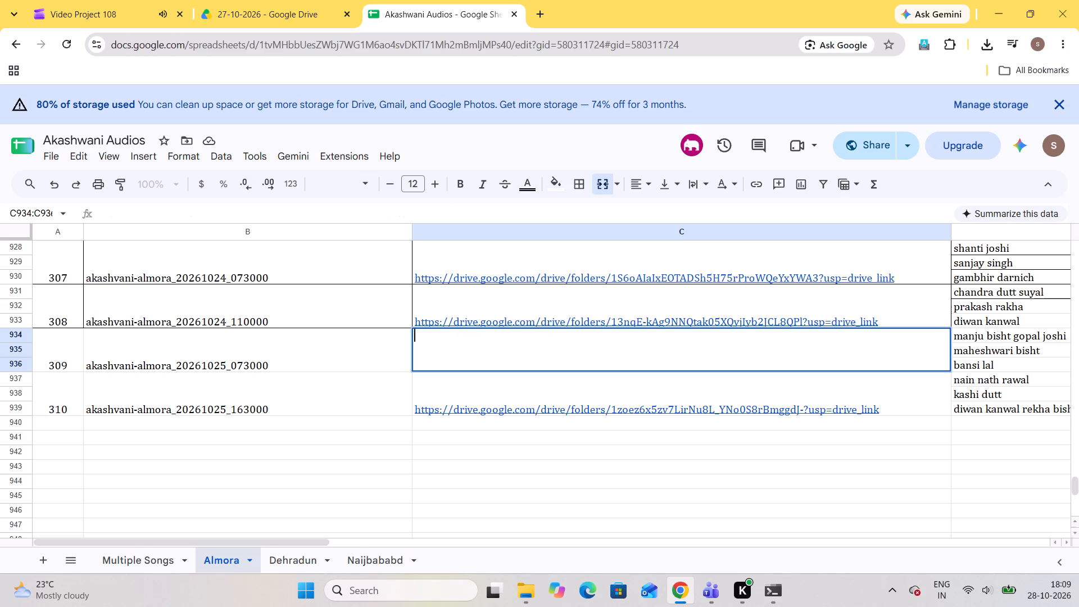
click(283, 5)
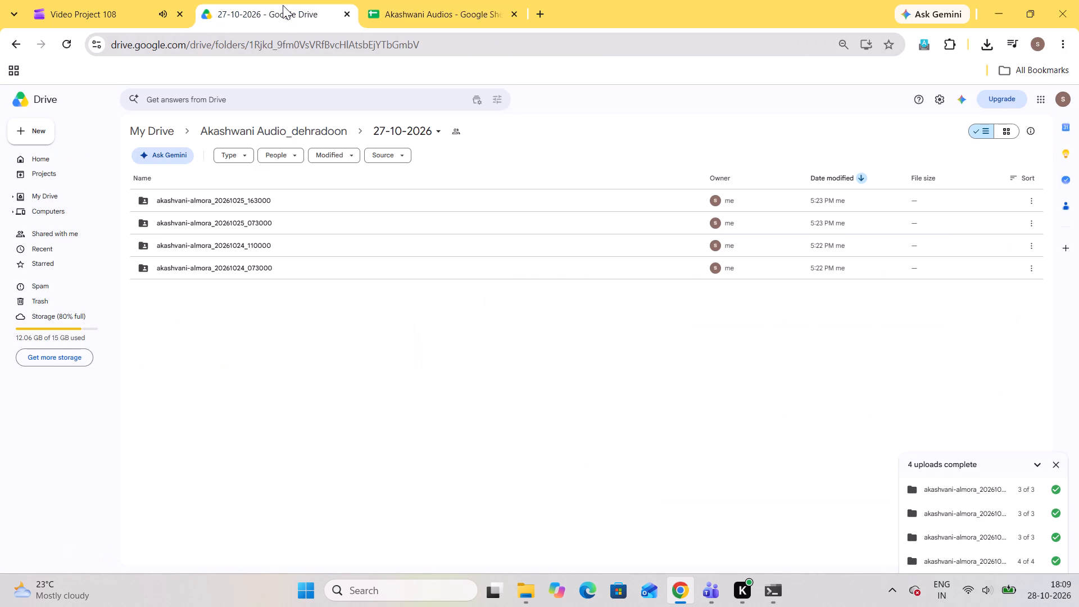
click(423, 11)
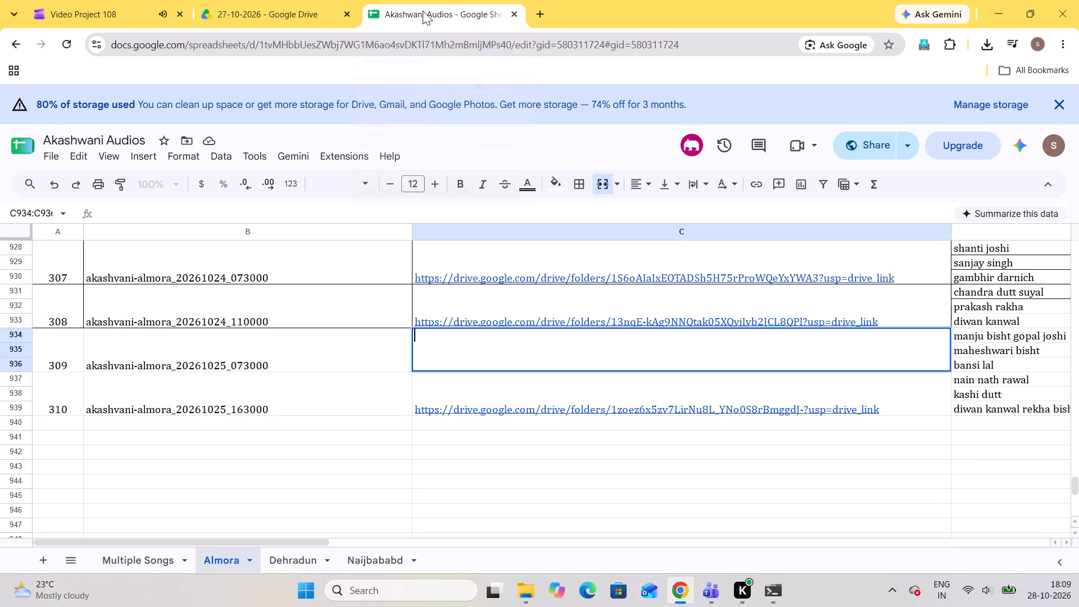
Clear the folder links of the other three folders, serial numbers 308, 307 and 310, in column C.
click(476, 320)
key(Delete)
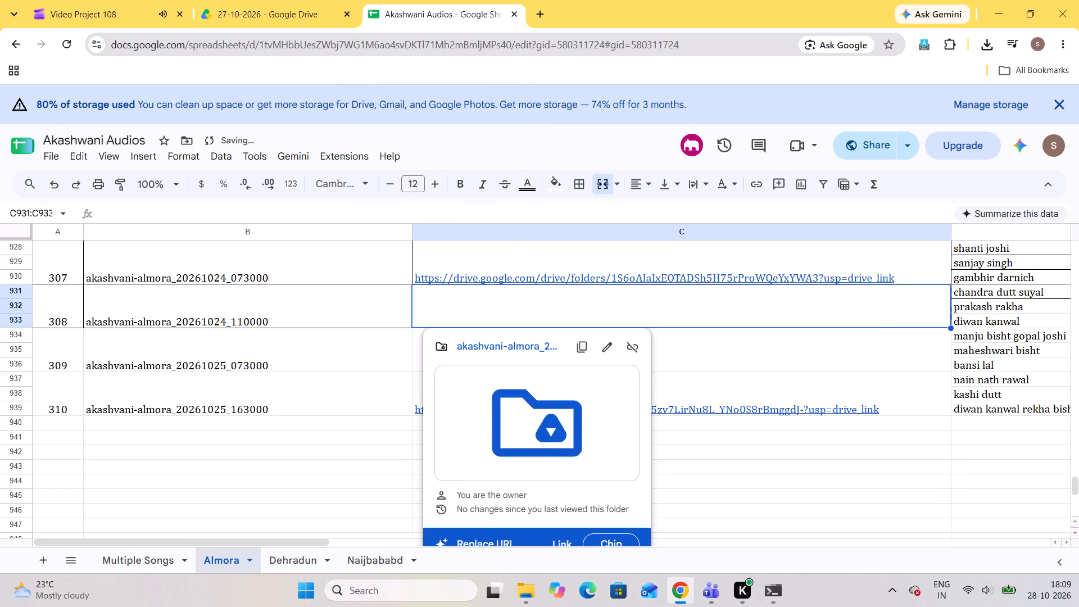
click(492, 247)
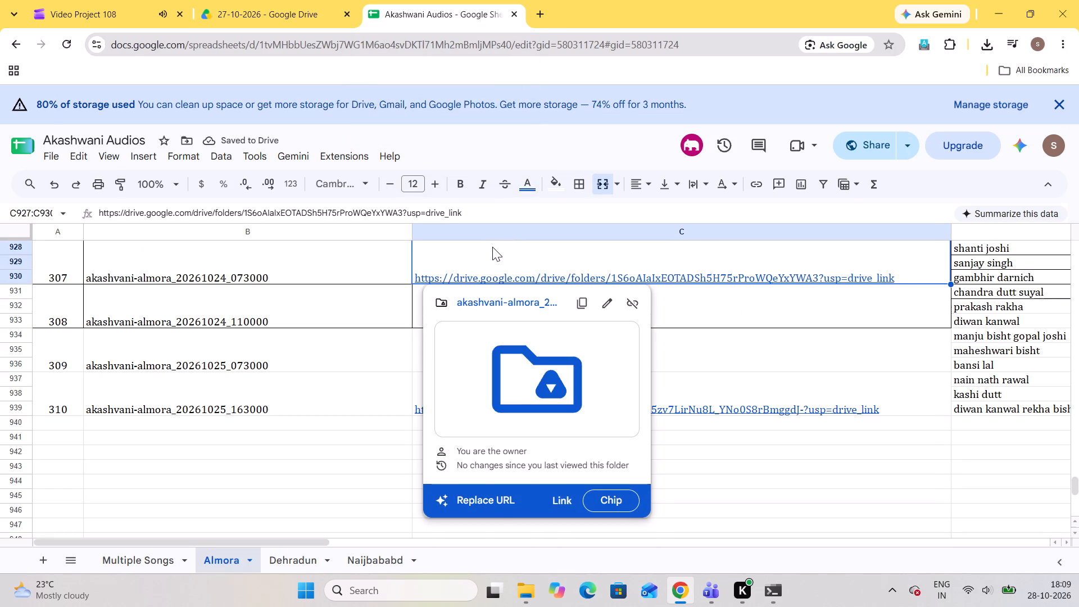
key(Delete)
click(686, 386)
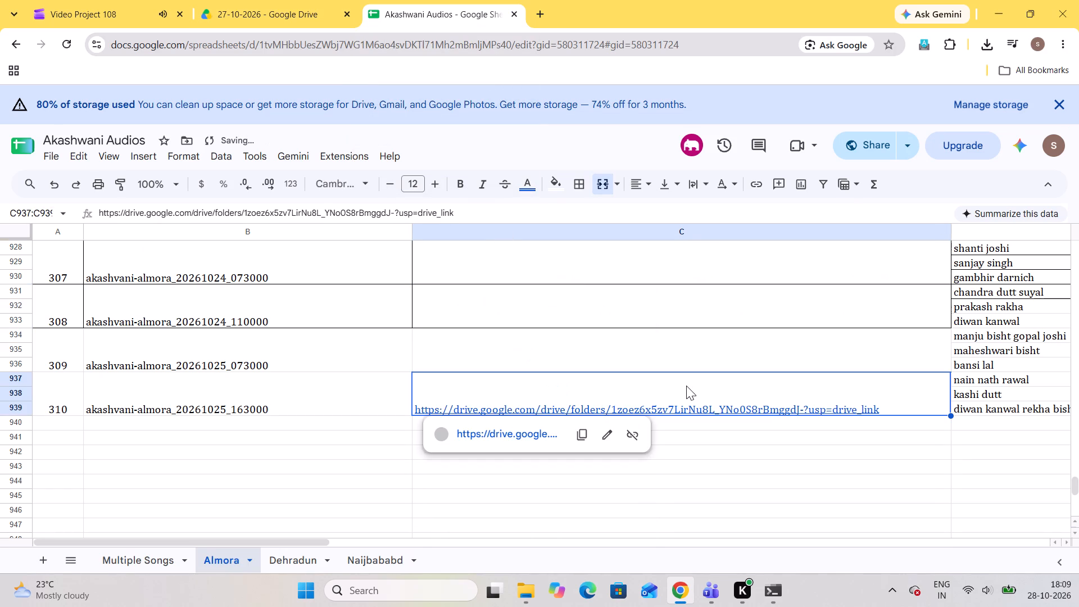
key(Delete)
Clear the song Drive links in cells G927 to G930 for folder akashvani-almora_20261024_073000.
scroll(686, 386, left, 6)
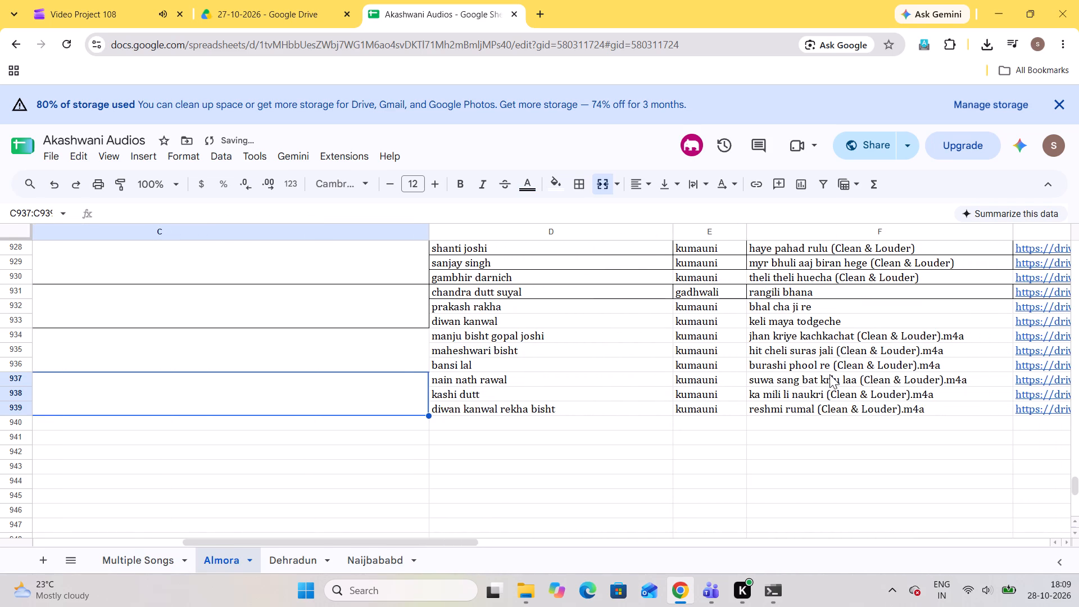
scroll(824, 377, left, 5)
scroll(616, 397, up, 1)
scroll(616, 397, right, 2)
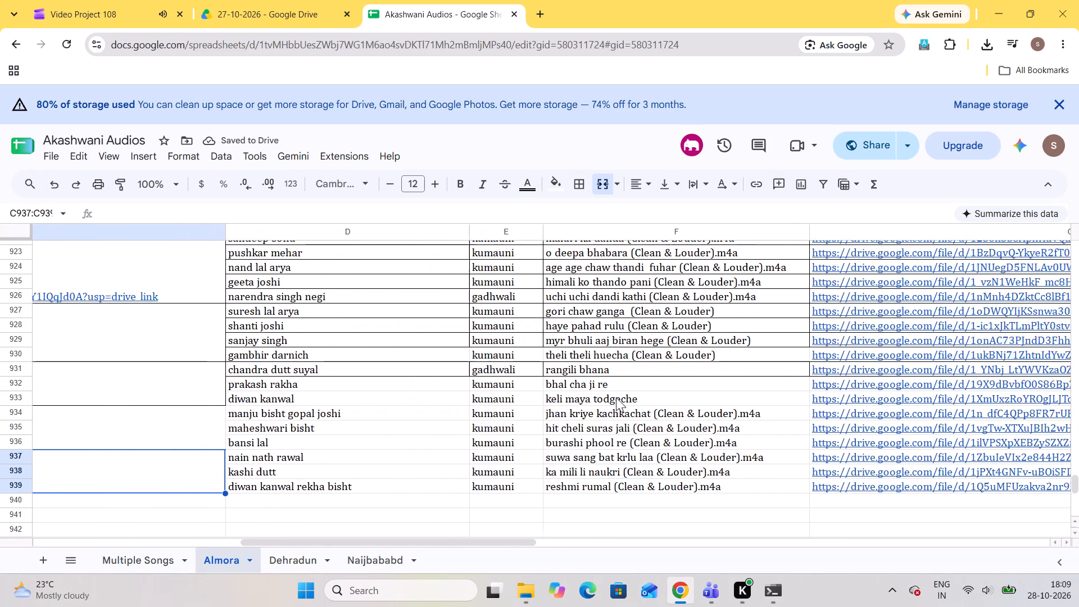
scroll(616, 397, right, 1)
click(714, 300)
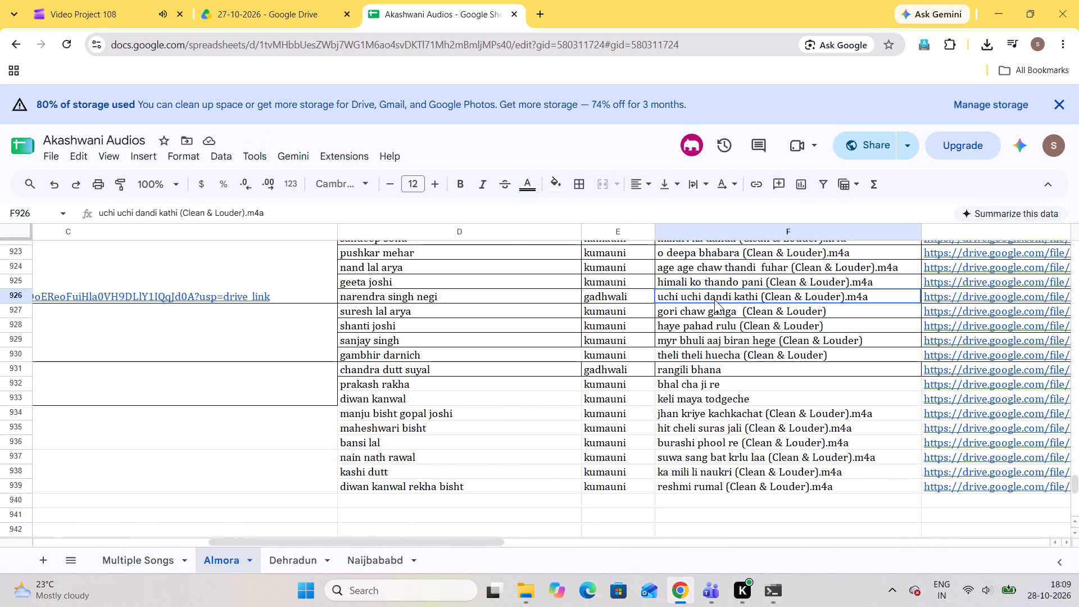
click(958, 311)
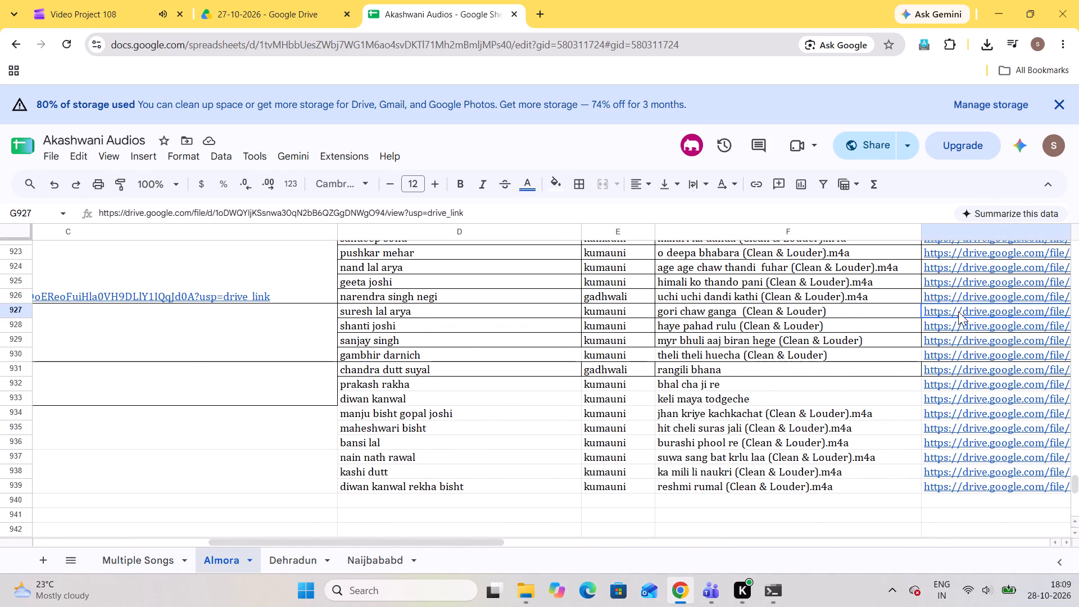
key(Delete)
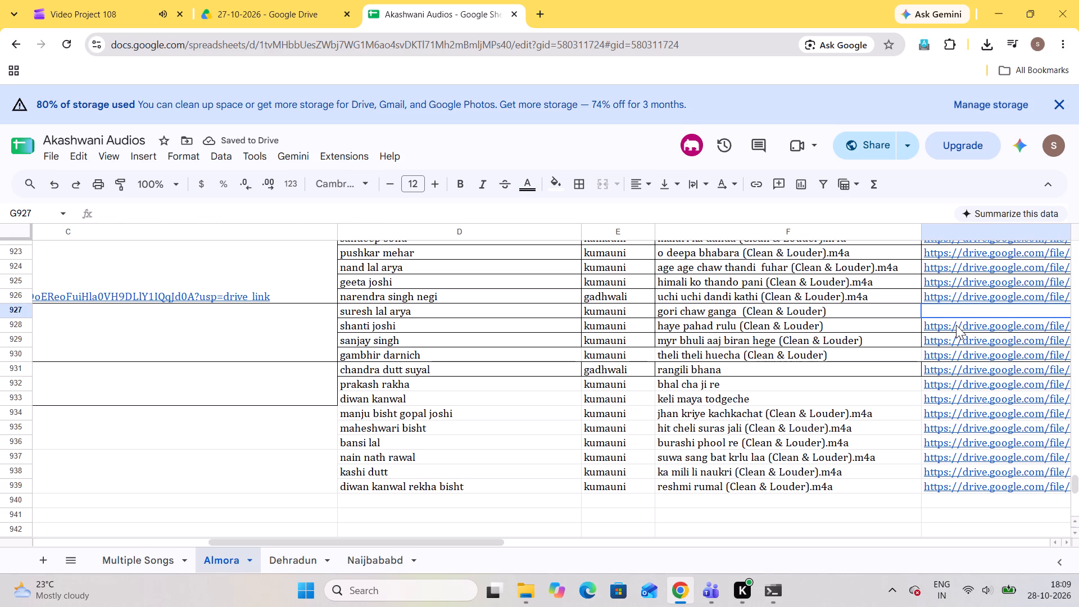
click(956, 325)
key(Delete)
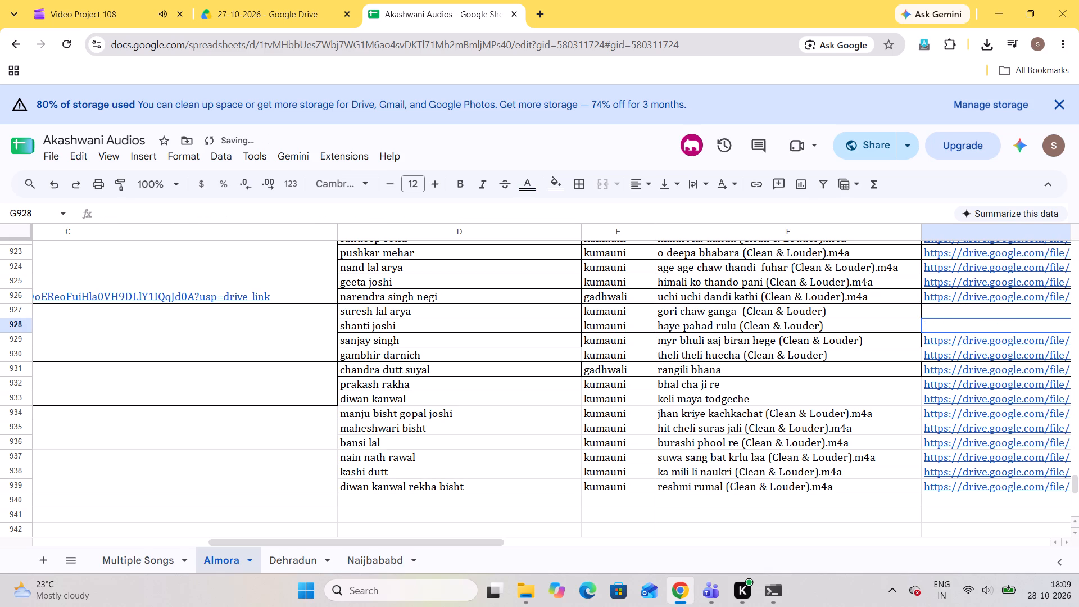
click(964, 338)
key(Delete)
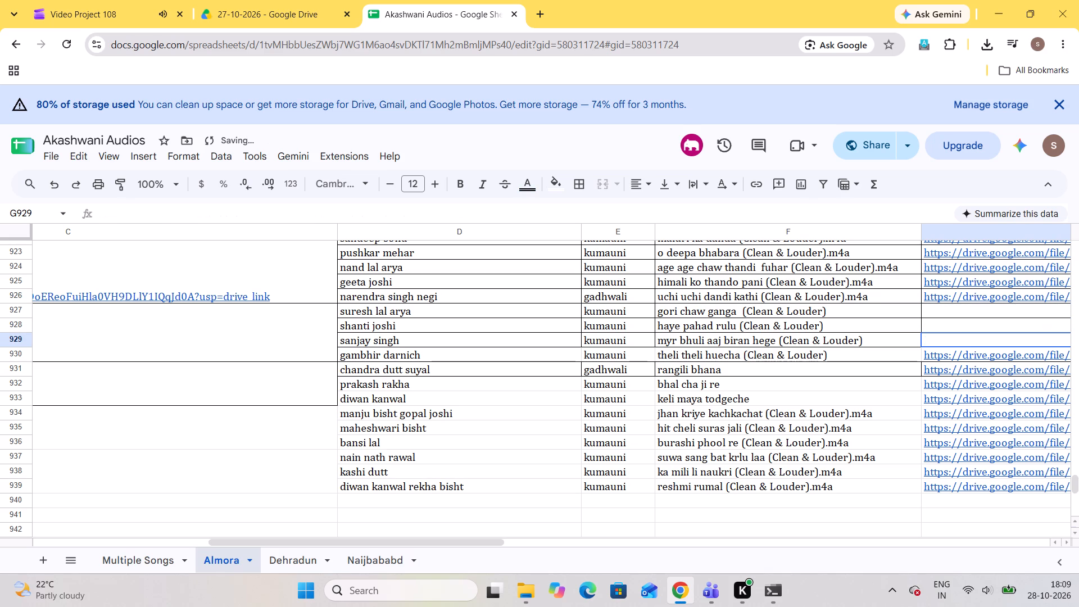
click(959, 355)
key(Delete)
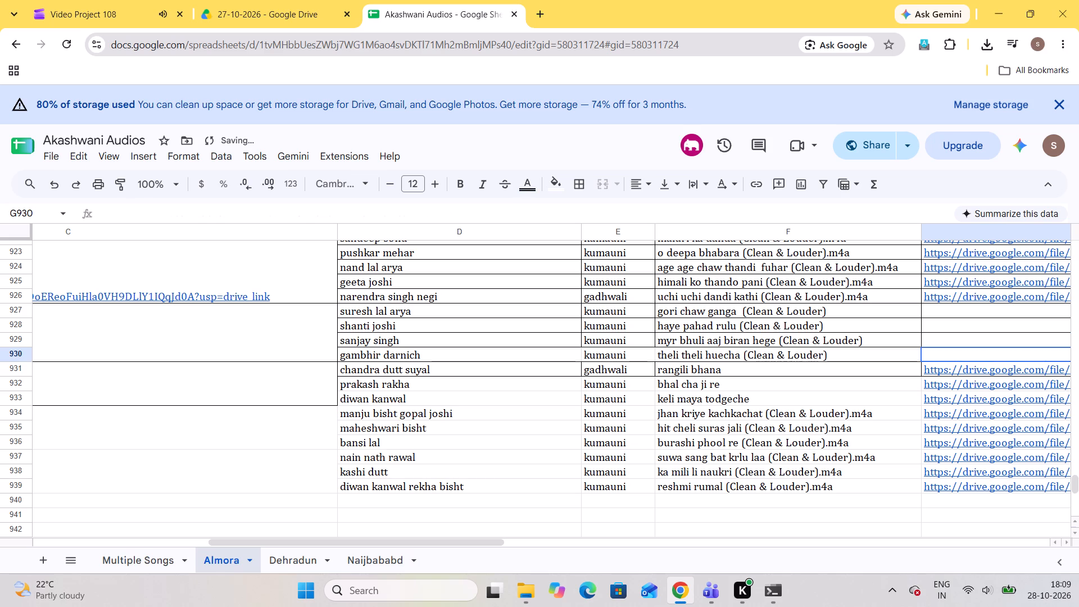
Clear the song Drive links in cells G931 to G933 for folder akashvani-almora_20261024_110000.
click(944, 373)
key(Delete)
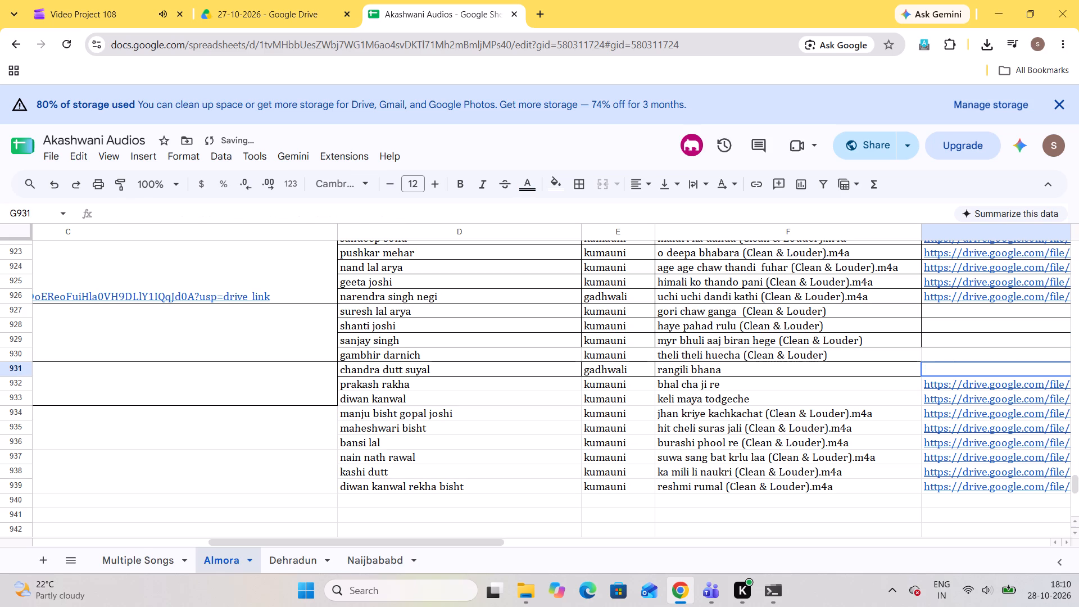
click(946, 386)
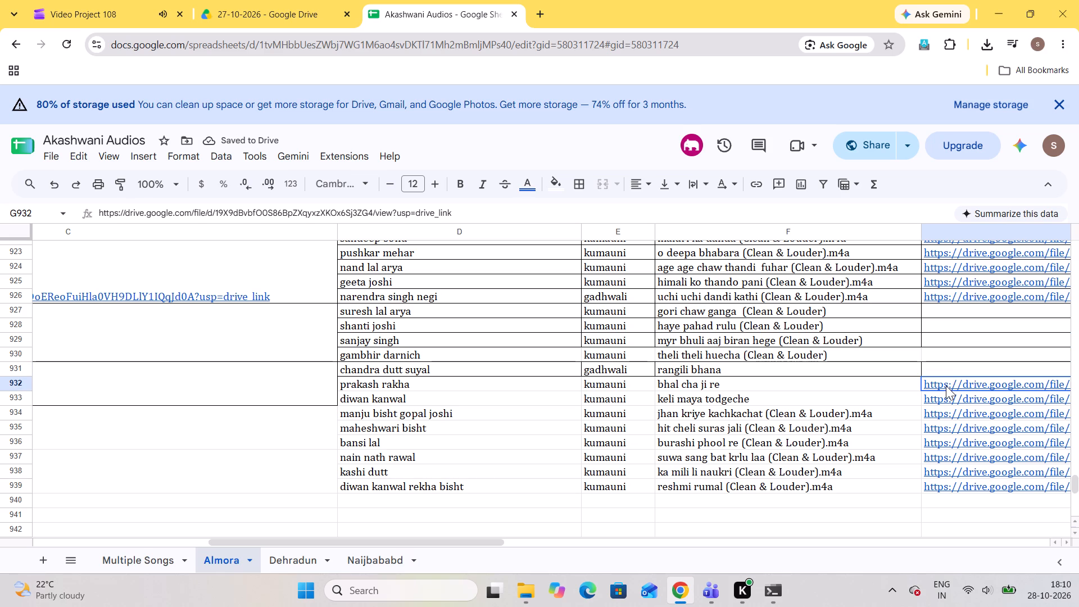
key(Delete)
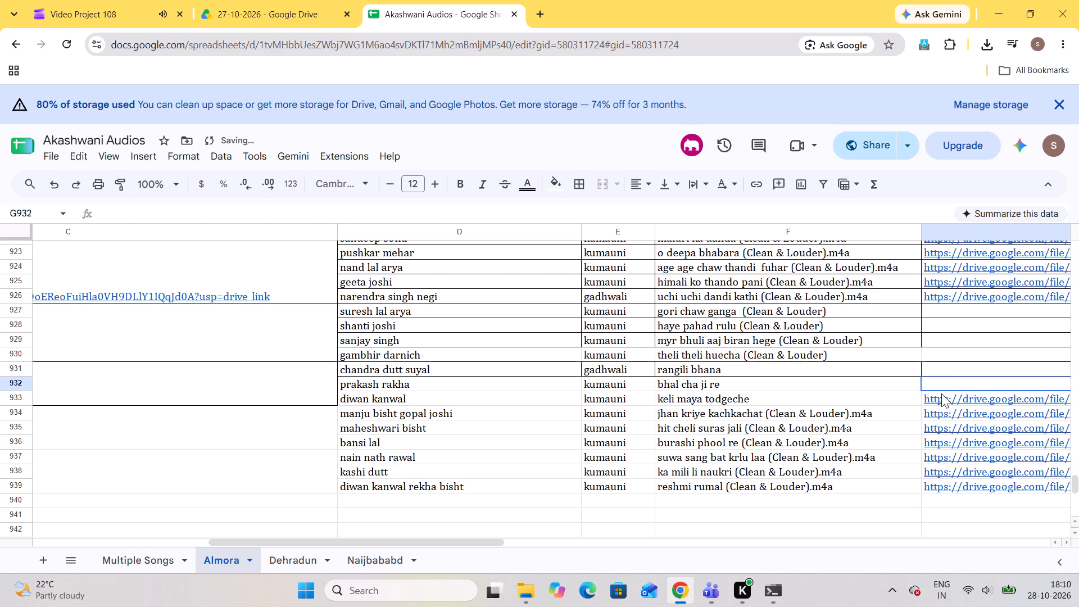
click(941, 393)
key(Delete)
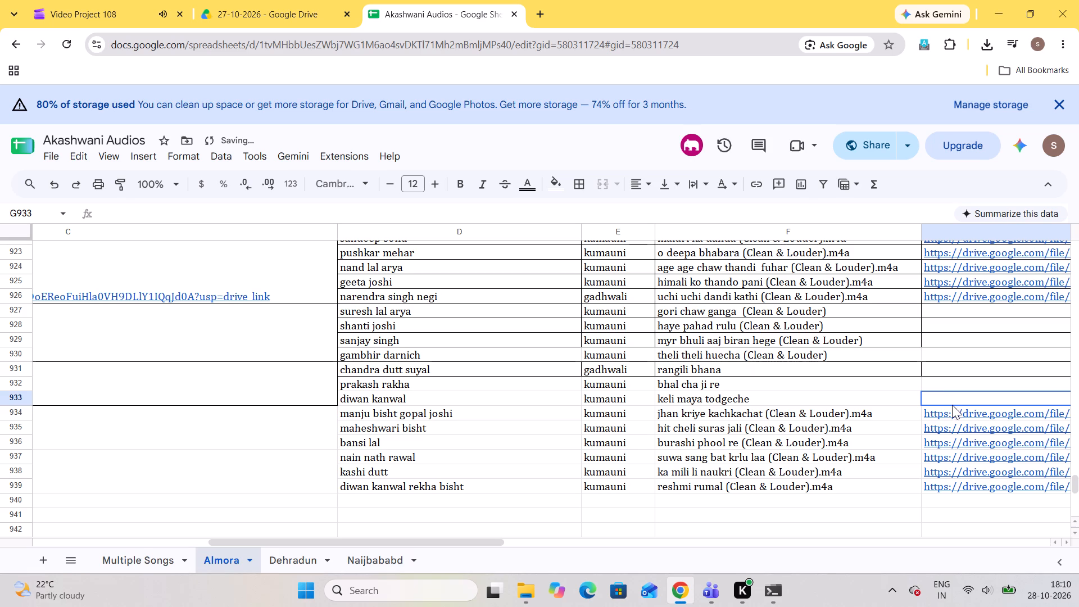
Clear the song Drive links in cells G934 to G939 for the two akashvani-almora_20261025 folders.
click(952, 415)
key(Delete)
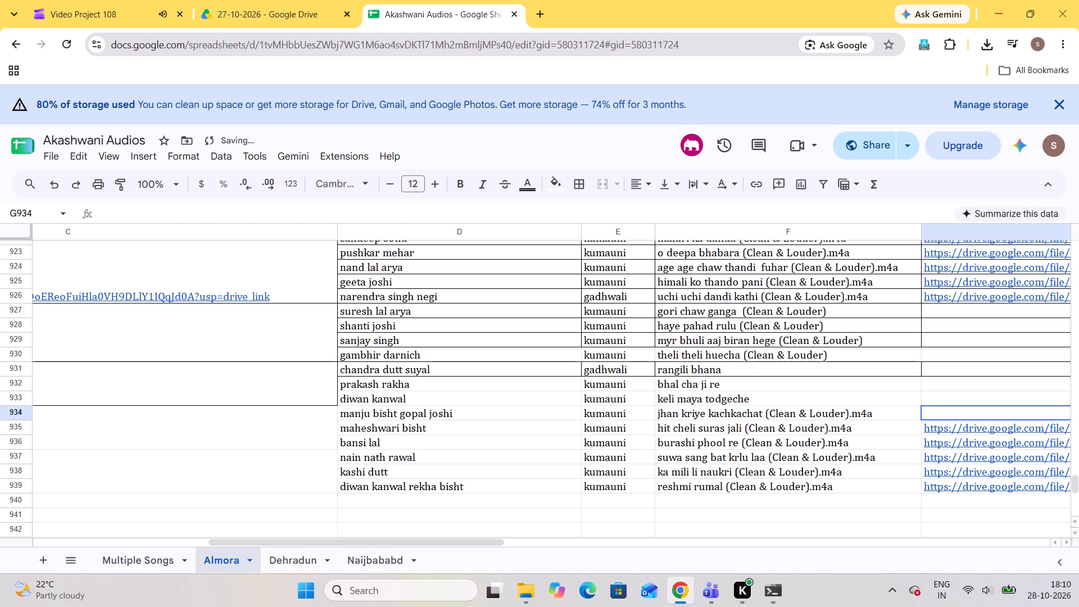
click(947, 429)
key(Delete)
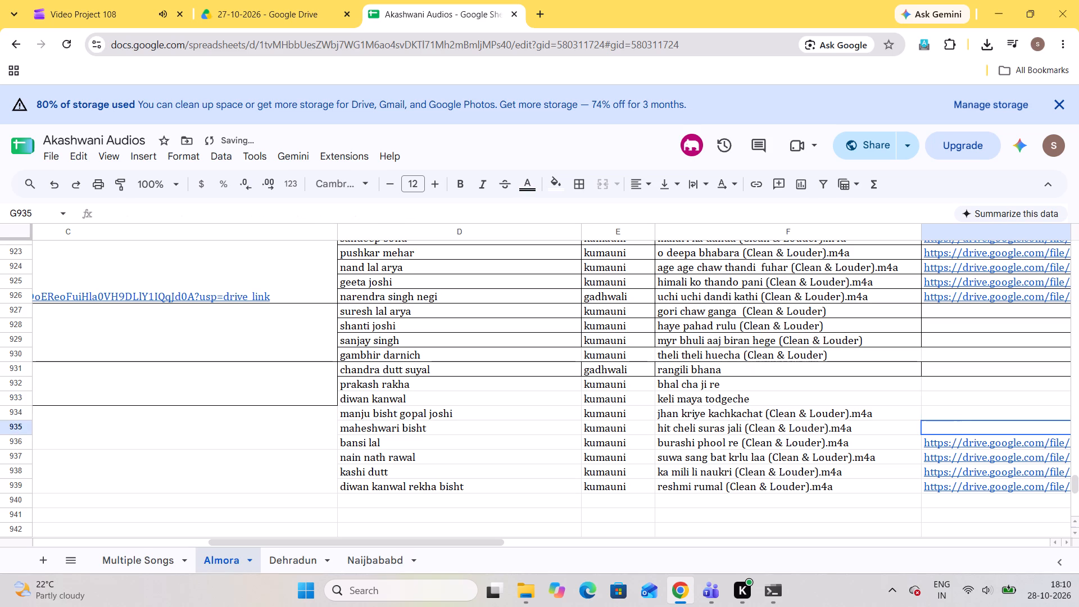
click(948, 438)
key(Delete)
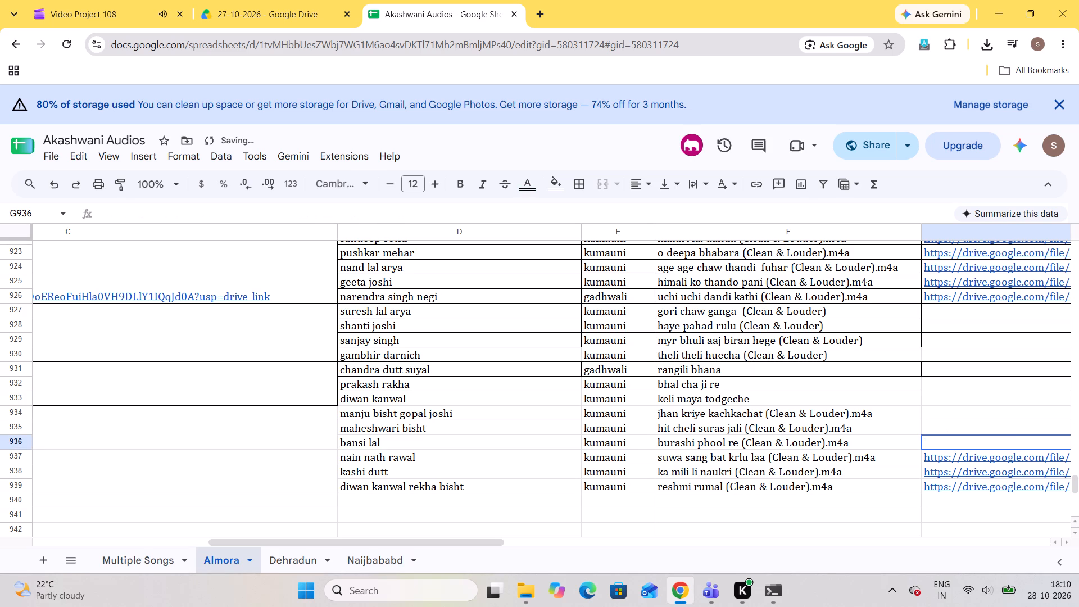
click(936, 459)
key(Delete)
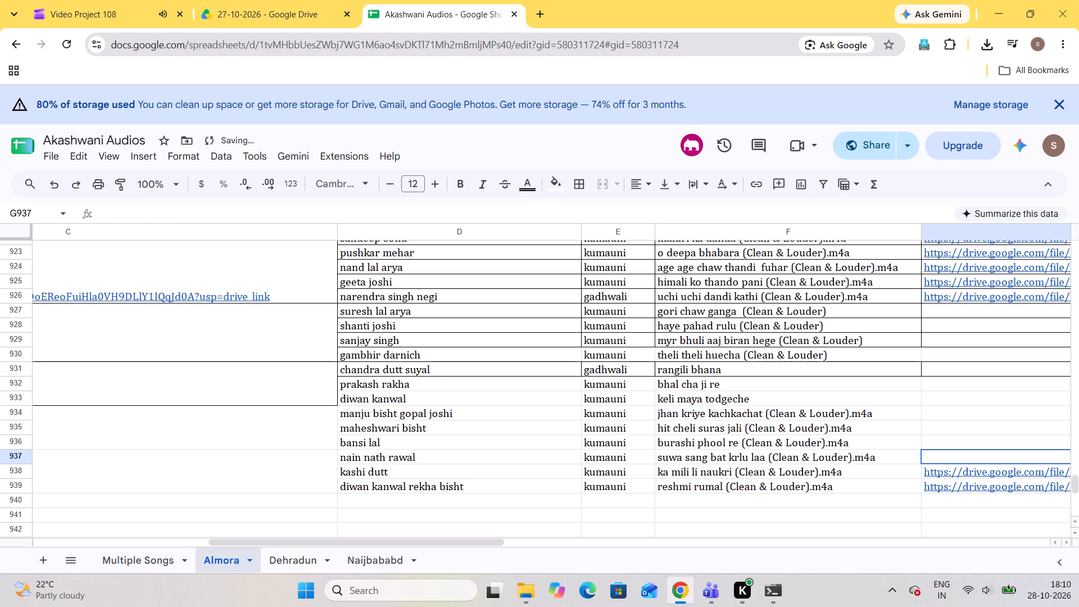
click(935, 467)
key(Delete)
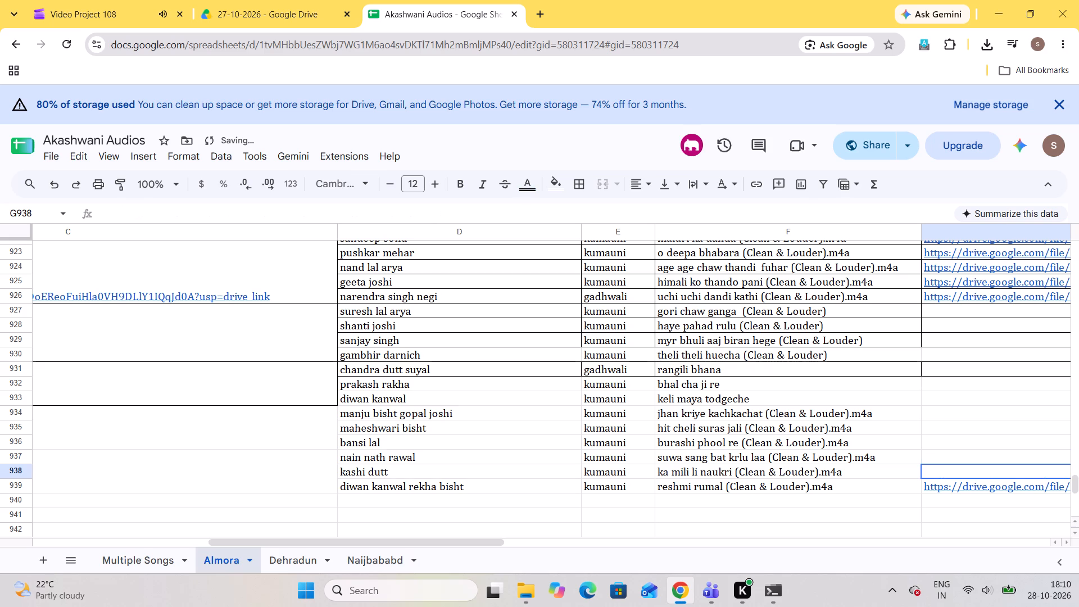
click(940, 483)
key(Delete)
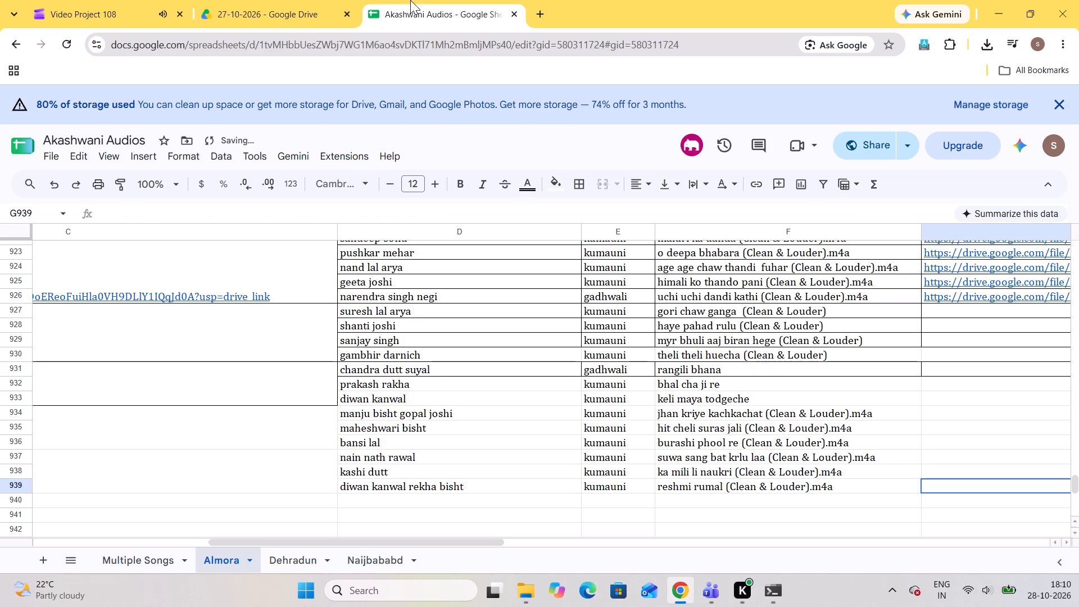
Create a folder named Songs-27-10-2026 inside Akashwani Audio almora in Google Drive and open it.
click(274, 19)
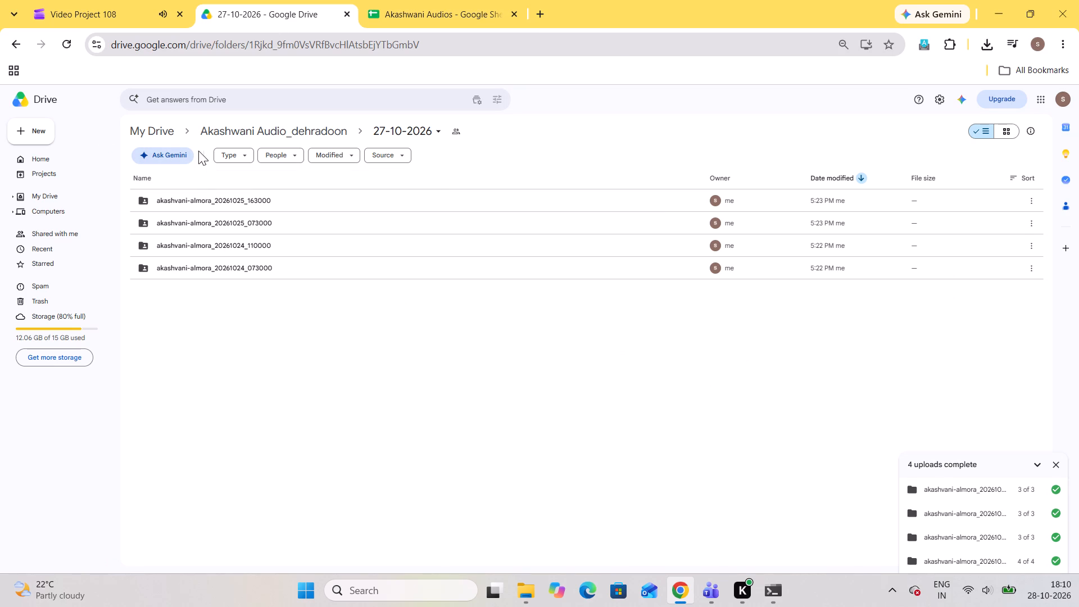
click(156, 125)
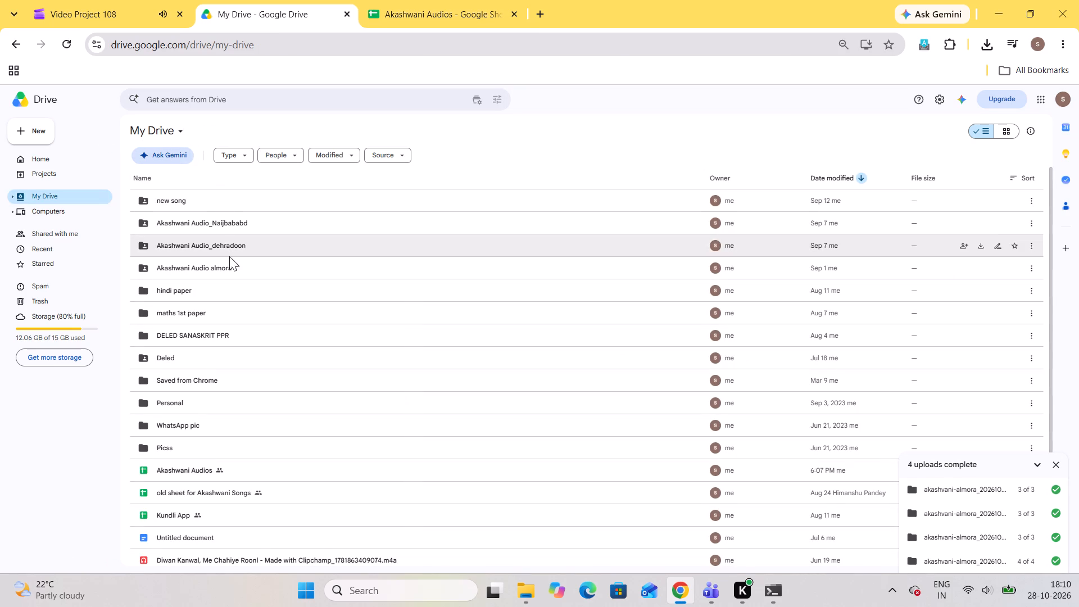
double_click(224, 264)
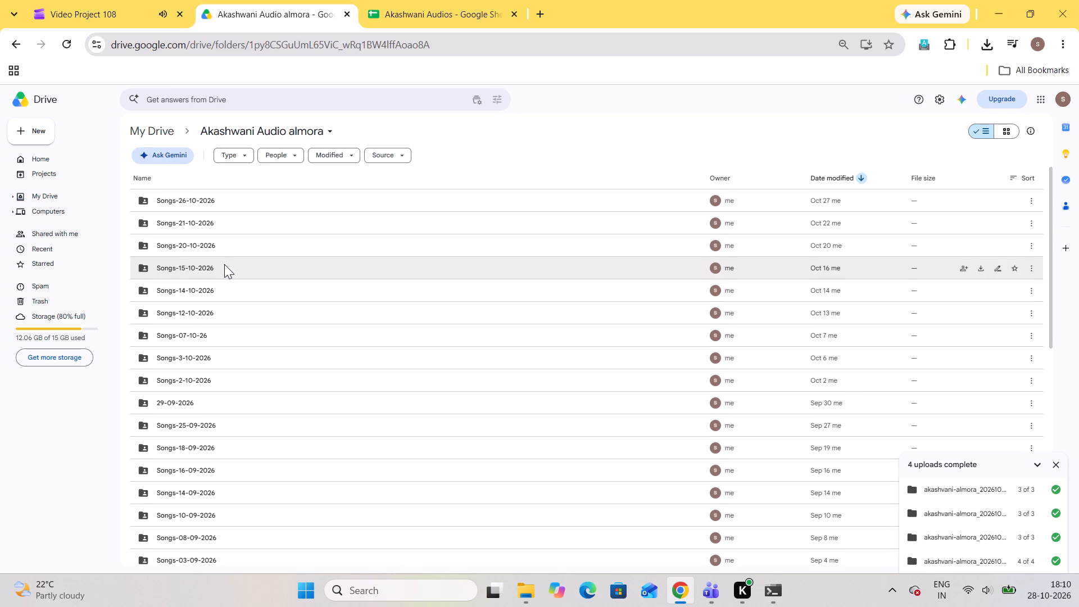
click(41, 136)
click(88, 132)
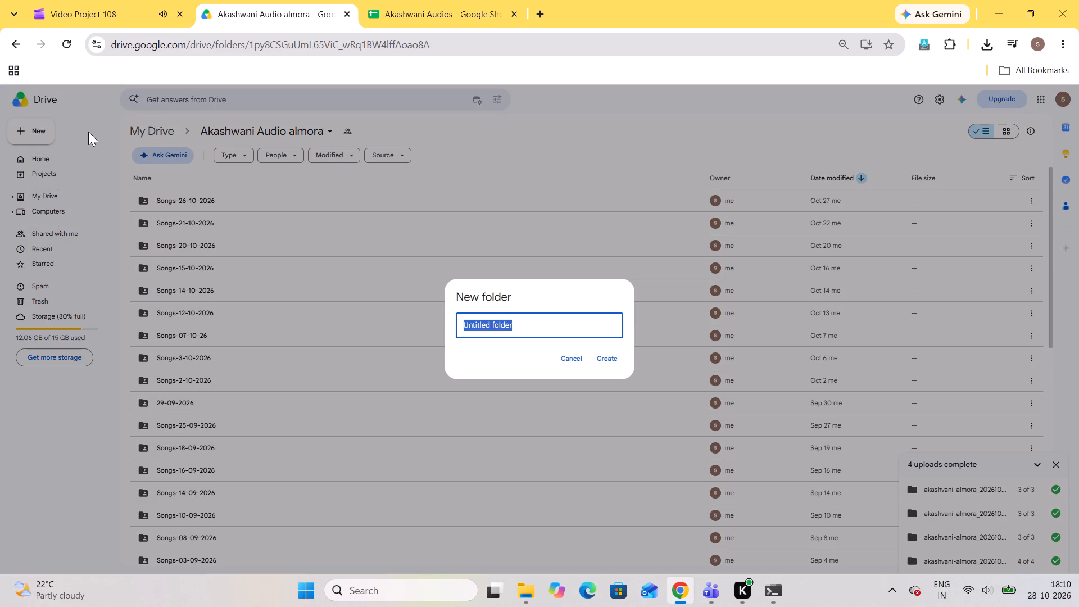
text(Songs)
text(-2)
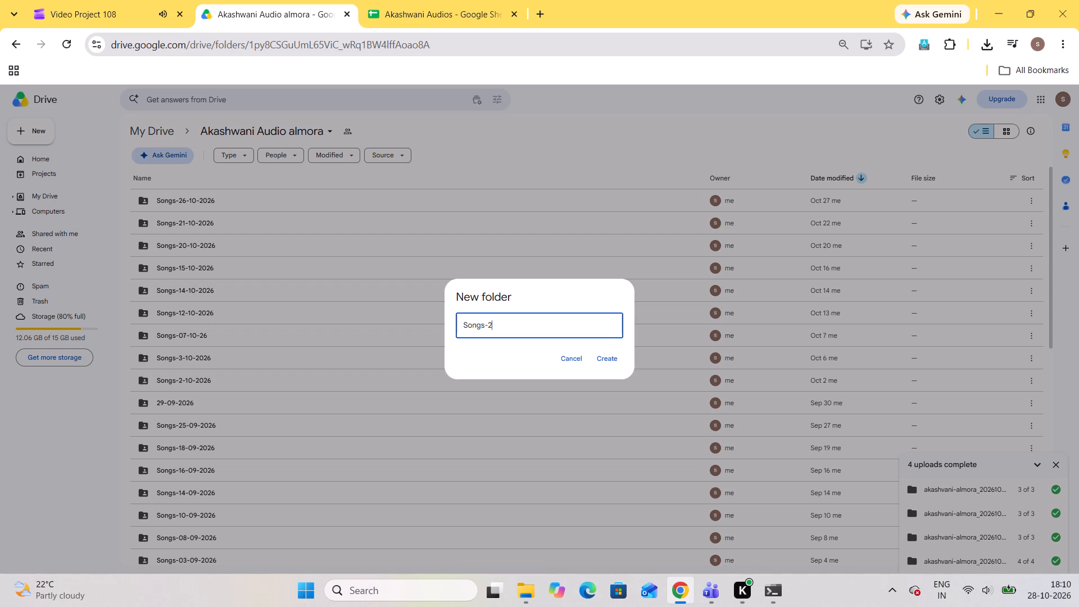
key(7)
text(-10-2026)
key(Return)
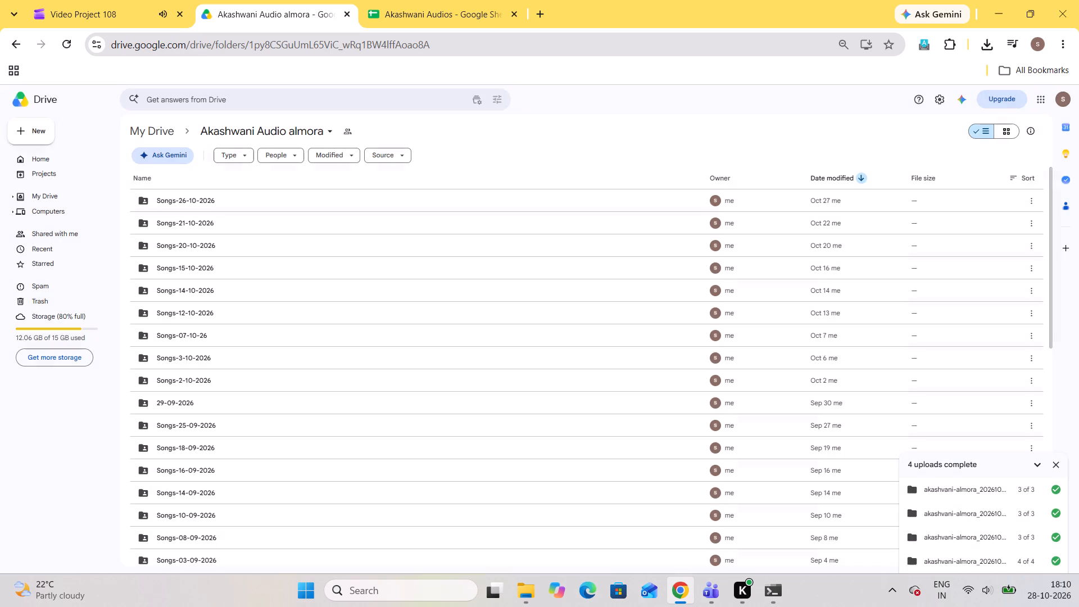
double_click(201, 197)
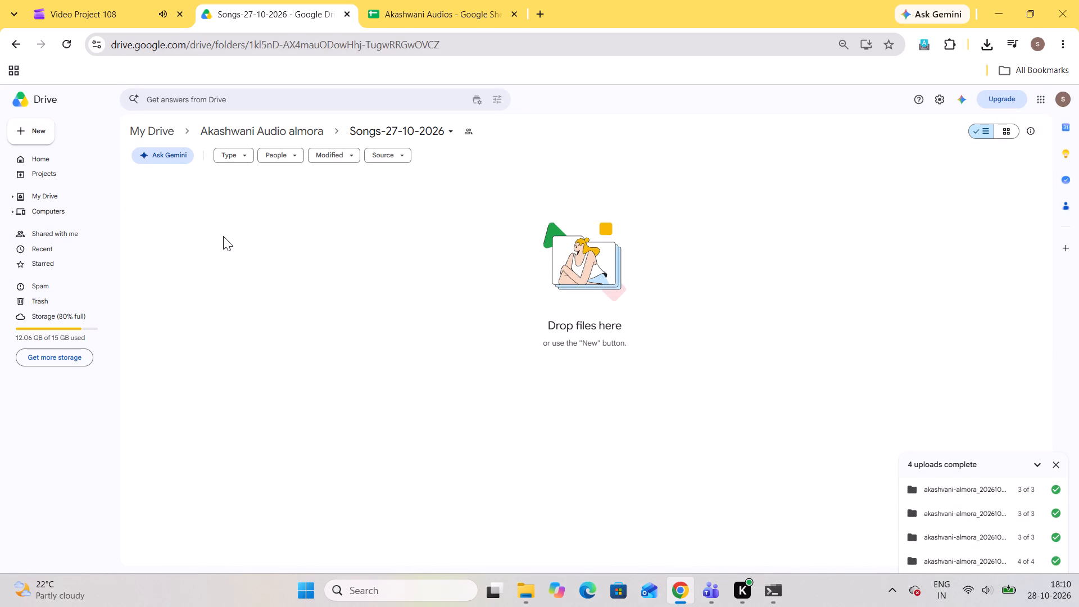
Upload the folder akashvani-almora_20261024_073000 from the local 28-10-2026 folder into Songs-27-10-2026 on Drive.
right_click(223, 236)
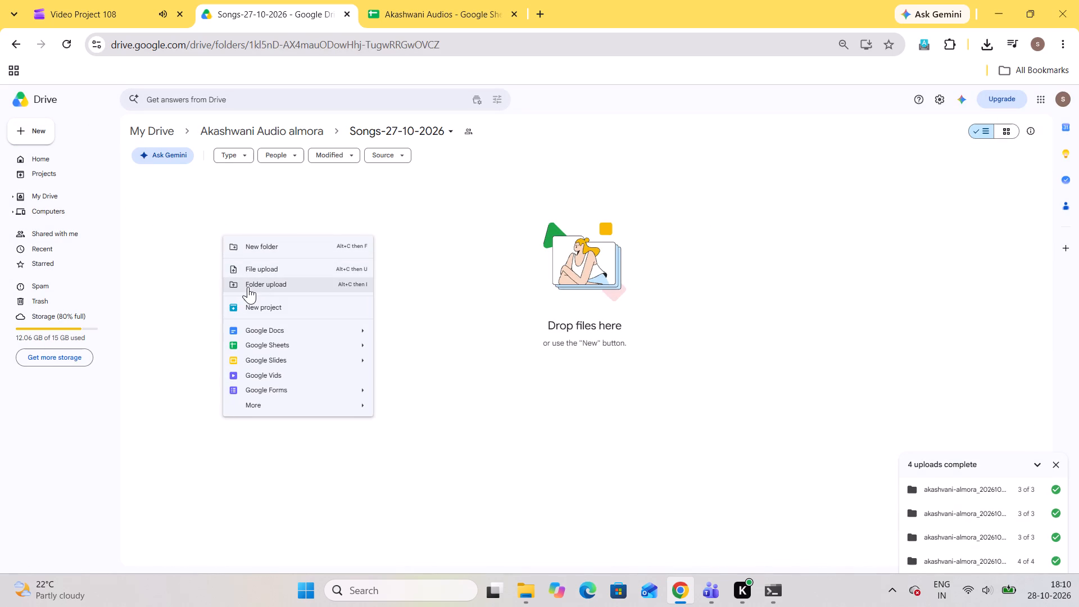
click(248, 287)
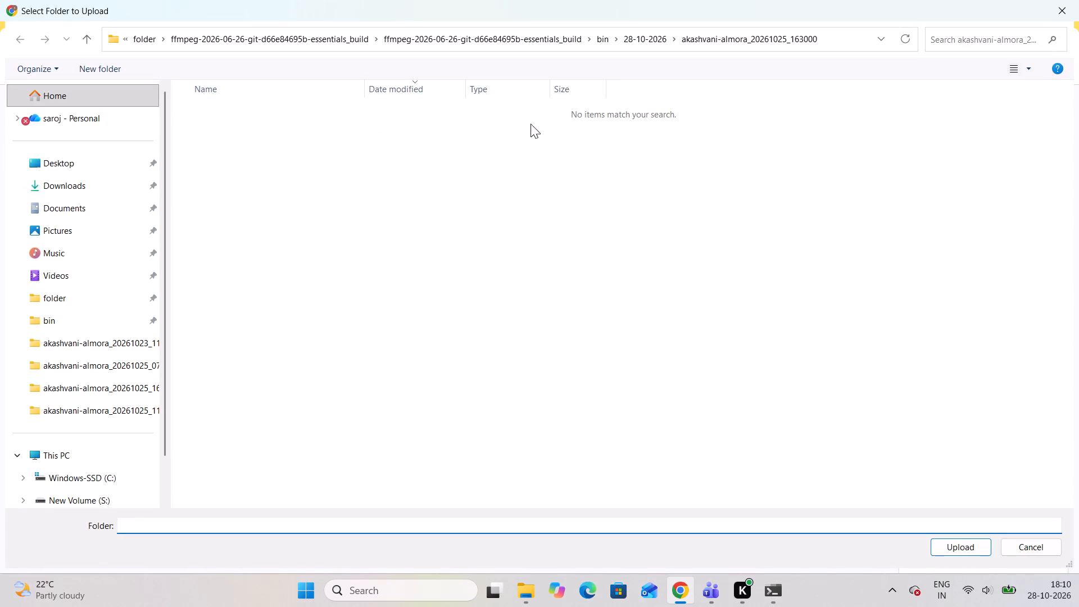
click(630, 38)
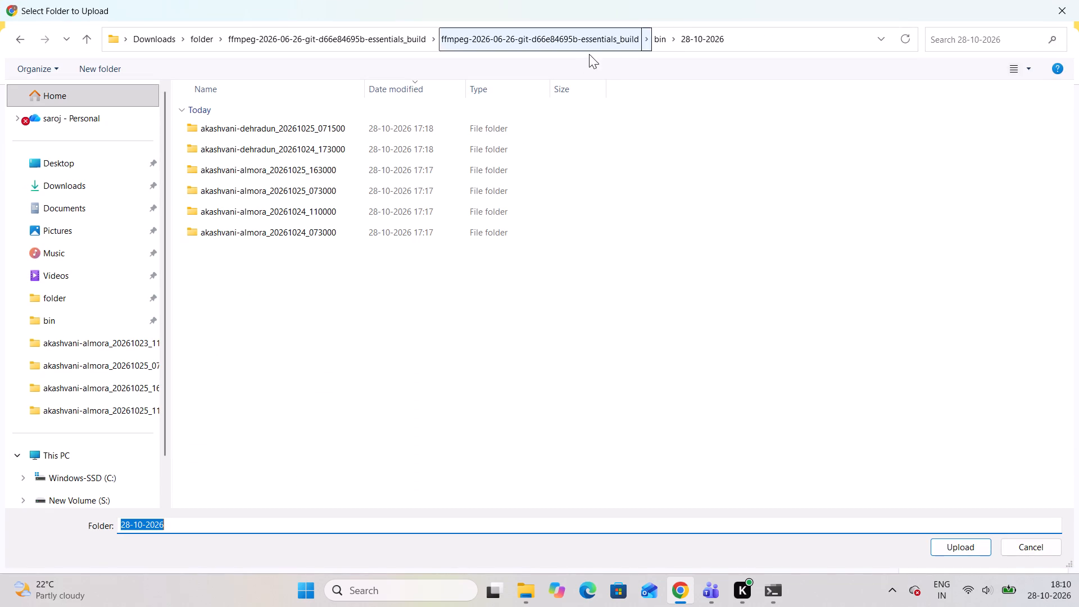
ctrl+click(320, 230)
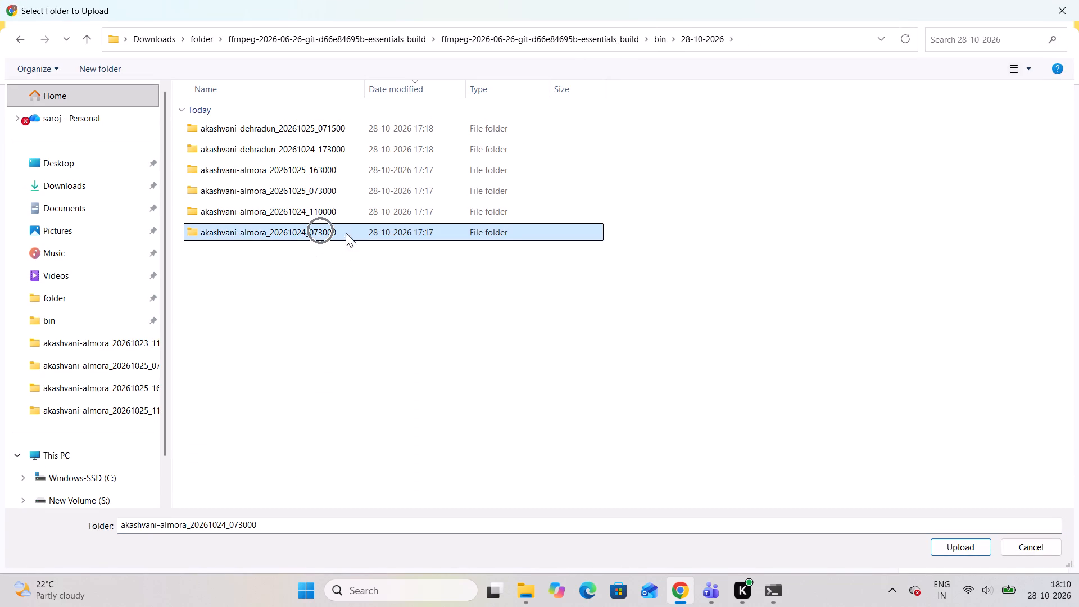
click(966, 550)
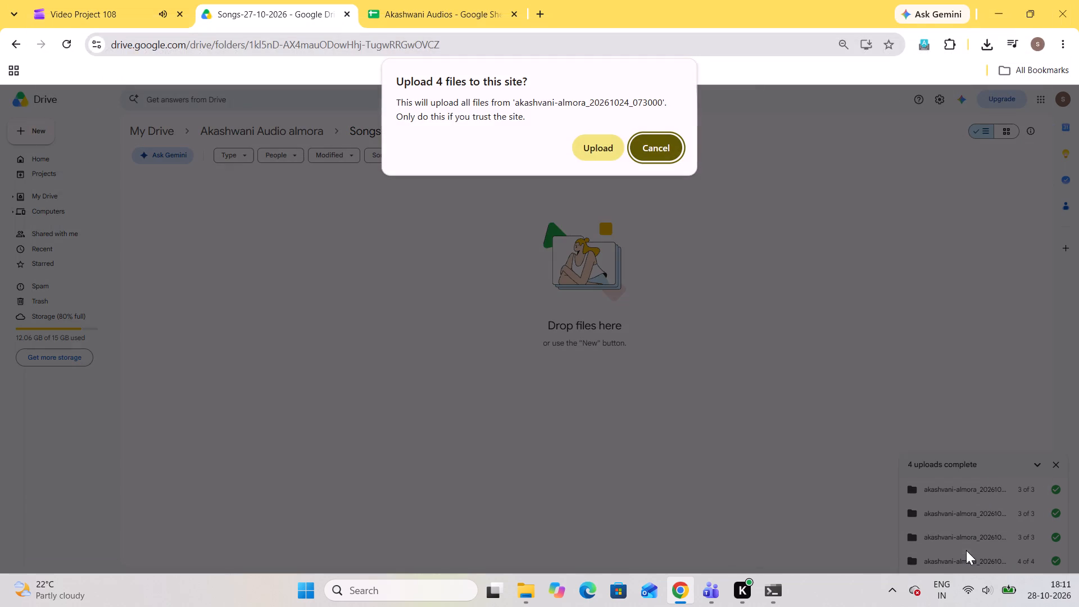
click(594, 144)
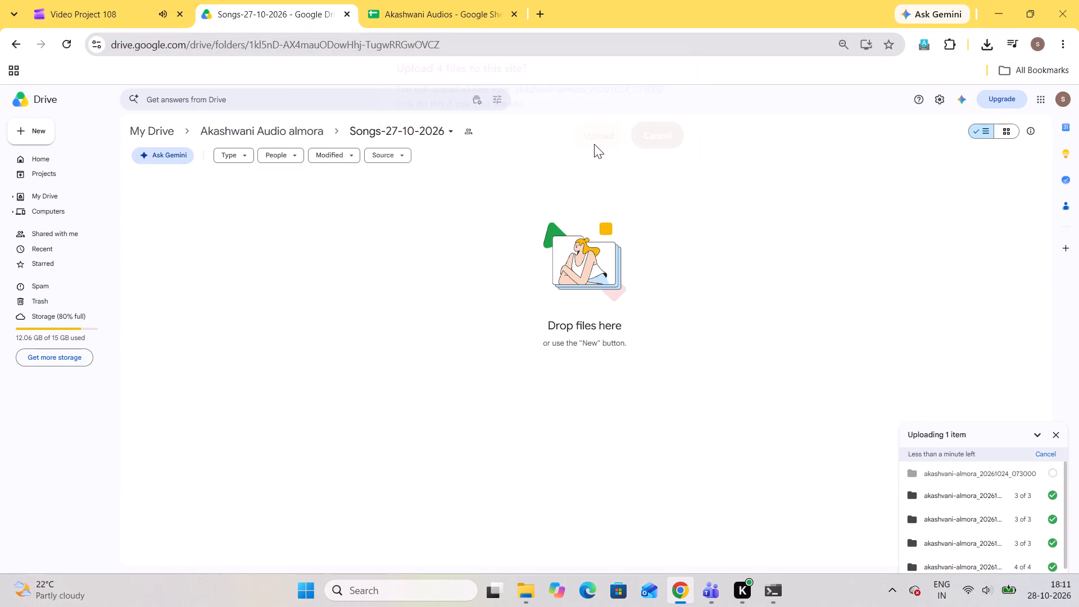
Upload the folder akashvani-almora_20261024_110000 from the local 28-10-2026 folder into Songs-27-10-2026.
right_click(419, 236)
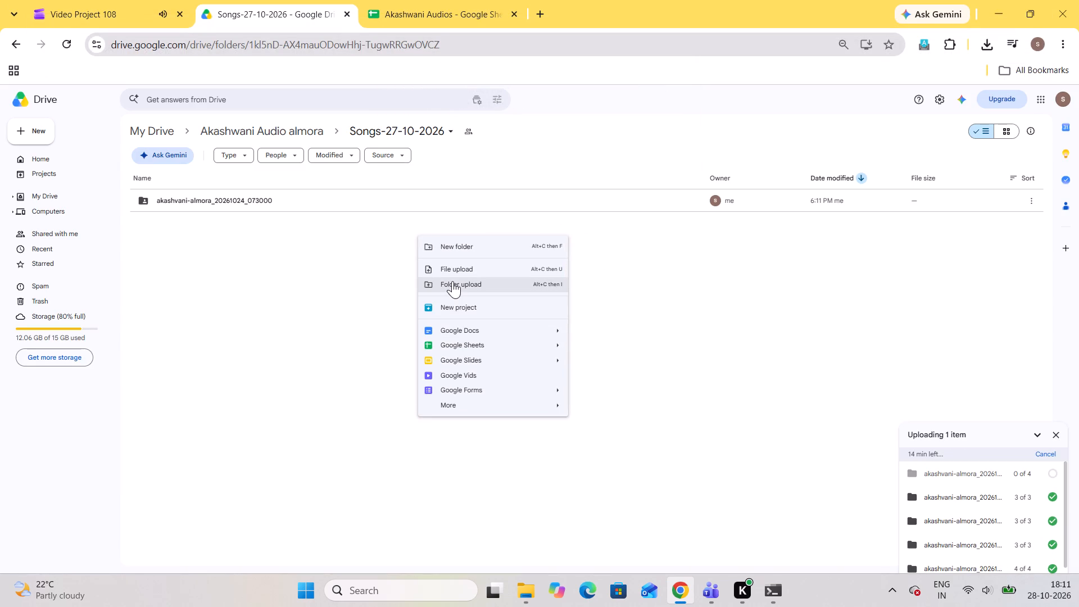
click(452, 281)
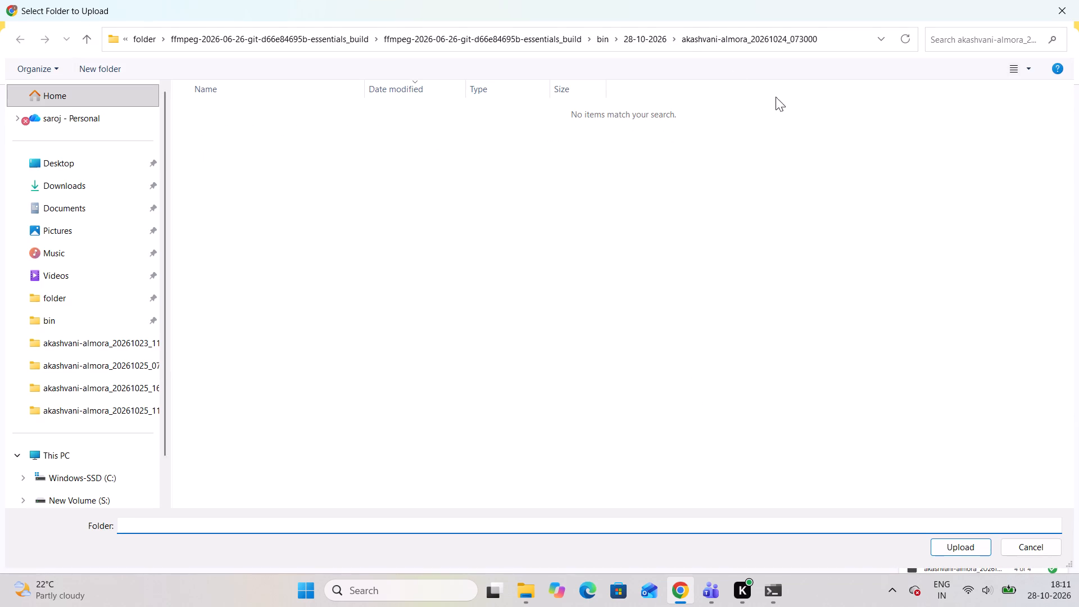
click(661, 39)
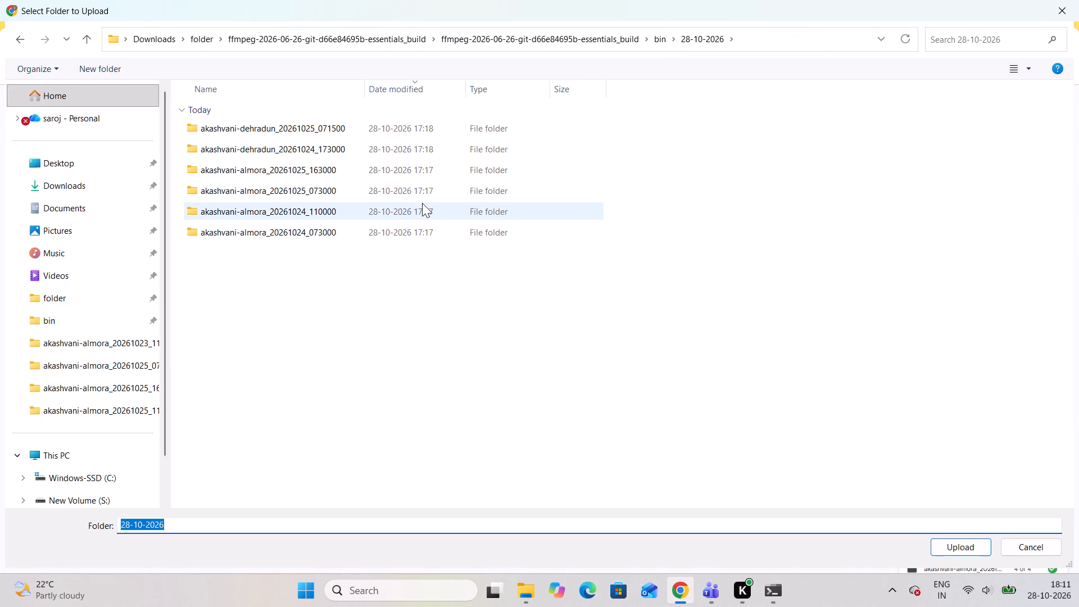
click(422, 203)
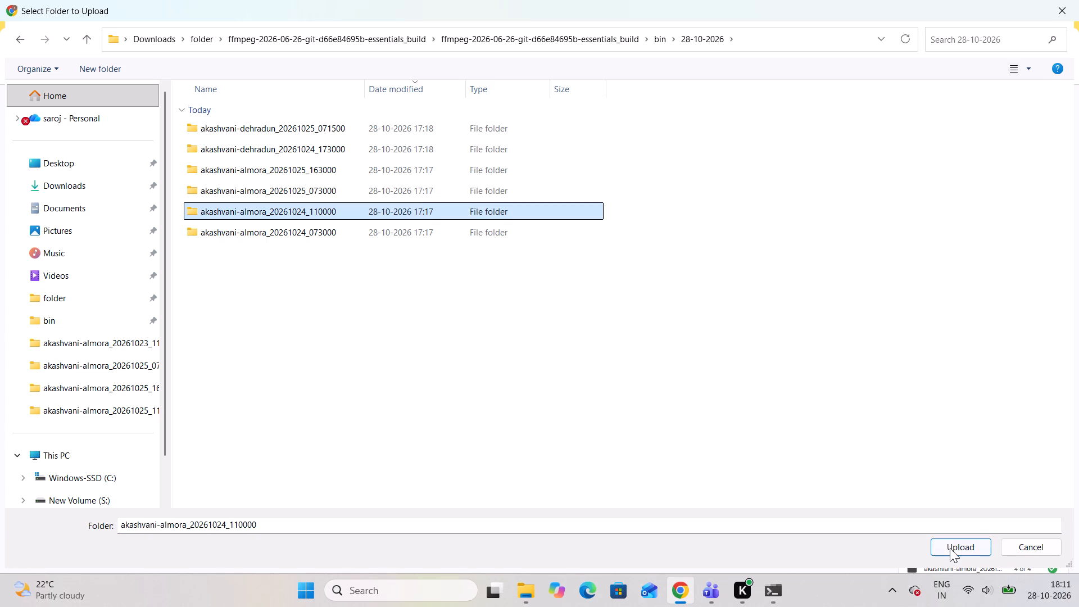
click(949, 546)
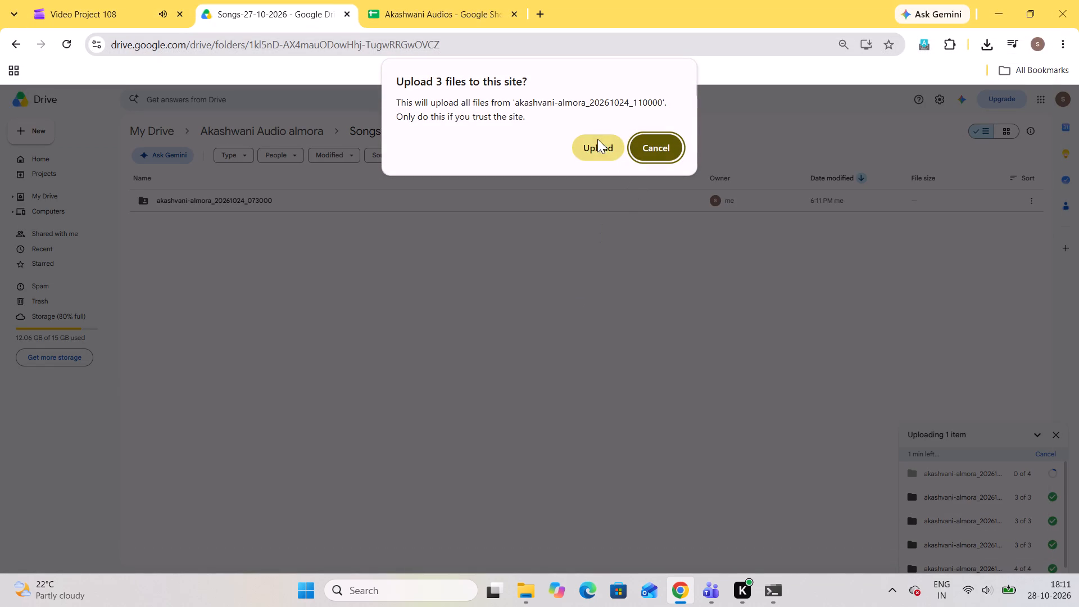
click(596, 137)
Upload the folder akashvani-almora_20261025_073000 from the local 28-10-2026 folder into Songs-27-10-2026.
right_click(375, 259)
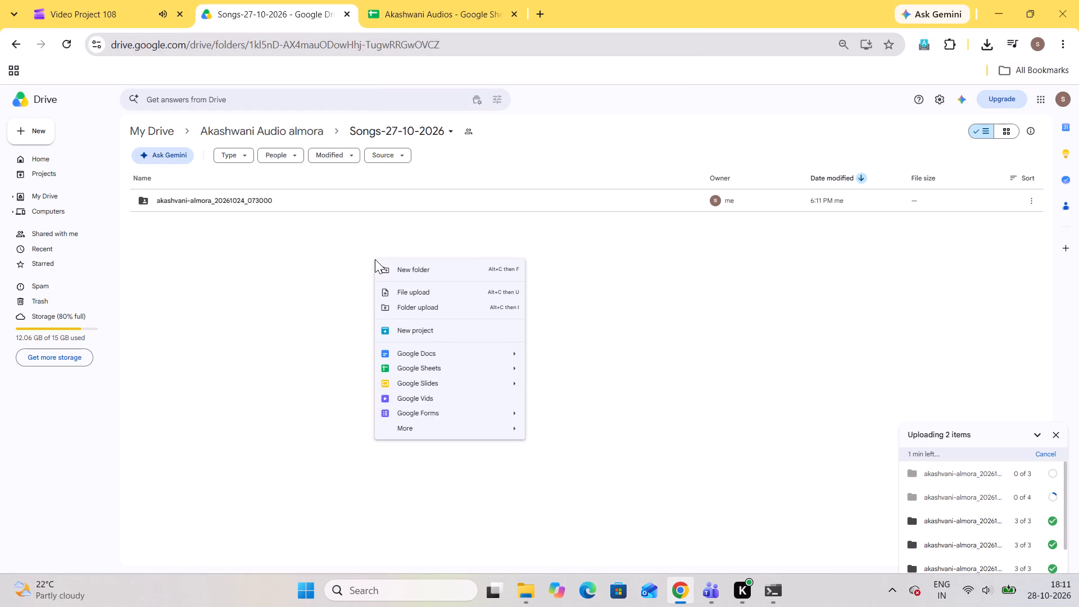
click(391, 312)
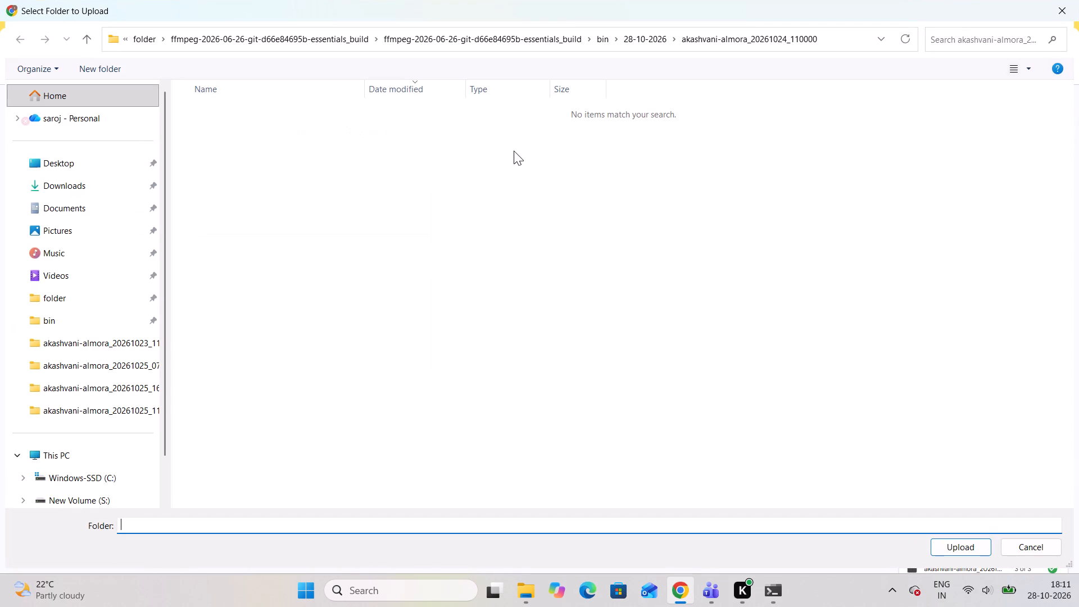
click(643, 34)
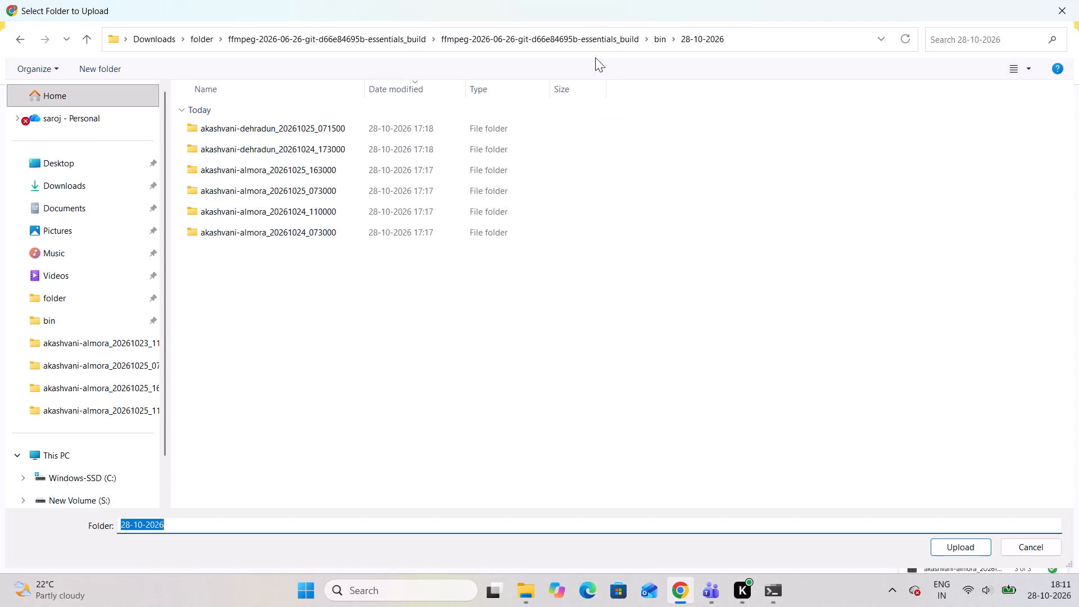
click(334, 191)
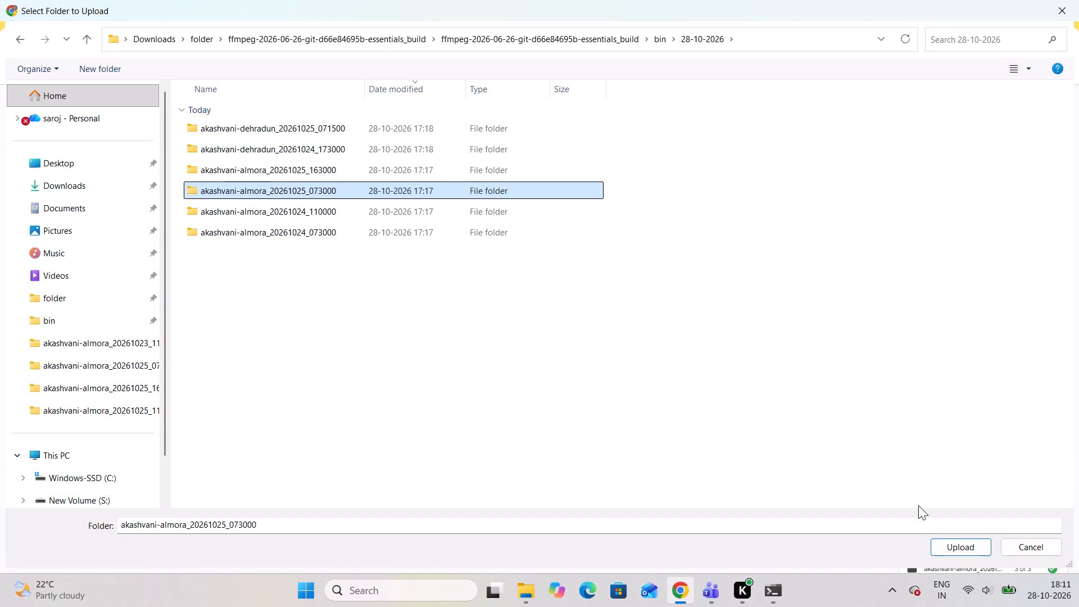
click(942, 544)
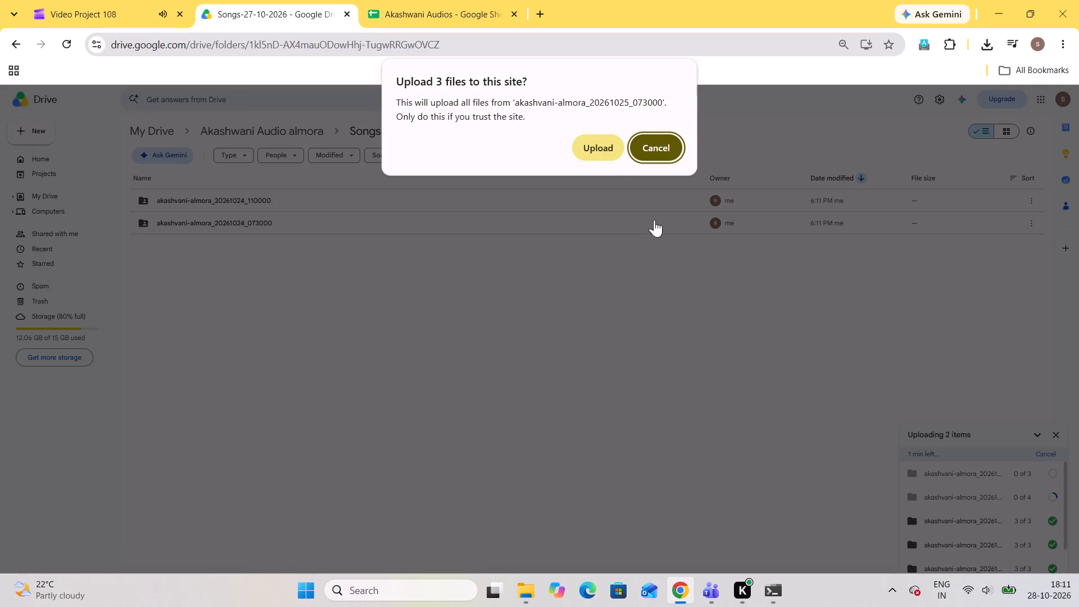
click(592, 138)
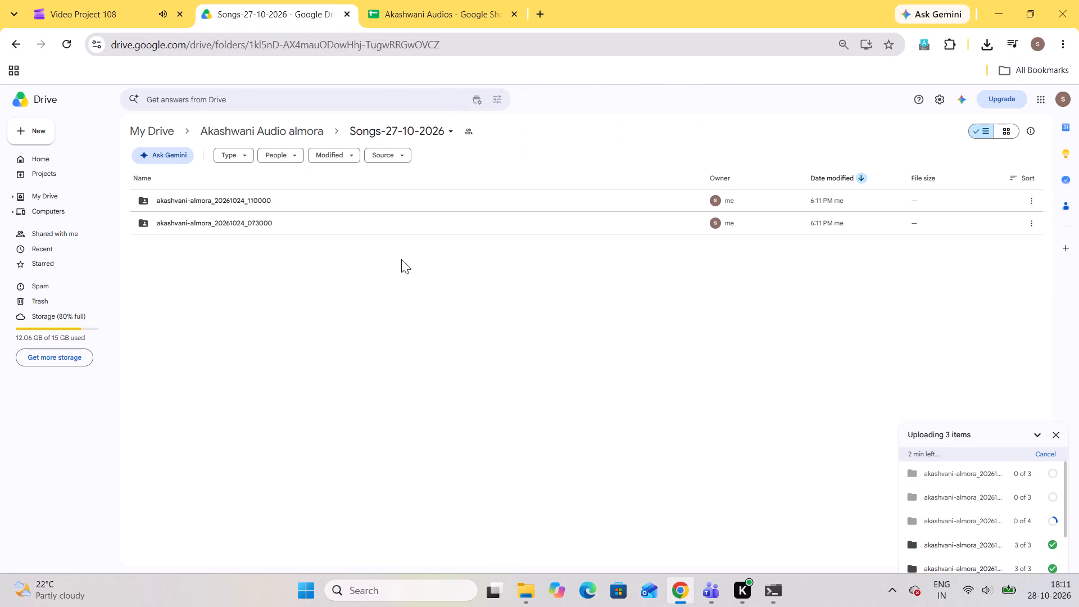
Upload the folder akashvani-almora_20261025_163000 from the local 28-10-2026 folder into Songs-27-10-2026.
right_click(401, 259)
click(424, 312)
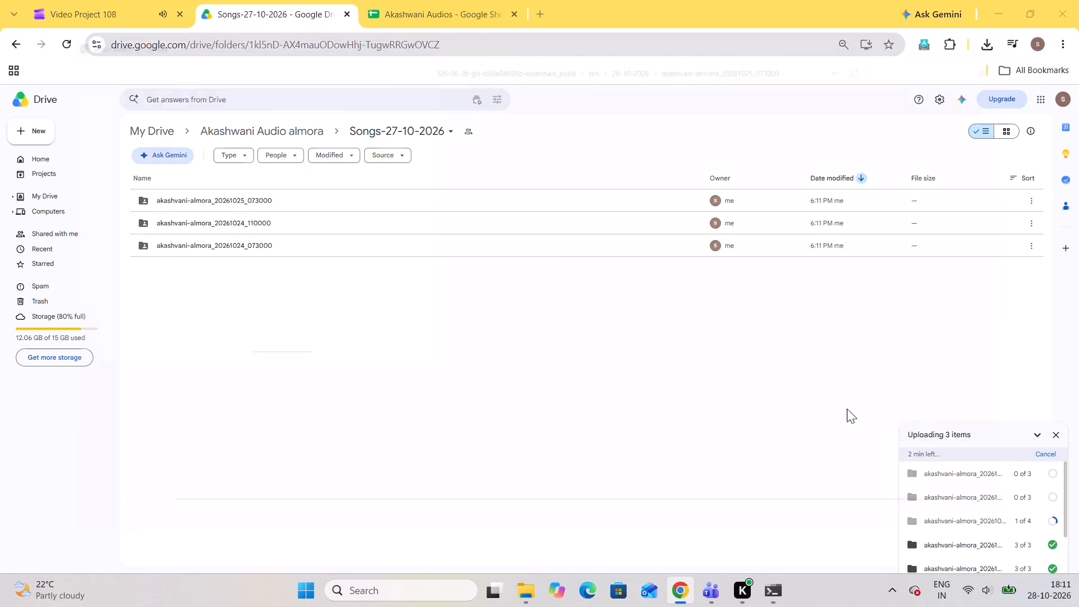
click(638, 33)
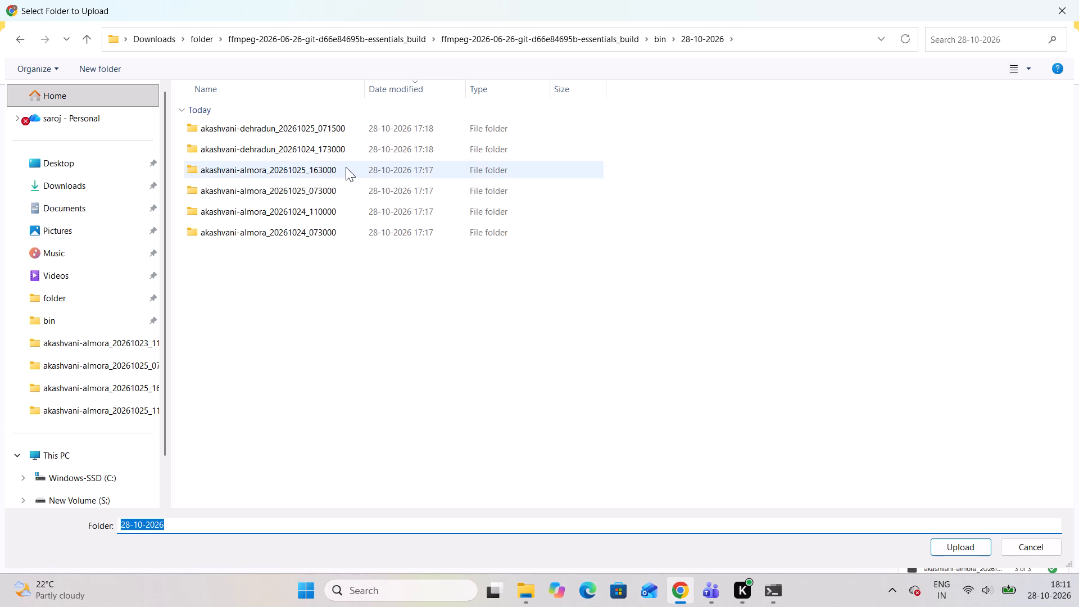
click(346, 167)
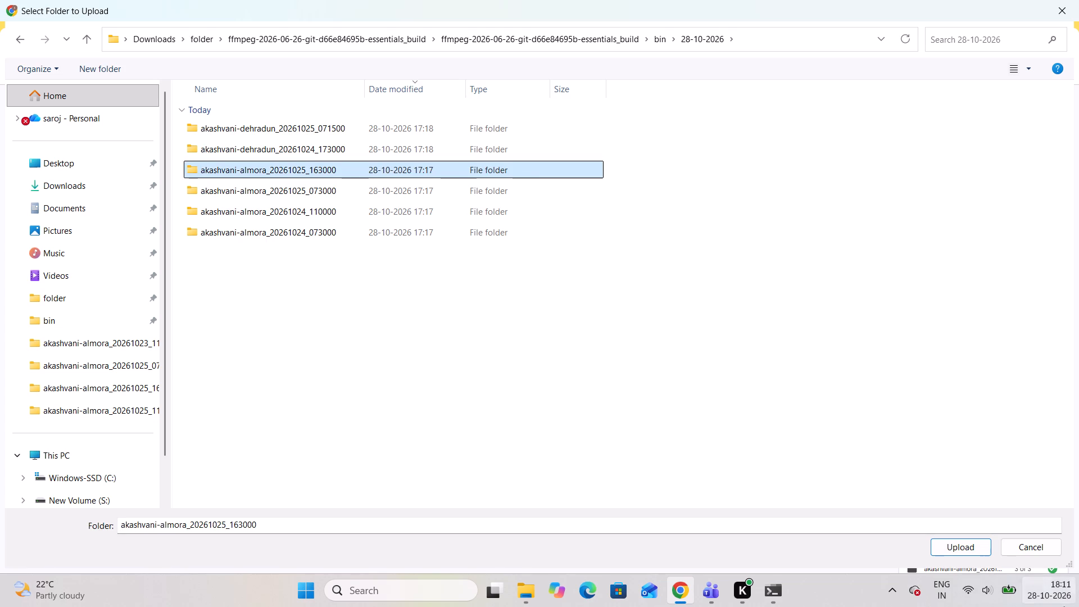
click(981, 549)
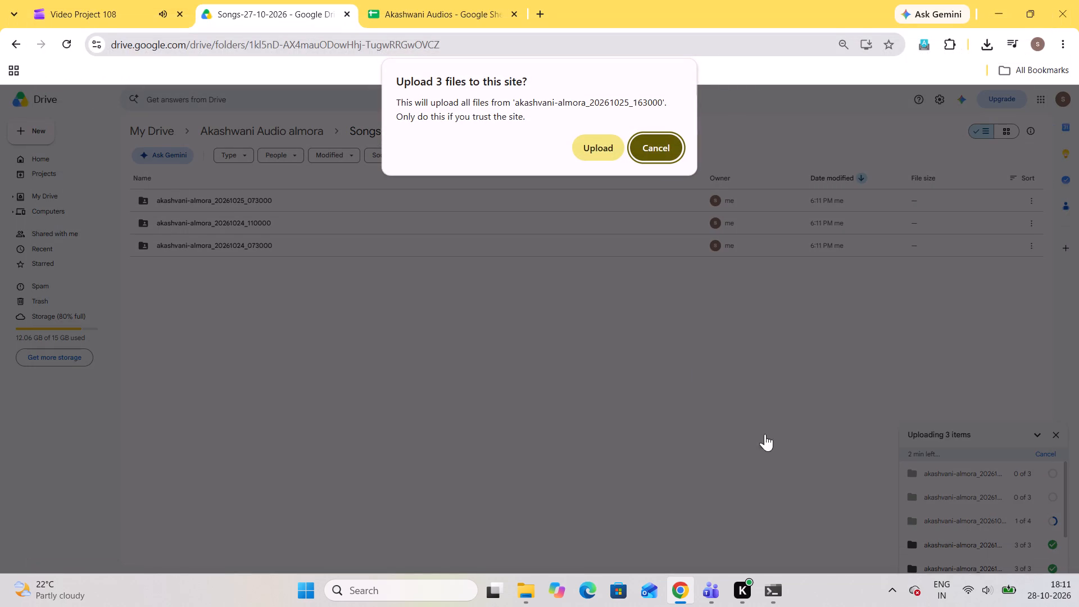
click(588, 140)
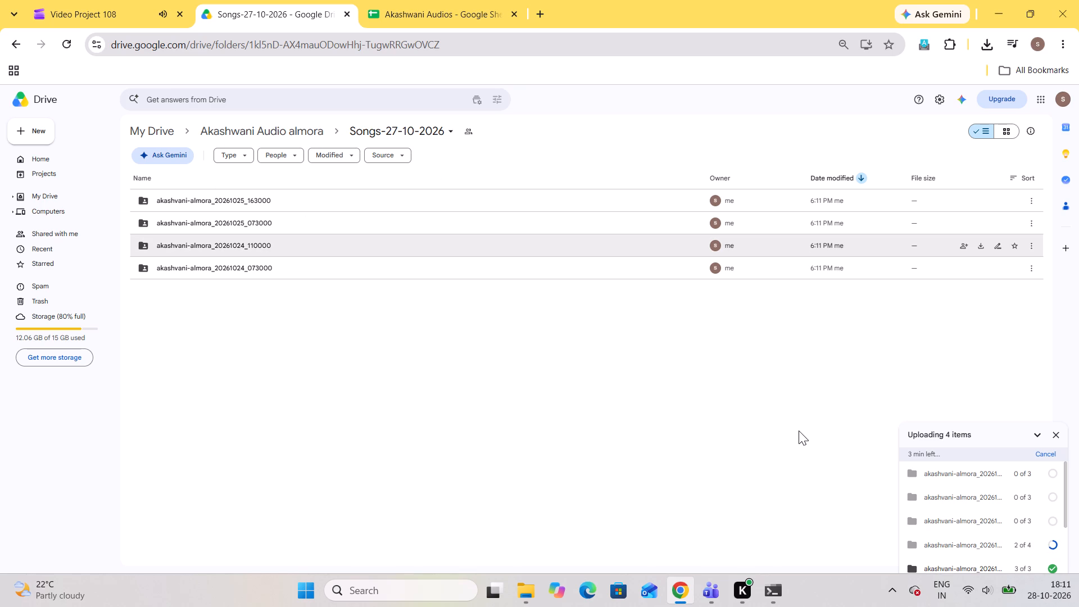
Switch to the Akashwani Audios spreadsheet and review the folder and song rows 921 to 939 of the Almora sheet.
click(462, 8)
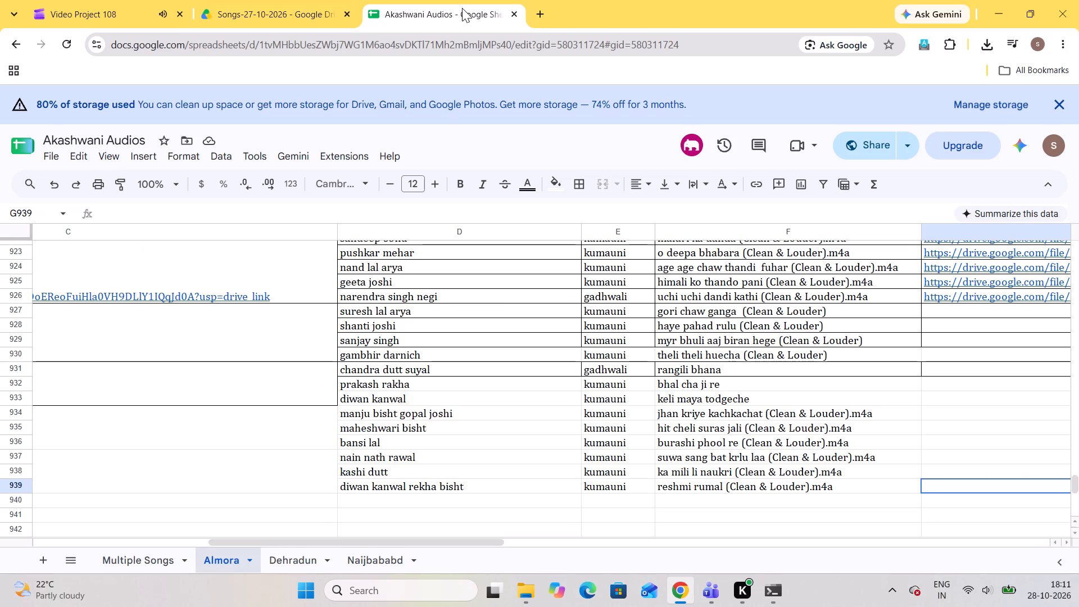
scroll(518, 355, left, 2)
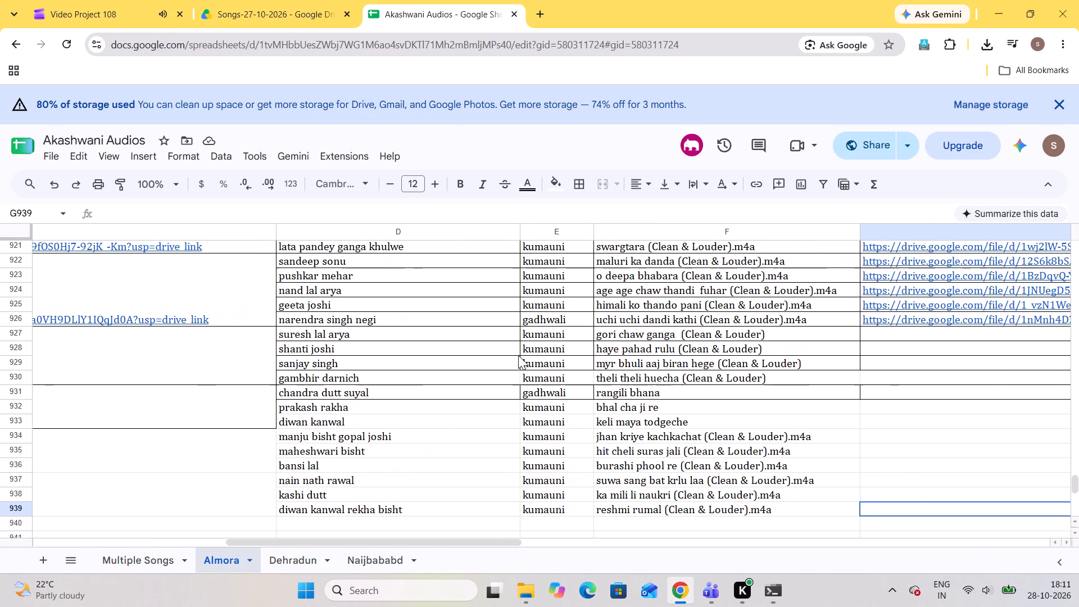
scroll(518, 355, right, 2)
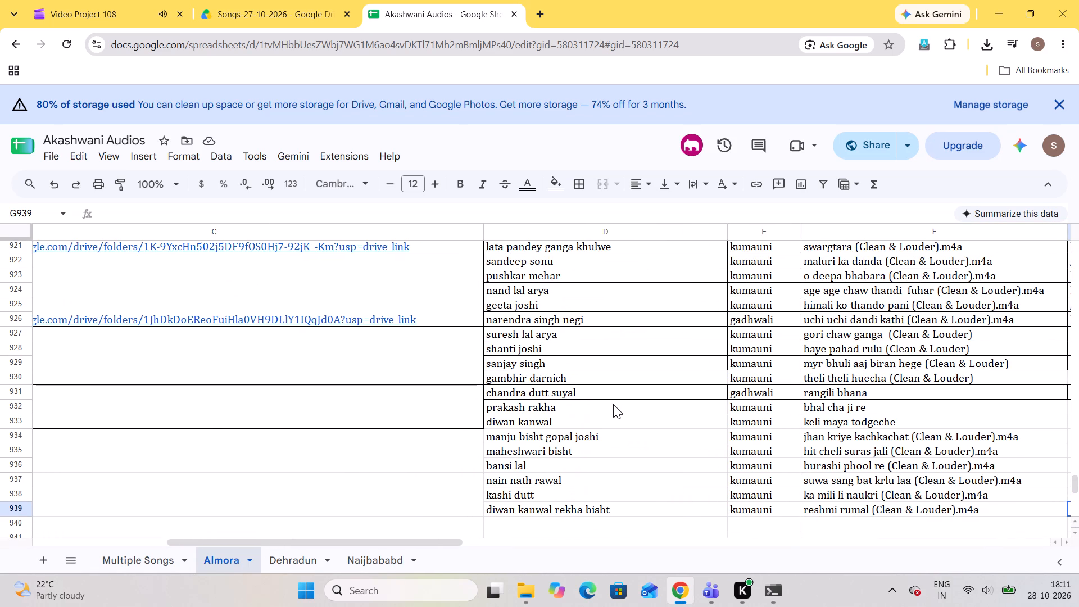
click(613, 404)
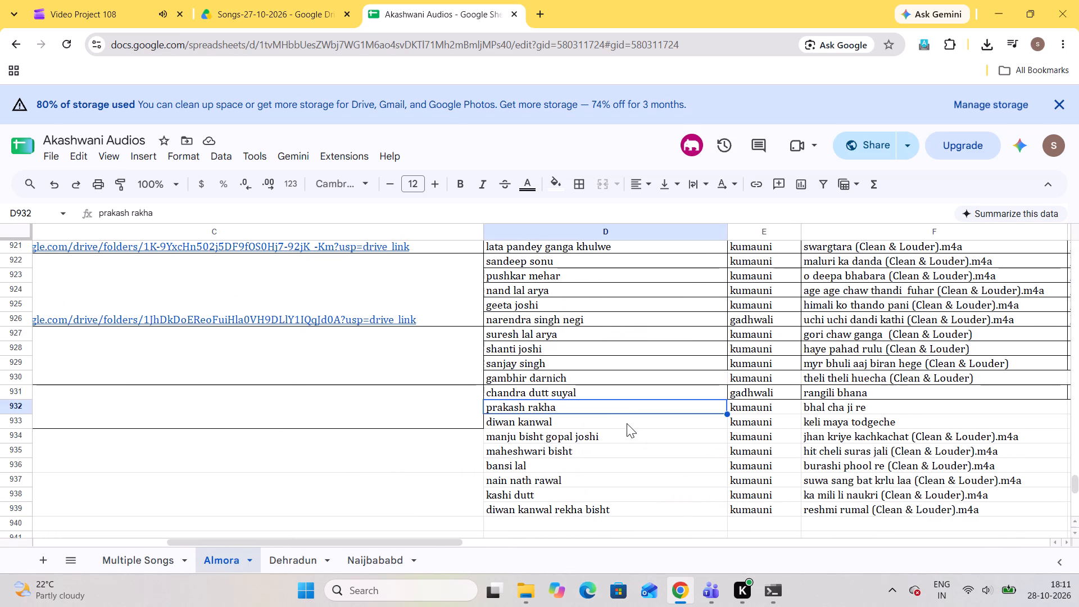
scroll(524, 422, right, 7)
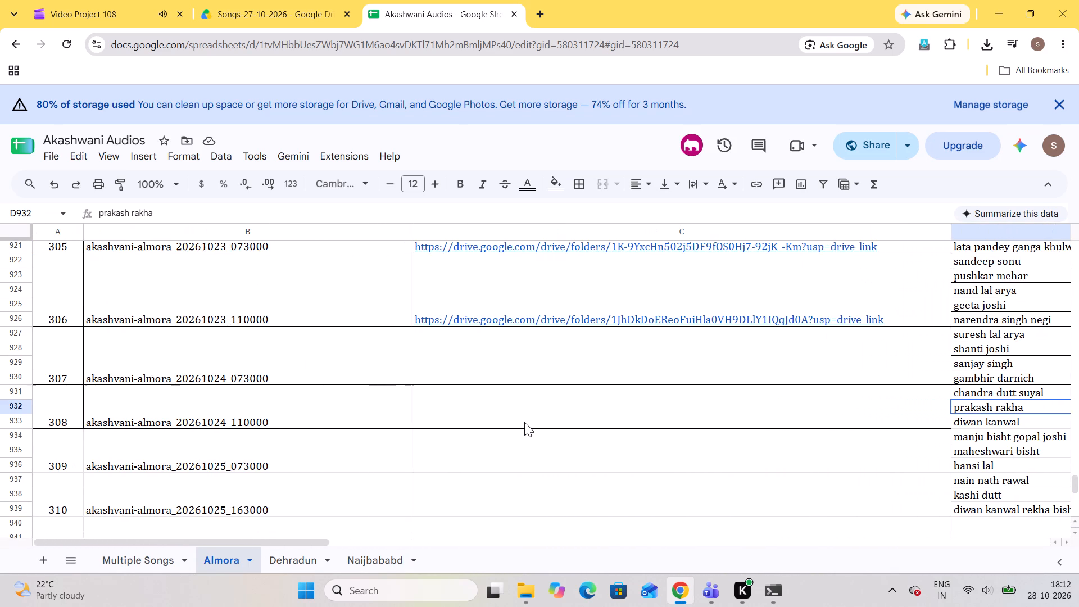
Apply all borders to columns A through G of the Almora sheet, from row 934 down to row 1020.
ctrl+click(21, 439)
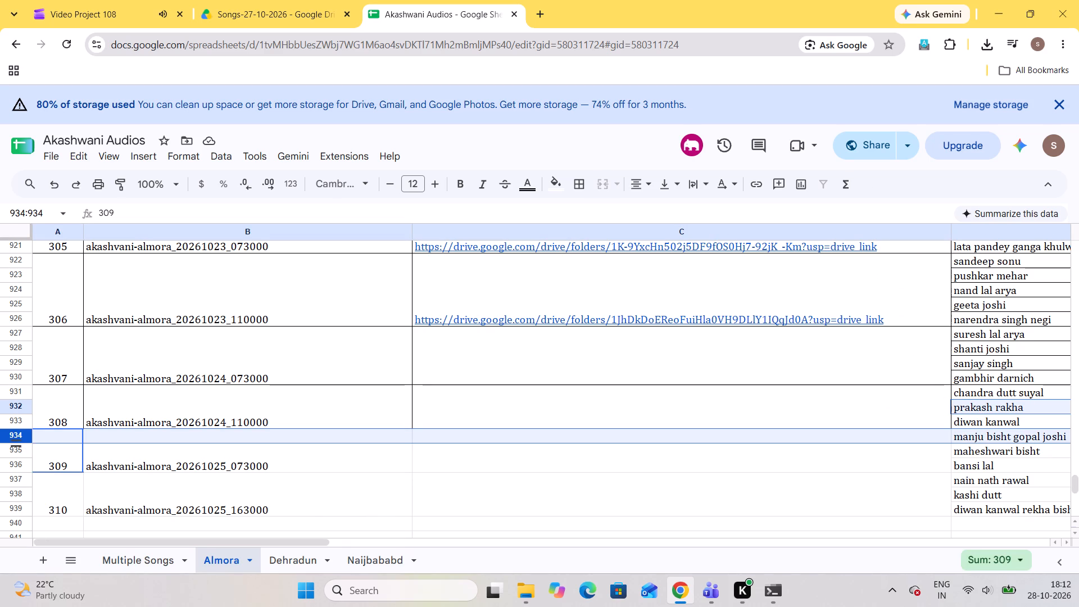
click(7, 439)
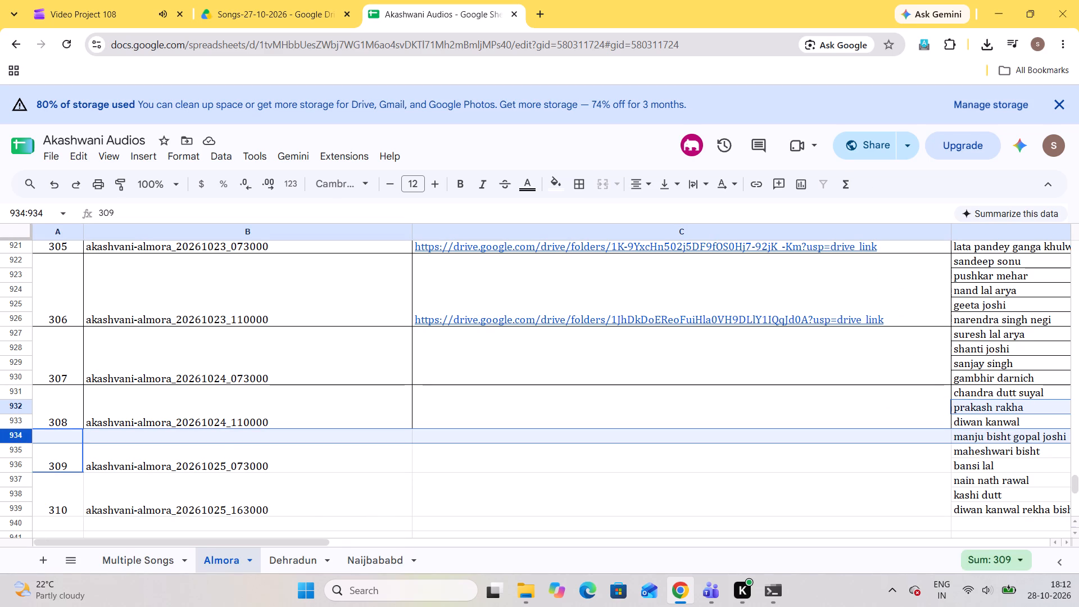
triple_click(7, 439)
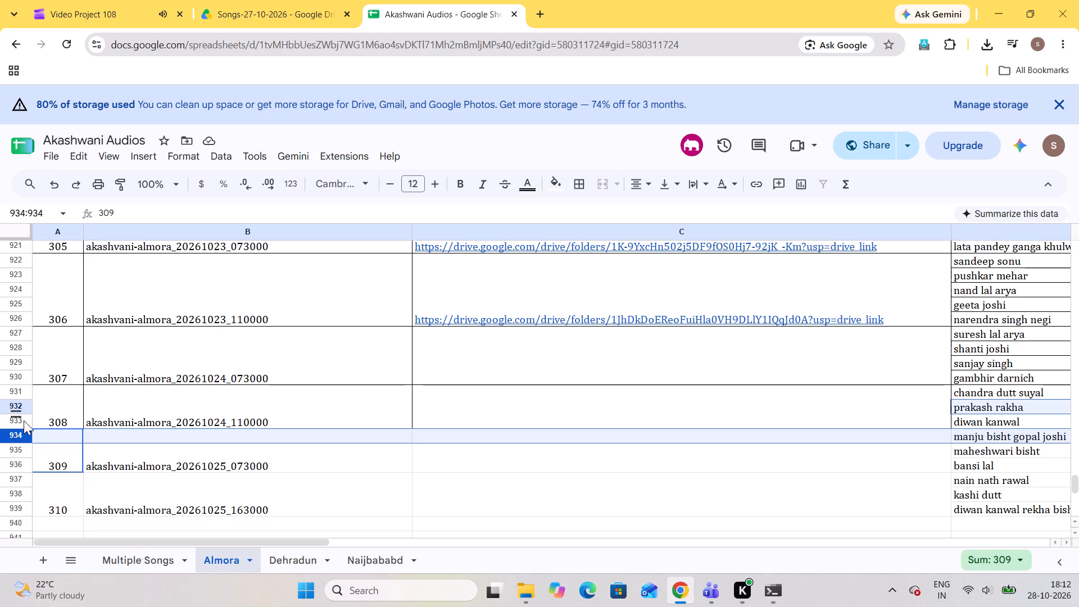
click(24, 420)
click(17, 446)
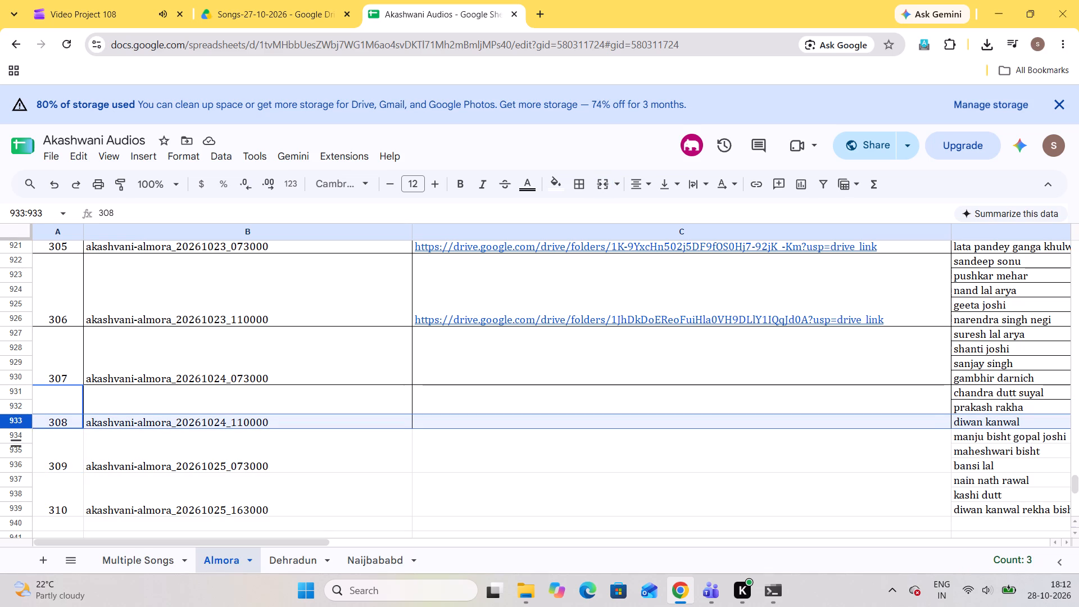
click(18, 441)
click(10, 434)
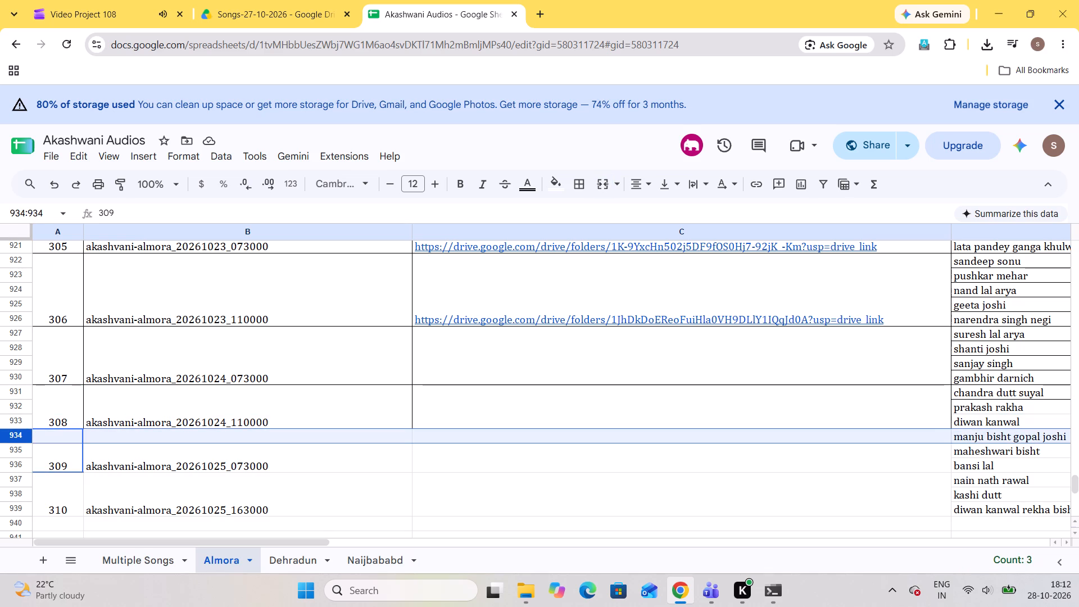
scroll(284, 415, left, 4)
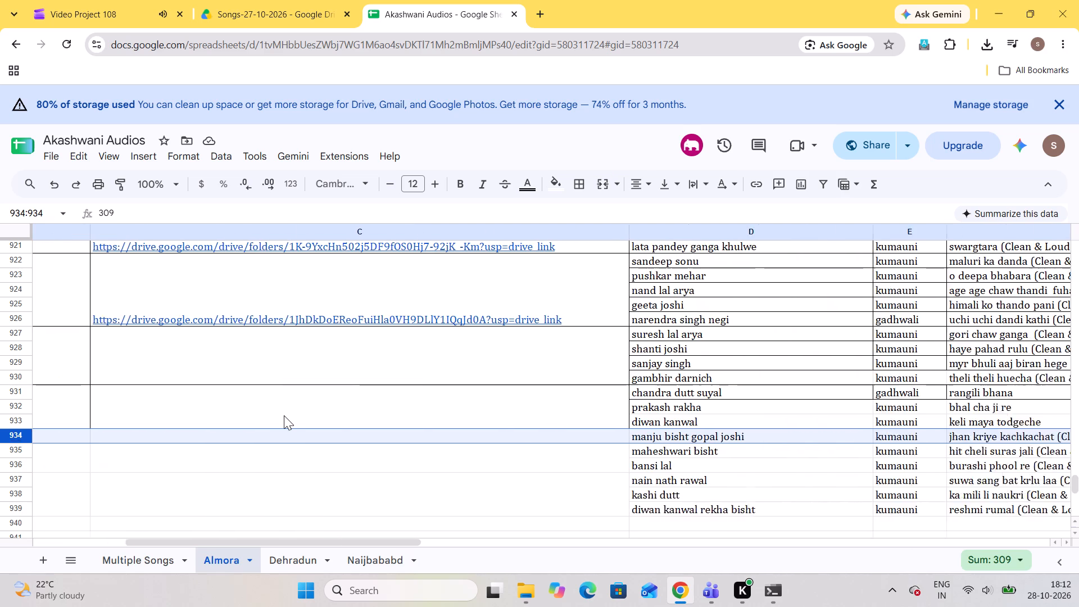
scroll(284, 415, left, 3)
scroll(284, 415, right, 1)
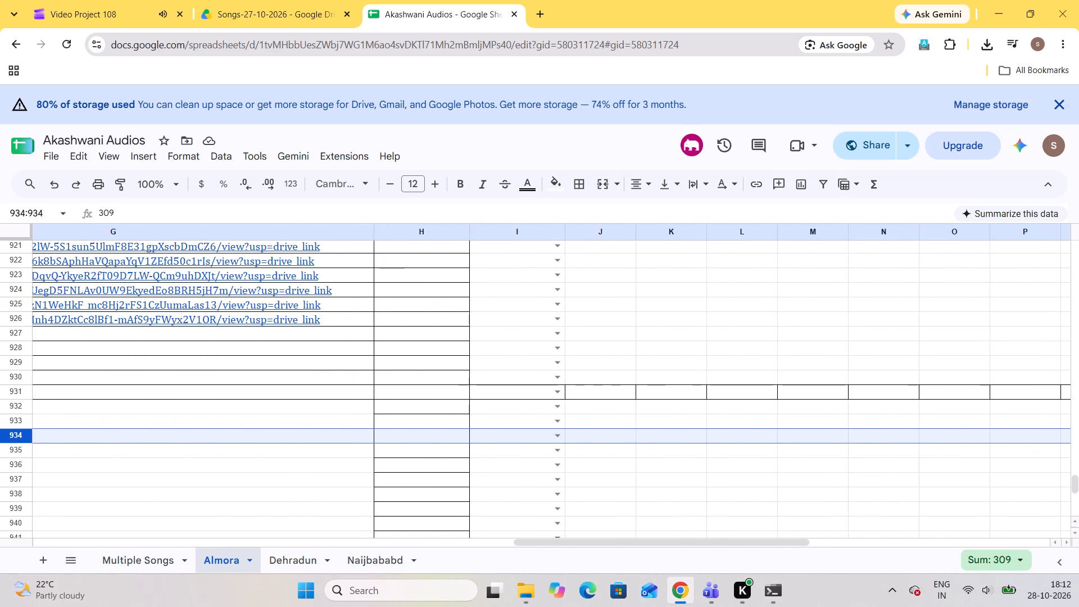
ctrl+click(371, 433)
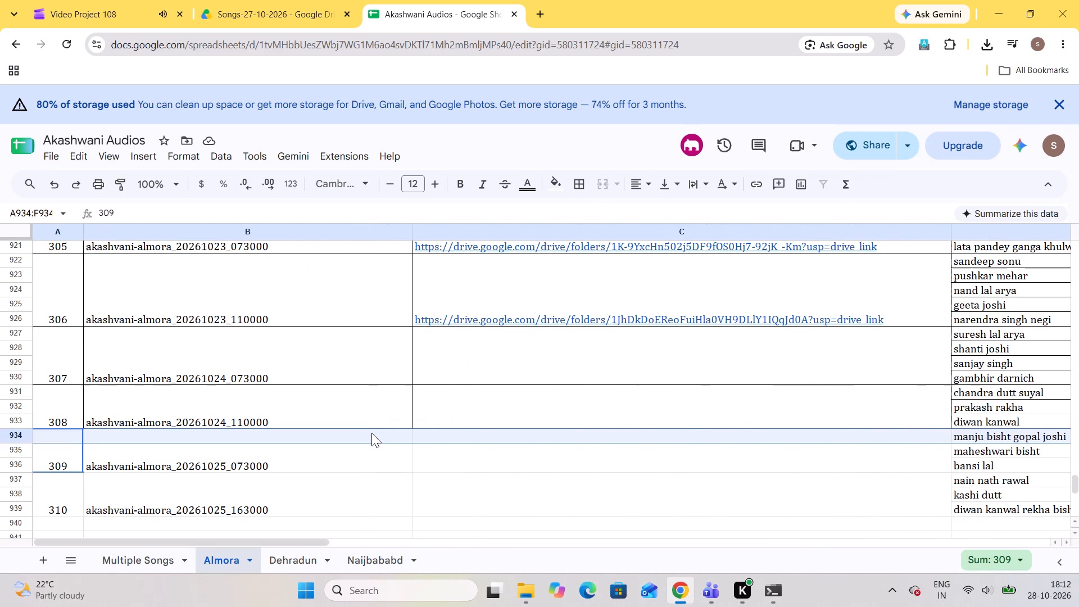
scroll(371, 433, left, 5)
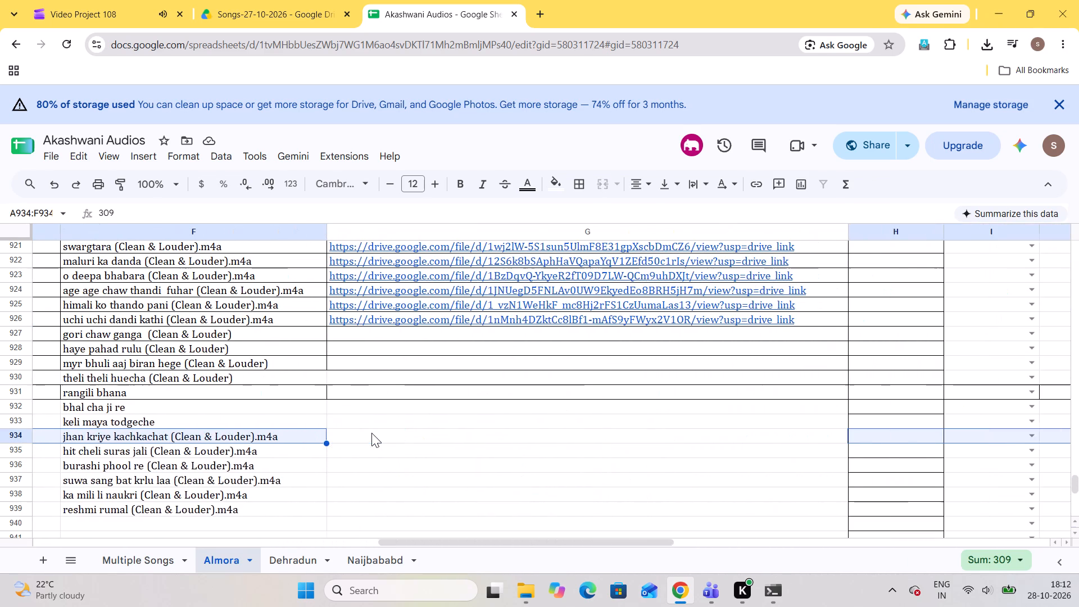
scroll(371, 433, left, 1)
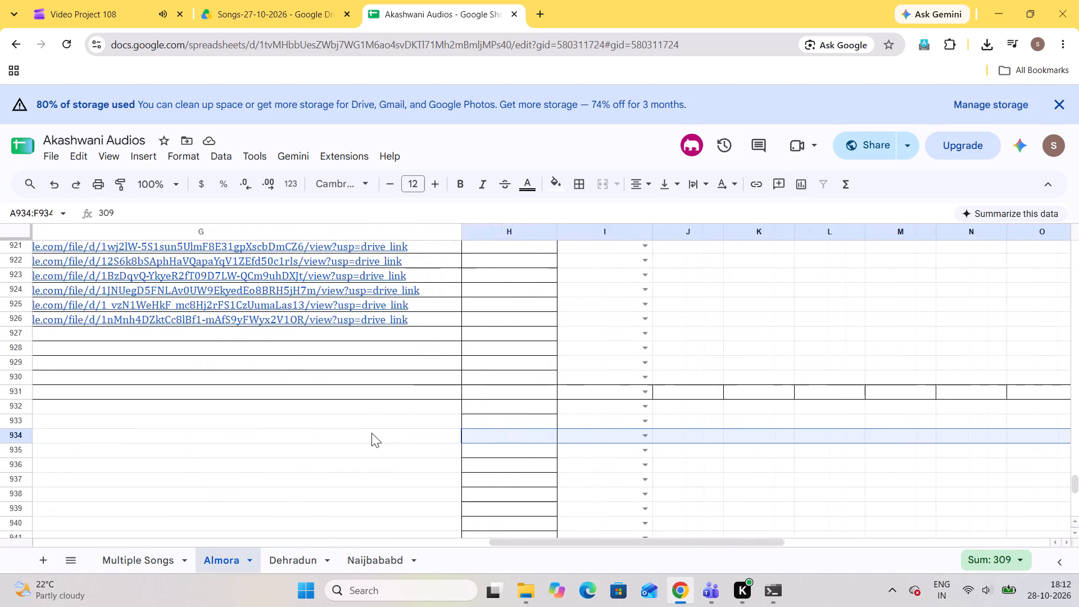
ctrl+click(390, 437)
ctrl+click(468, 435)
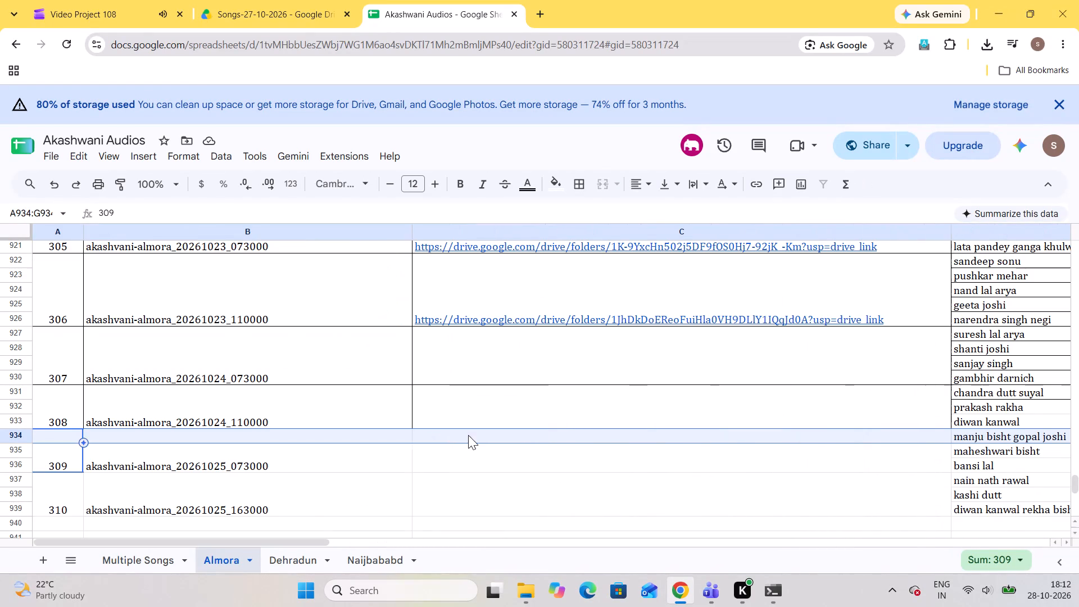
scroll(522, 432, left, 7)
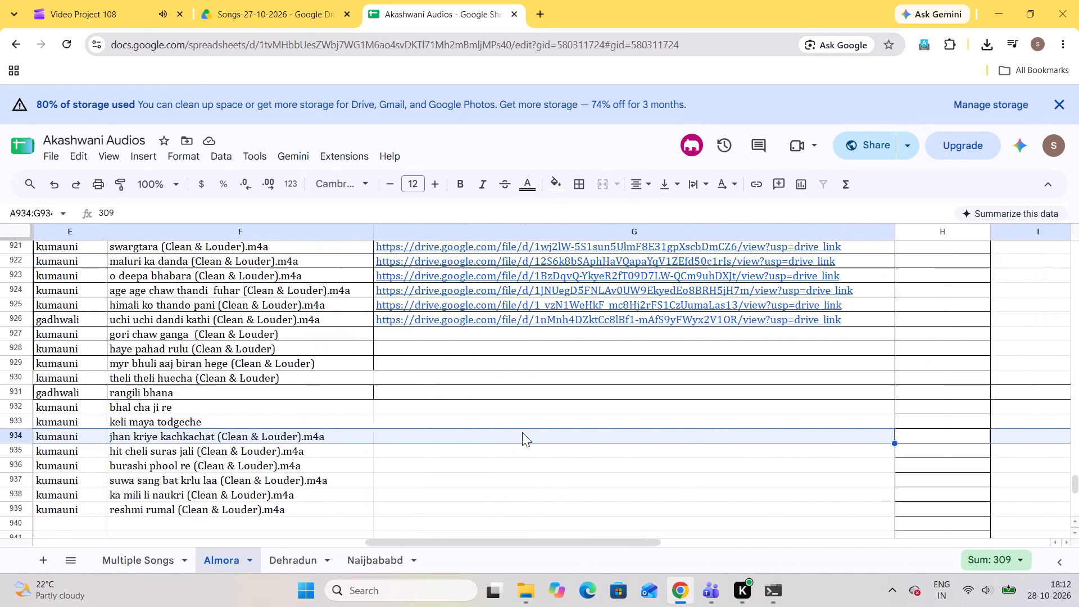
scroll(522, 432, left, 1)
scroll(522, 432, down, 2)
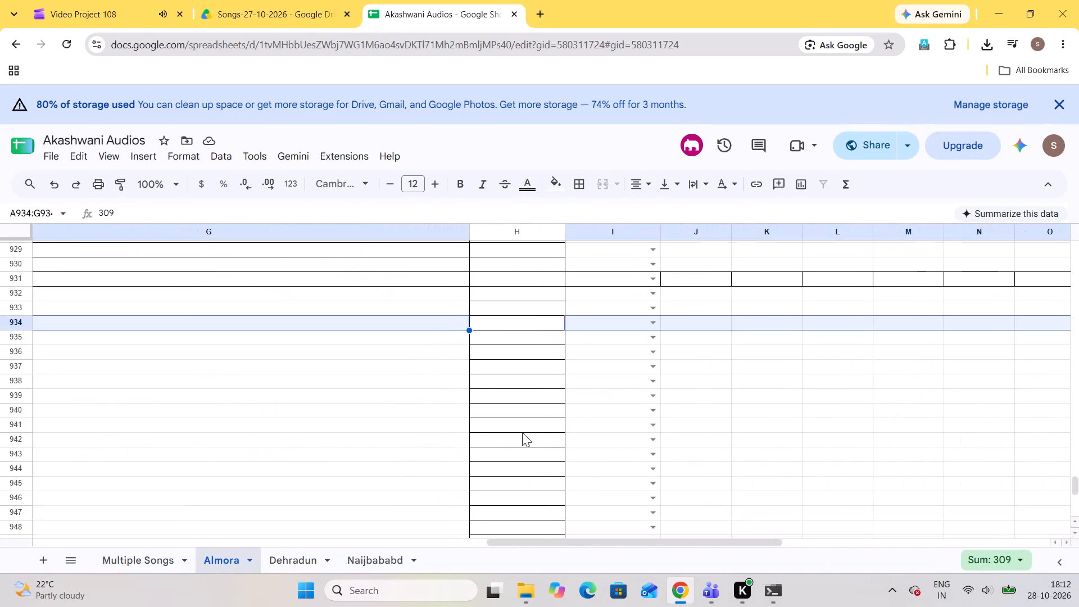
ctrl+drag(468, 329, 478, 606)
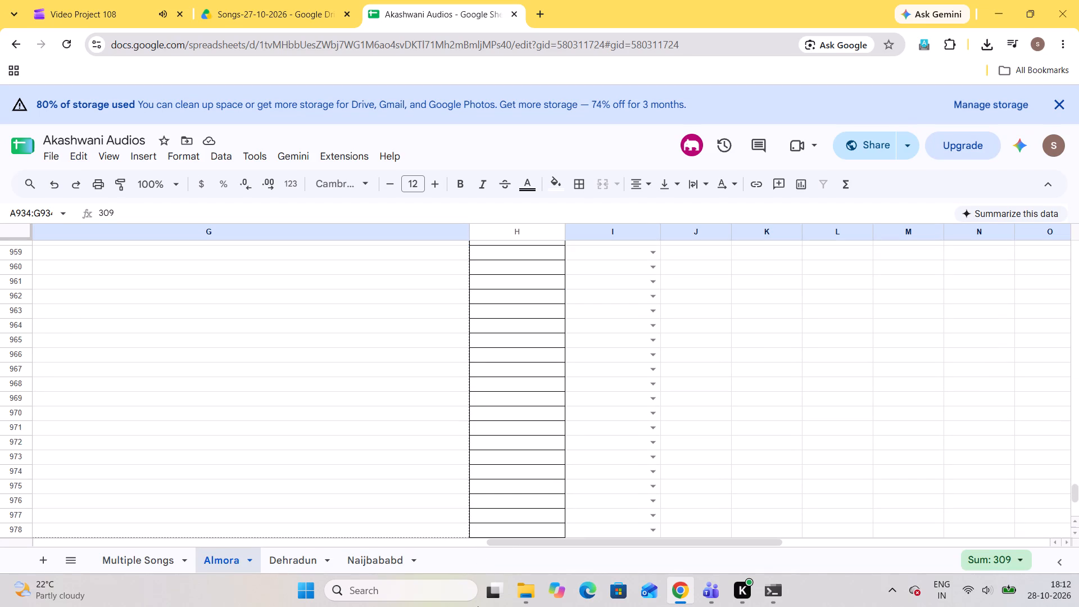
ctrl+drag(478, 606, 474, 606)
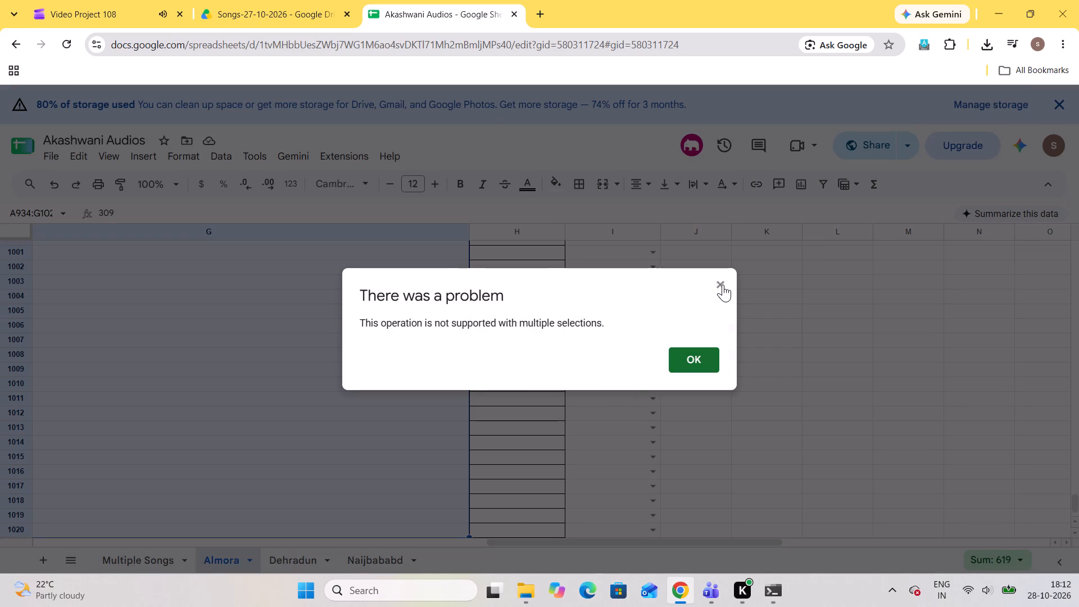
click(723, 284)
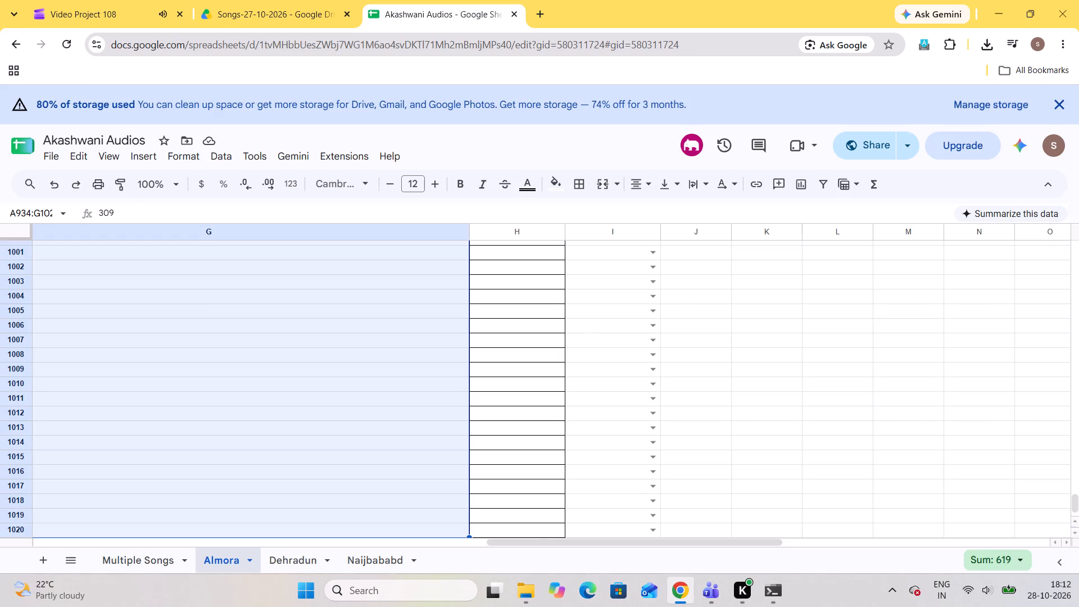
scroll(455, 375, right, 10)
scroll(455, 375, up, 3)
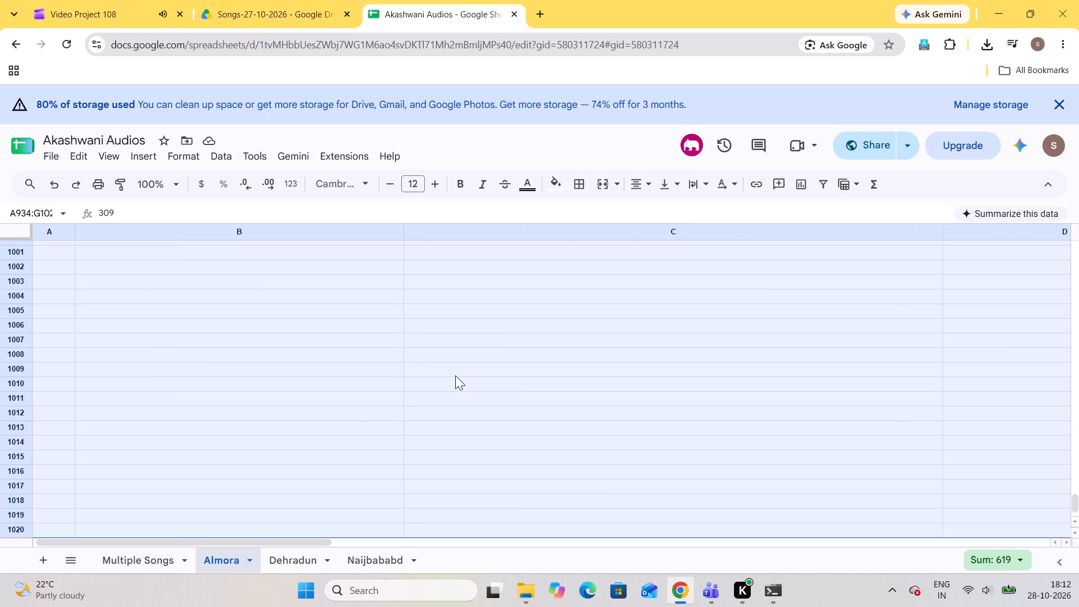
scroll(455, 375, up, 6)
scroll(455, 375, down, 7)
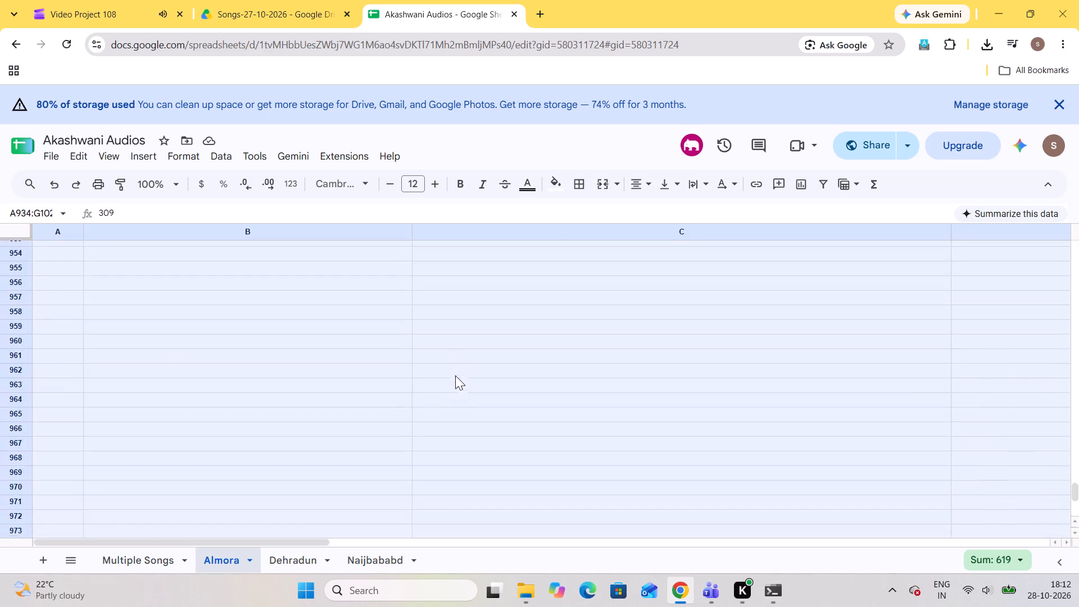
scroll(455, 375, up, 5)
scroll(455, 375, down, 2)
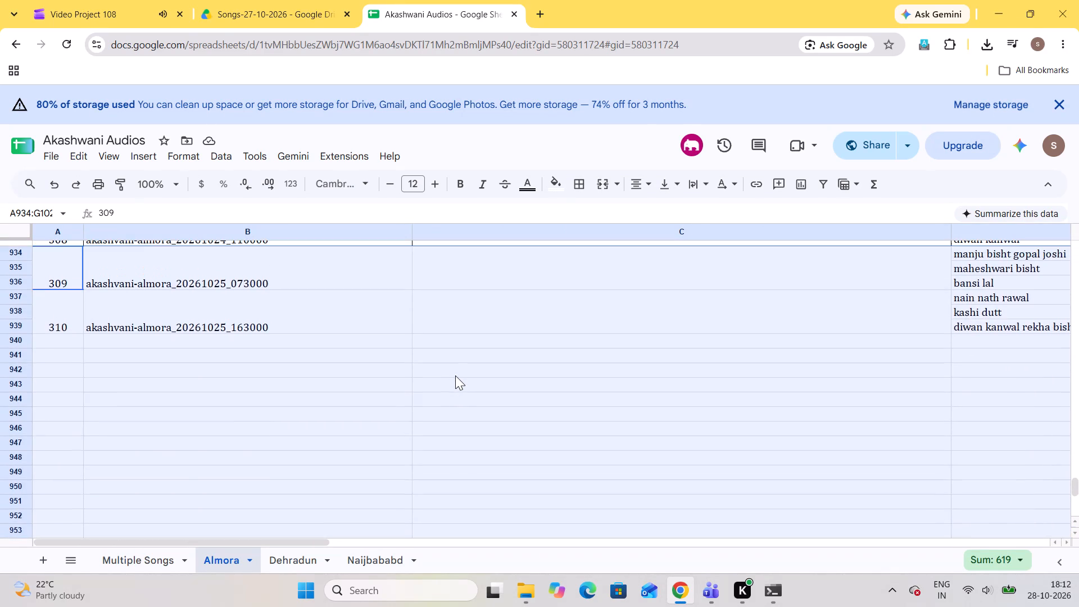
scroll(455, 375, down, 1)
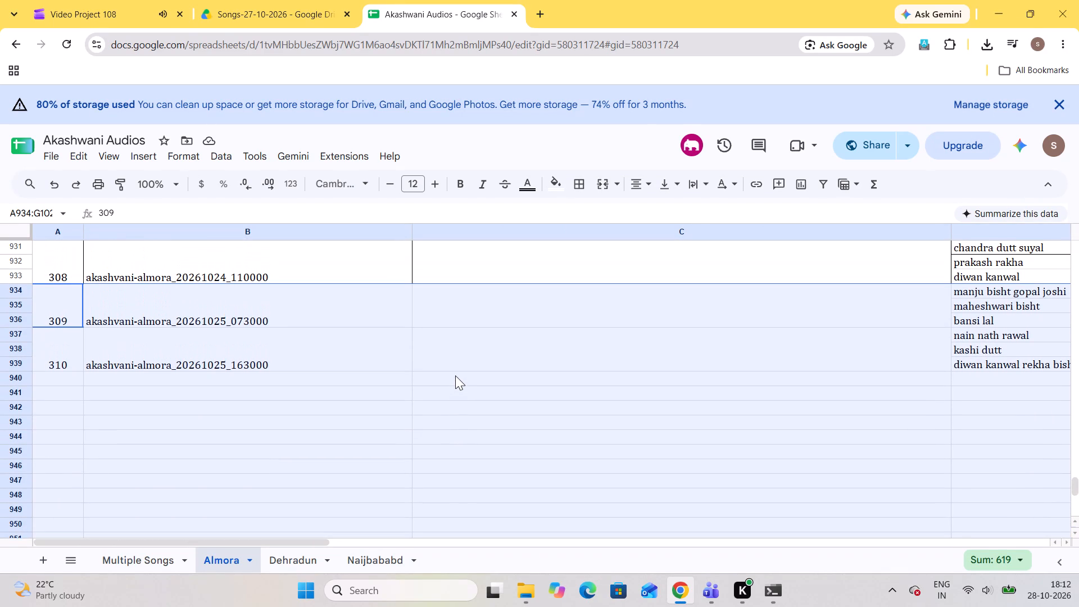
scroll(455, 375, up, 1)
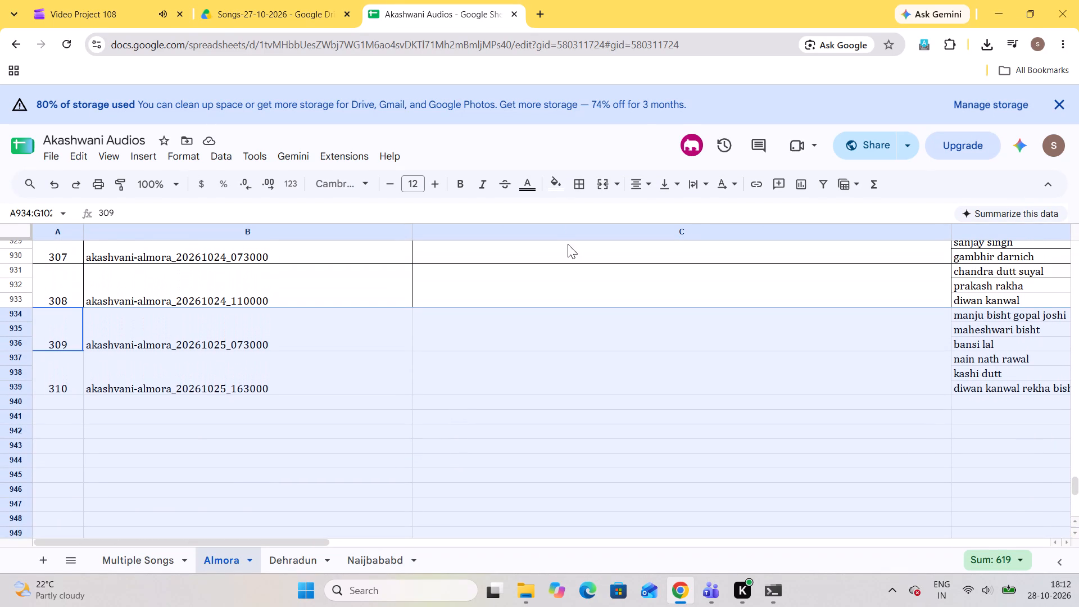
click(580, 183)
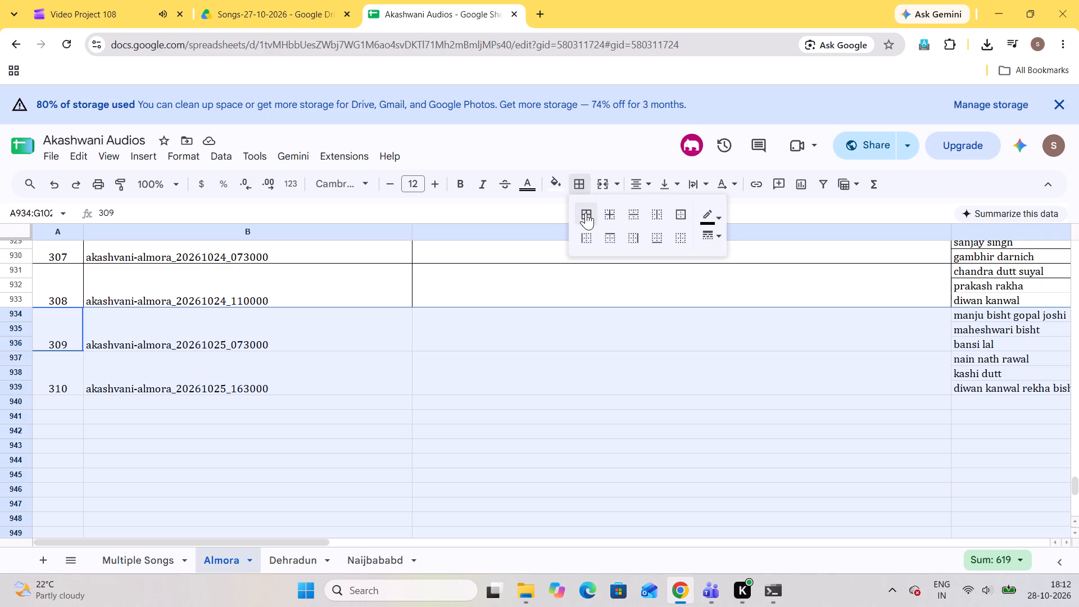
click(586, 212)
click(380, 329)
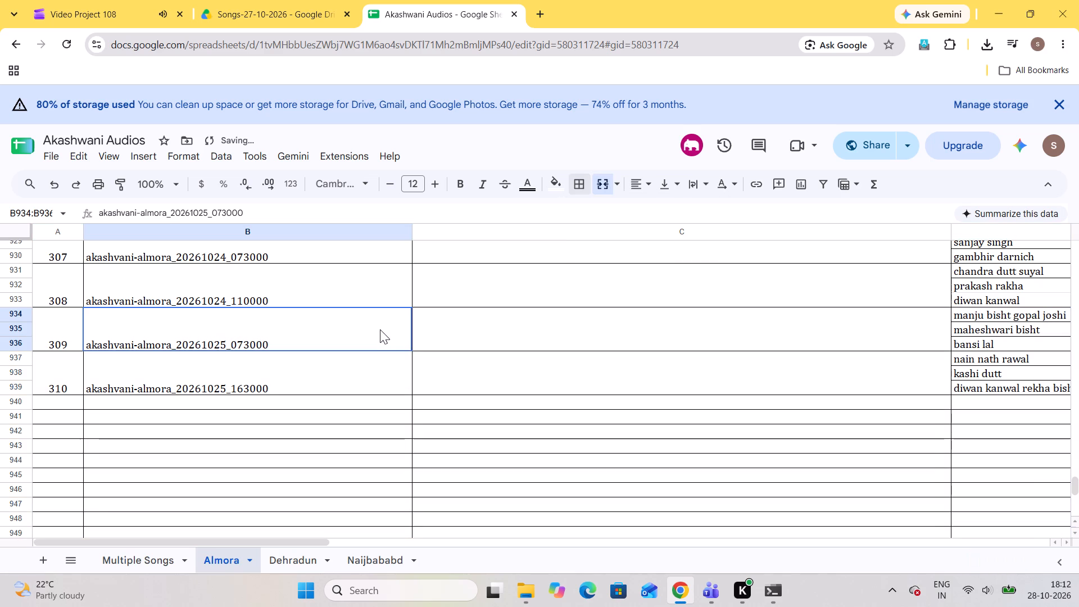
Examine the folder, singer, song and link cells of rows 929 to 939 in the Almora sheet.
scroll(380, 329, left, 2)
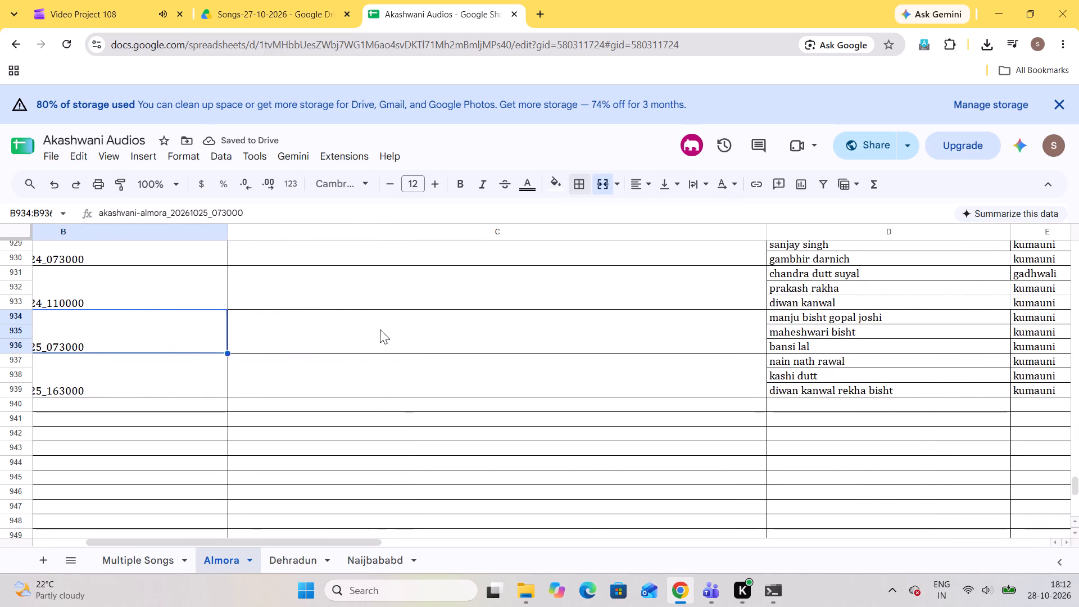
scroll(380, 329, left, 3)
scroll(380, 329, right, 1)
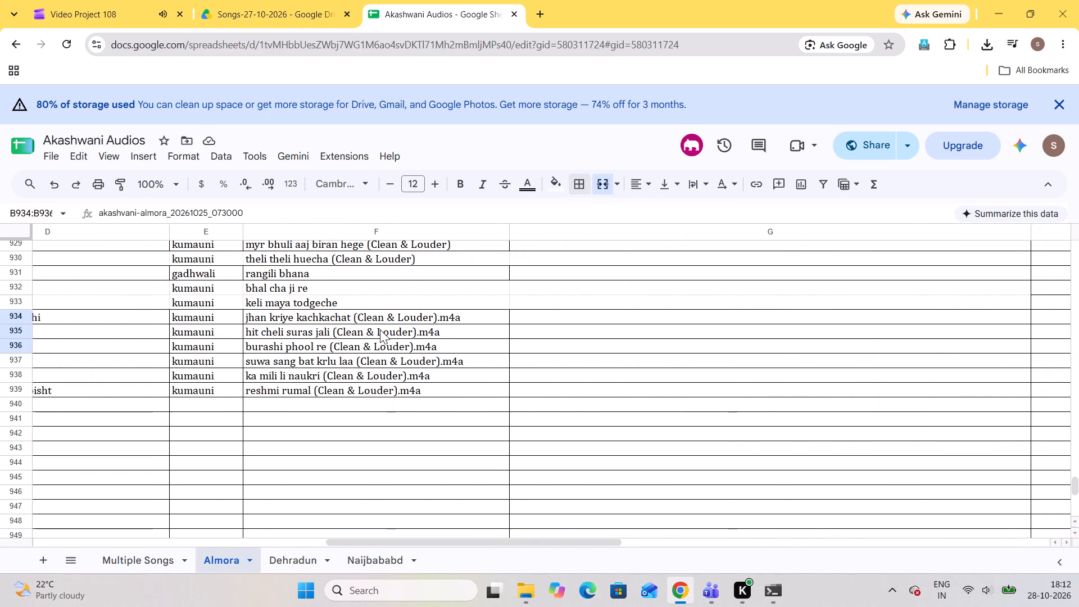
scroll(380, 329, right, 1)
click(433, 292)
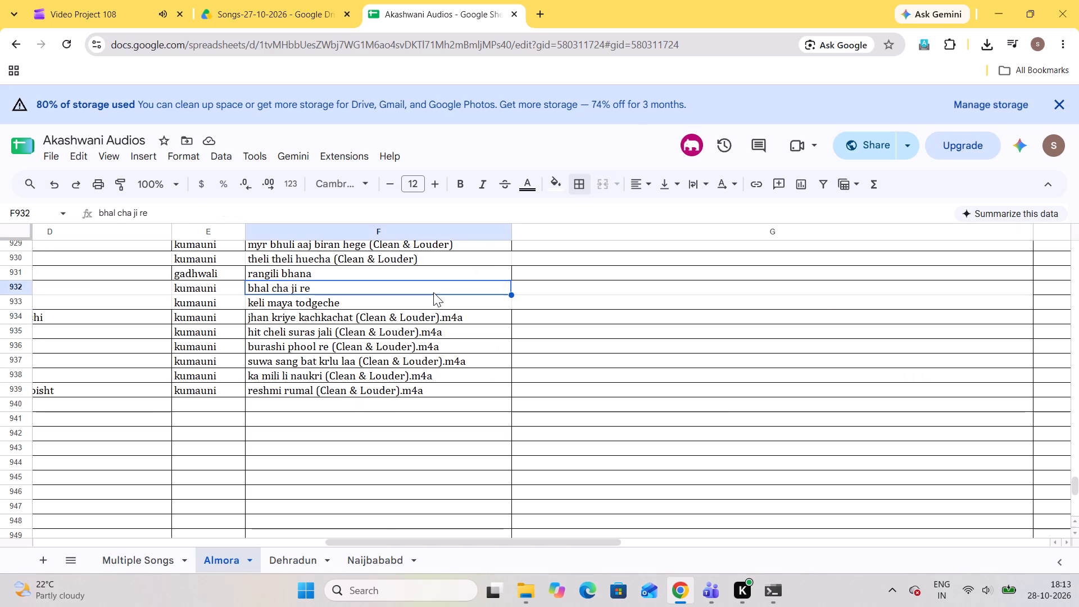
scroll(433, 292, right, 5)
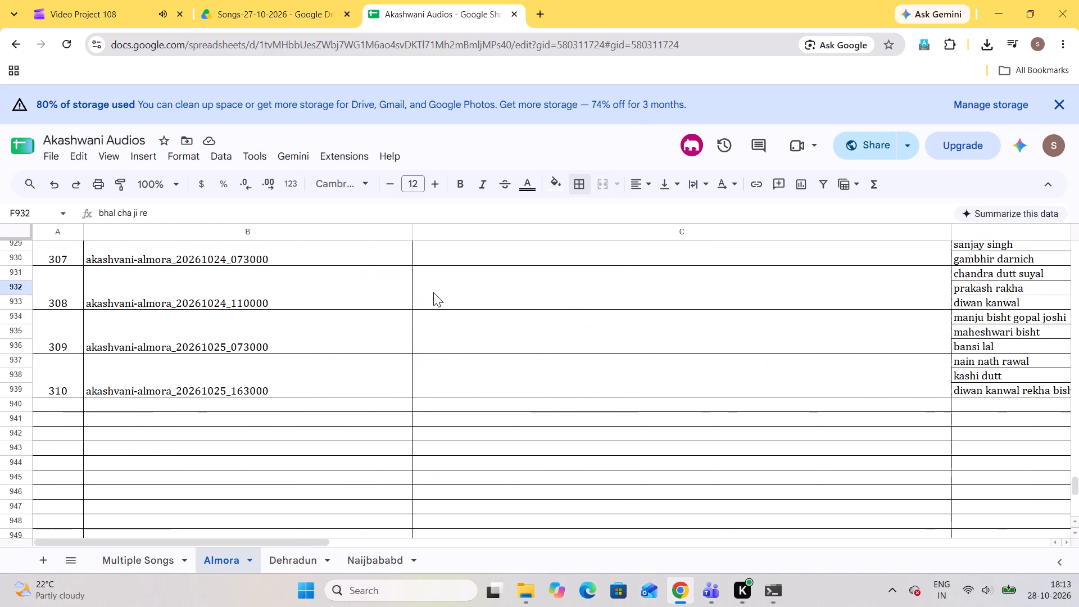
scroll(302, 319, left, 4)
scroll(302, 319, right, 1)
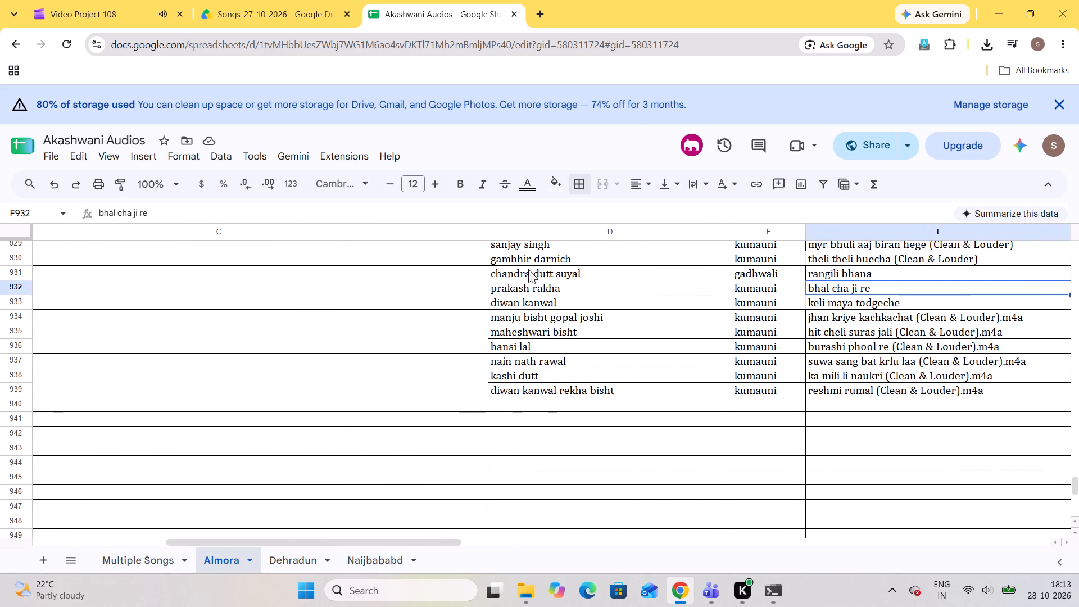
Apply all borders to cells D932 through G932, the row of the song bhal cha ji re.
click(564, 294)
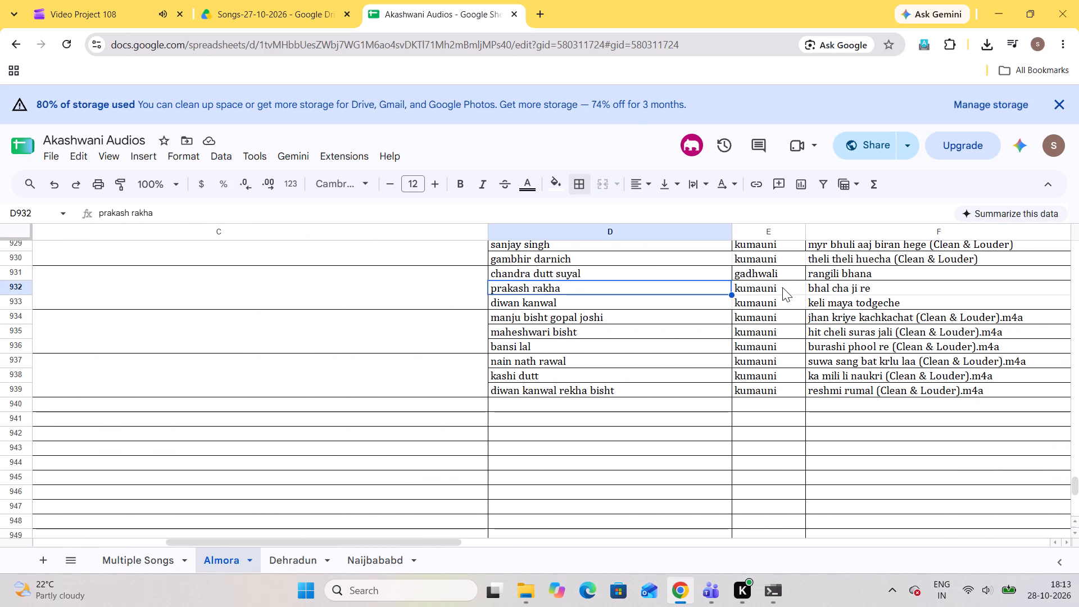
ctrl+click(781, 287)
ctrl+click(840, 292)
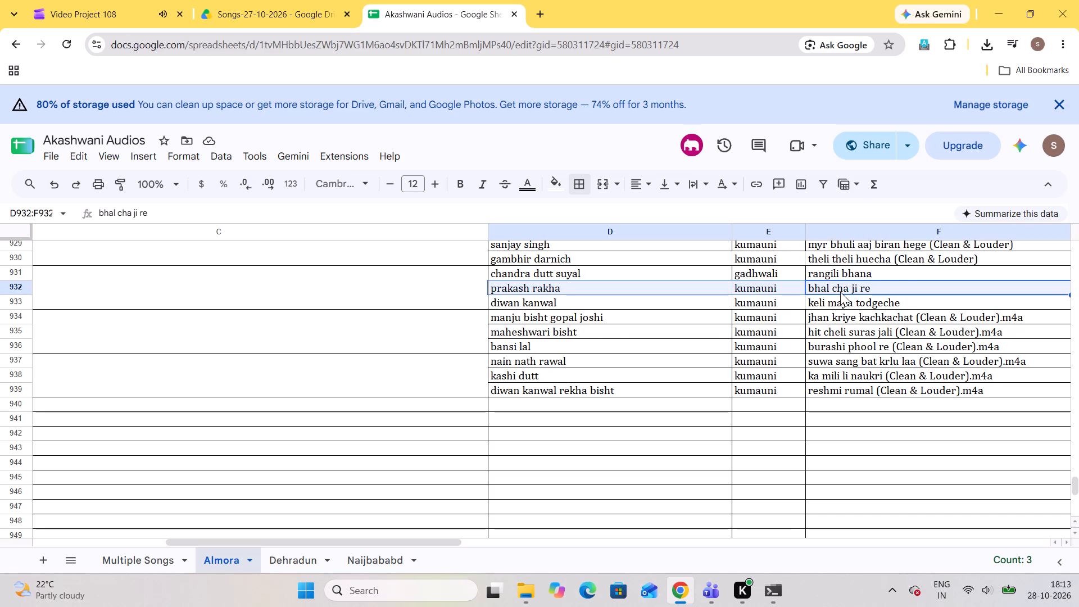
scroll(840, 292, left, 4)
scroll(840, 292, up, 1)
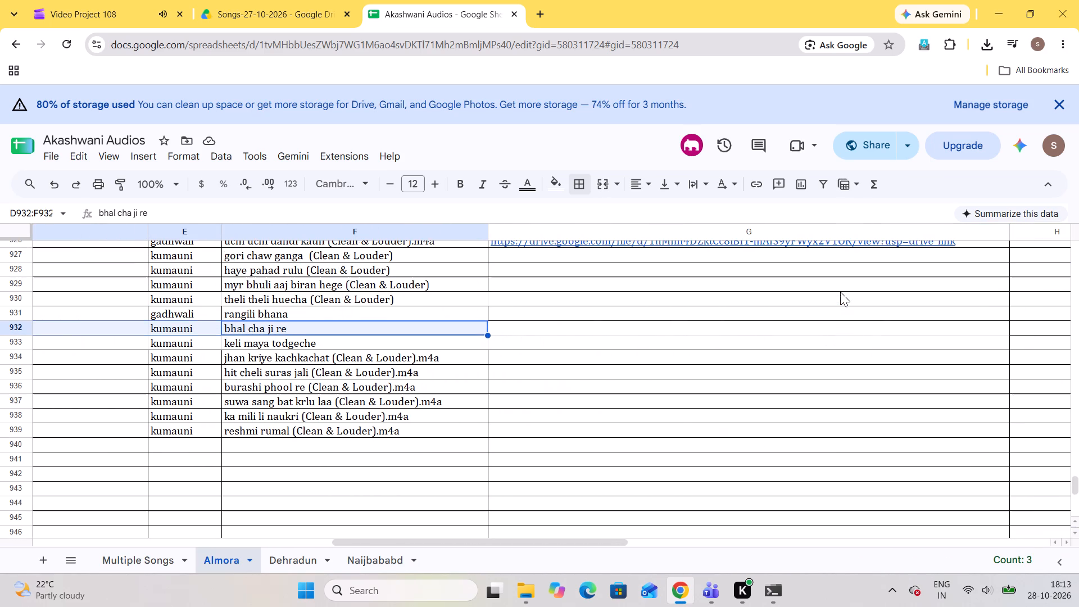
scroll(840, 292, up, 1)
ctrl+click(720, 339)
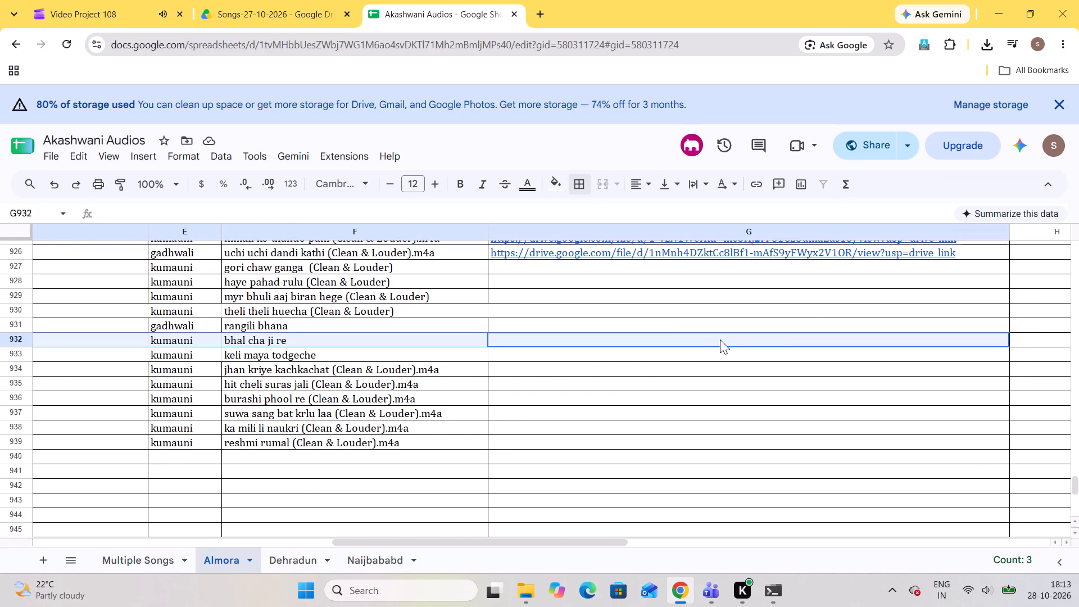
scroll(720, 339, left, 5)
scroll(656, 341, right, 1)
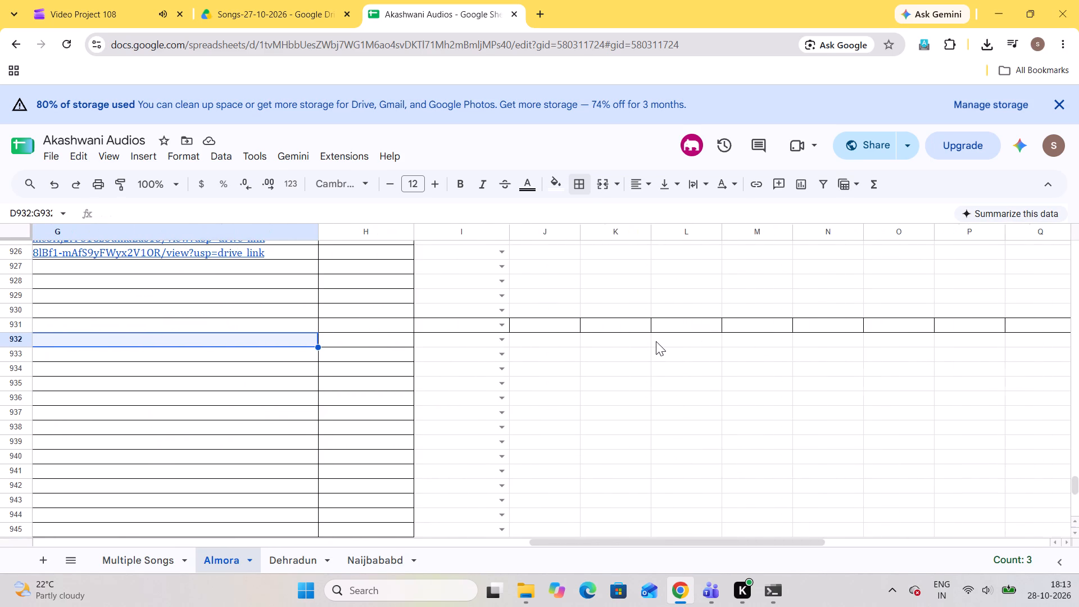
scroll(656, 341, right, 1)
scroll(656, 341, up, 3)
scroll(656, 341, right, 3)
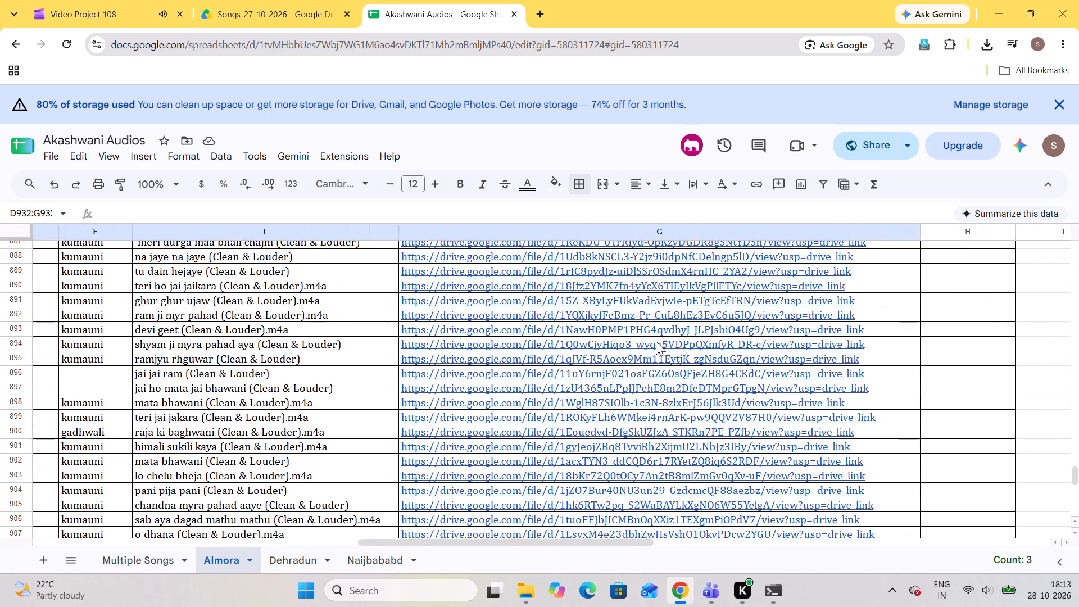
scroll(656, 341, down, 4)
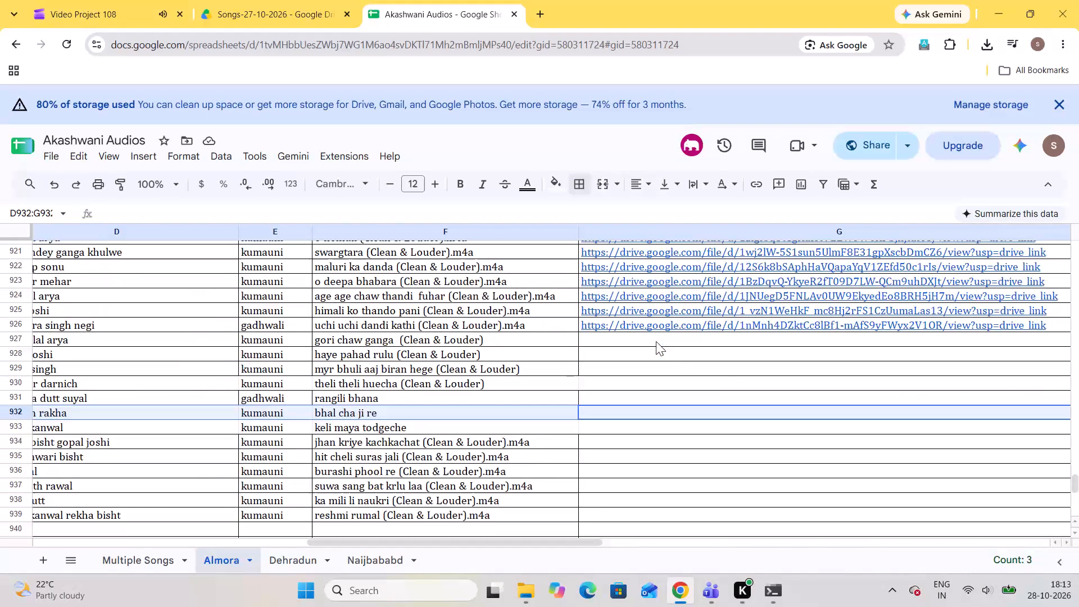
click(578, 185)
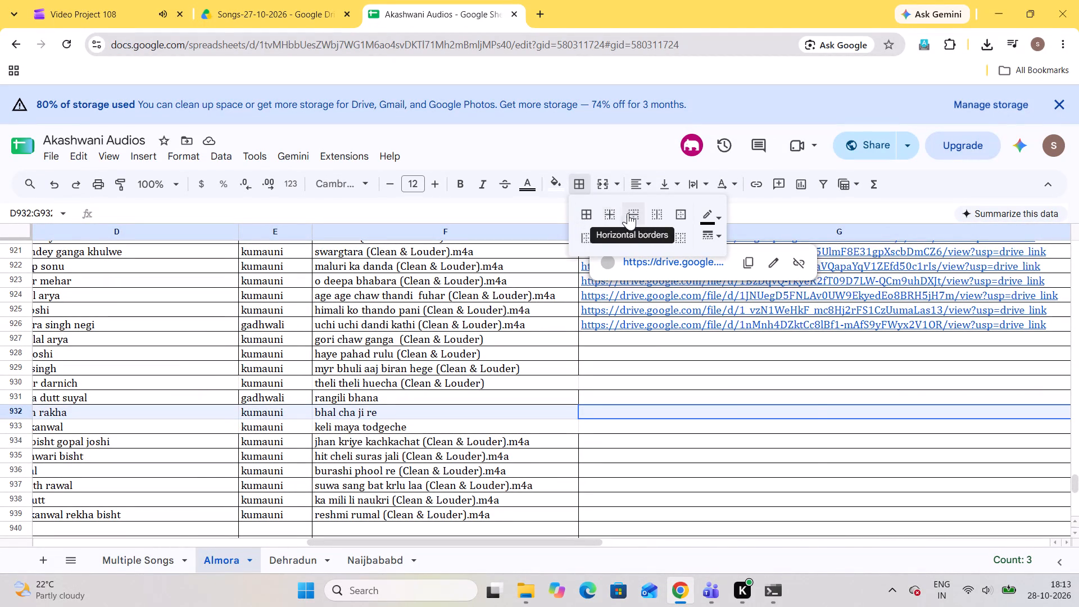
click(587, 214)
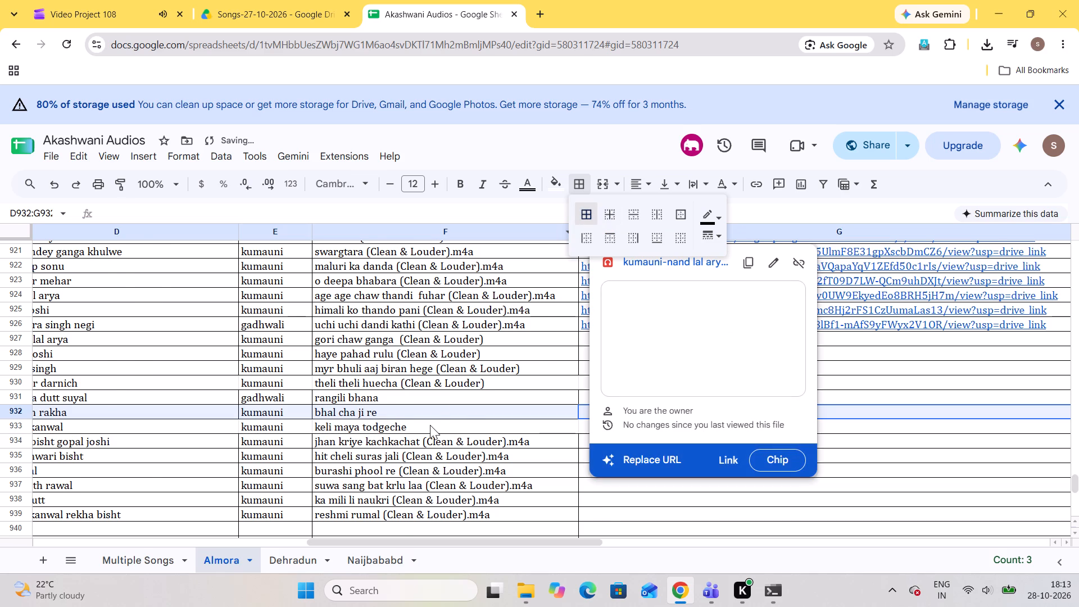
scroll(430, 425, right, 2)
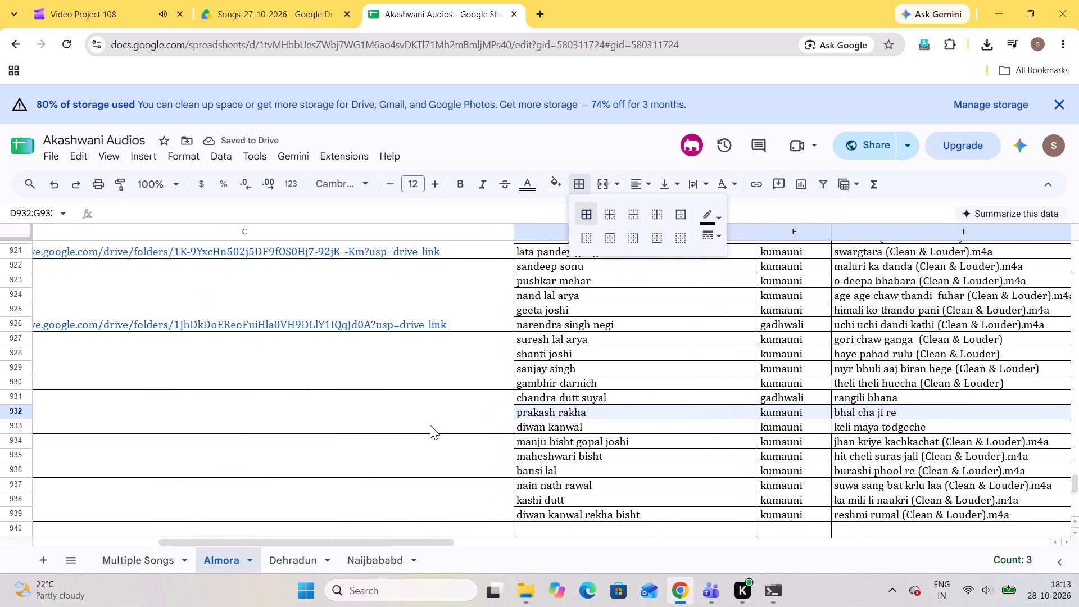
click(430, 425)
Review the Almora sheet's song rows from 917 onward, checking the link column and the first entry of akashvani-almora_20261024_073000 in row 927.
scroll(430, 425, down, 1)
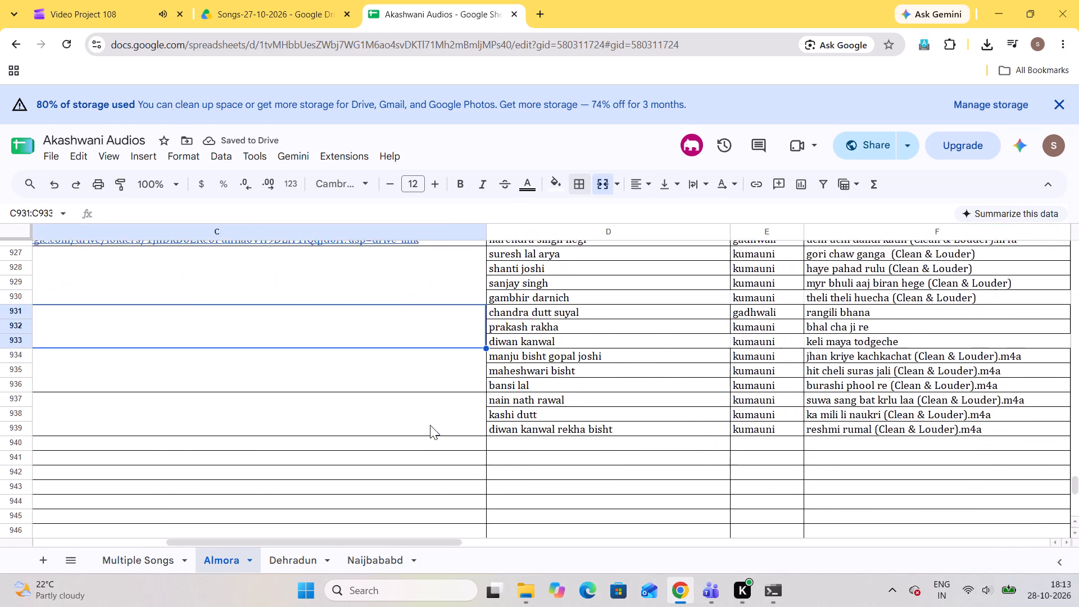
scroll(430, 425, right, 1)
scroll(430, 425, left, 5)
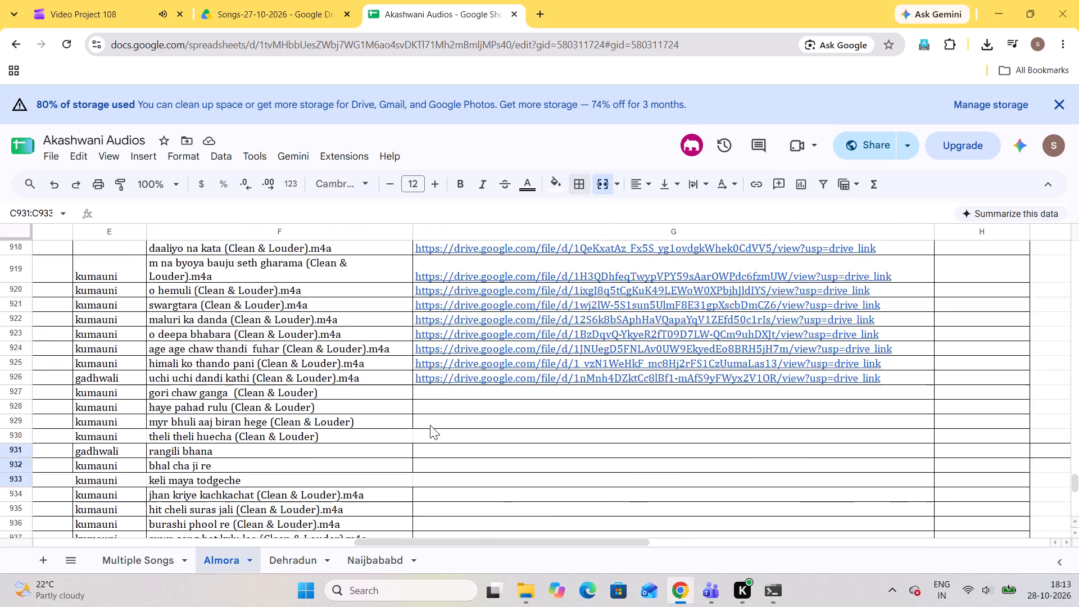
scroll(430, 425, right, 7)
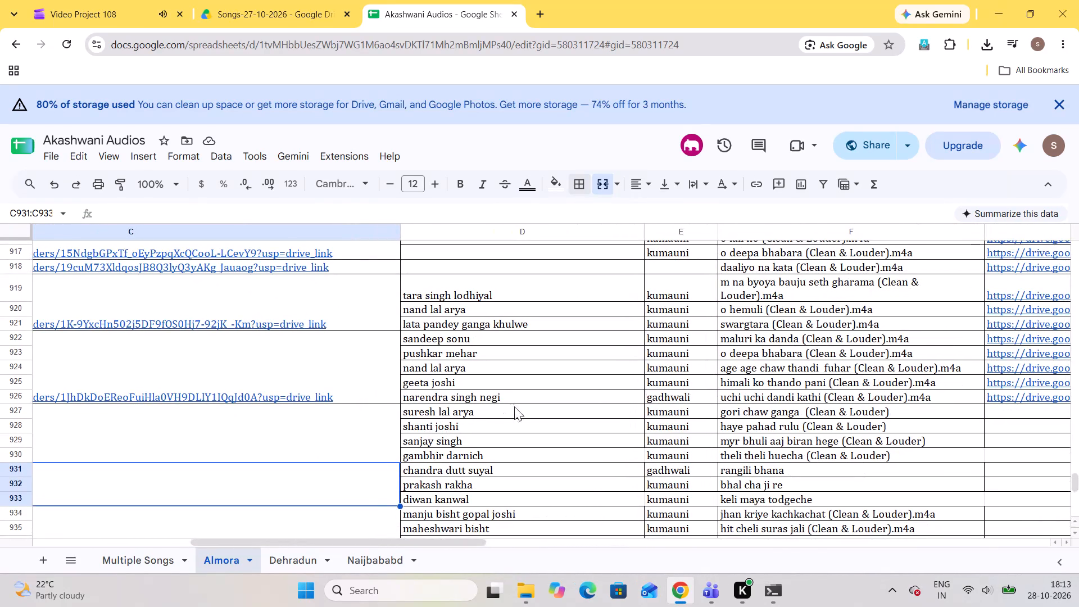
click(514, 406)
scroll(514, 406, left, 3)
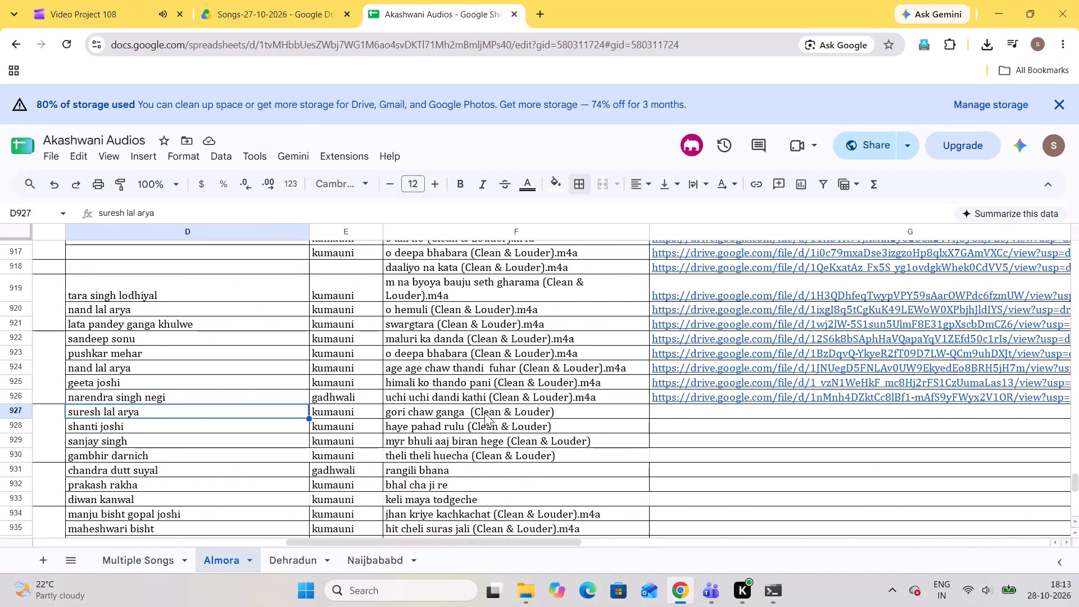
click(484, 413)
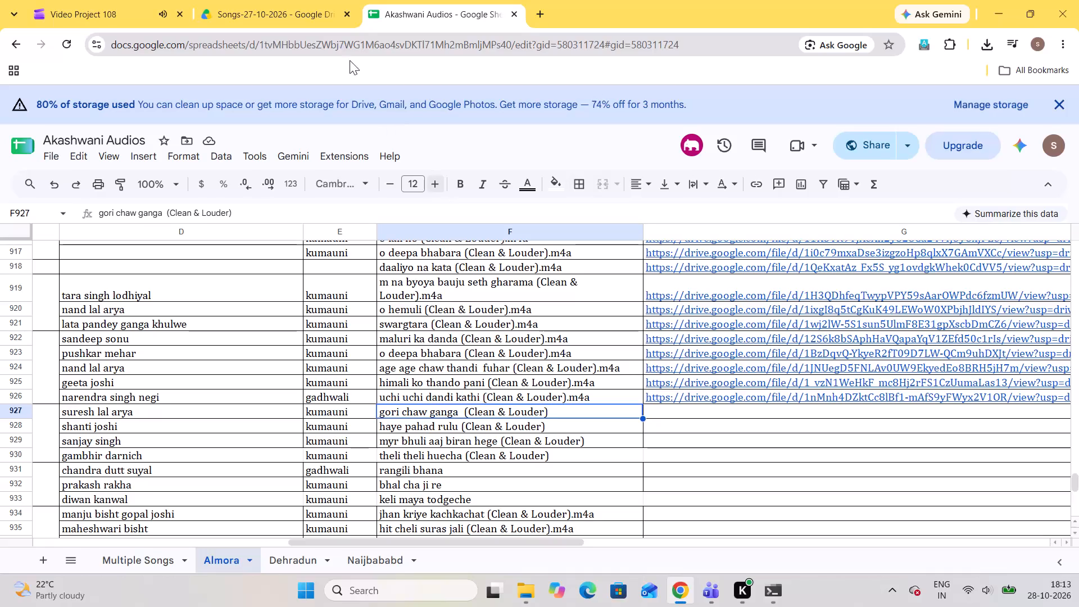
Copy the Drive link of the gori chaw ganga file from the akashvani-almora_20261024_073000 folder into cell G927 of the Almora sheet.
click(315, 18)
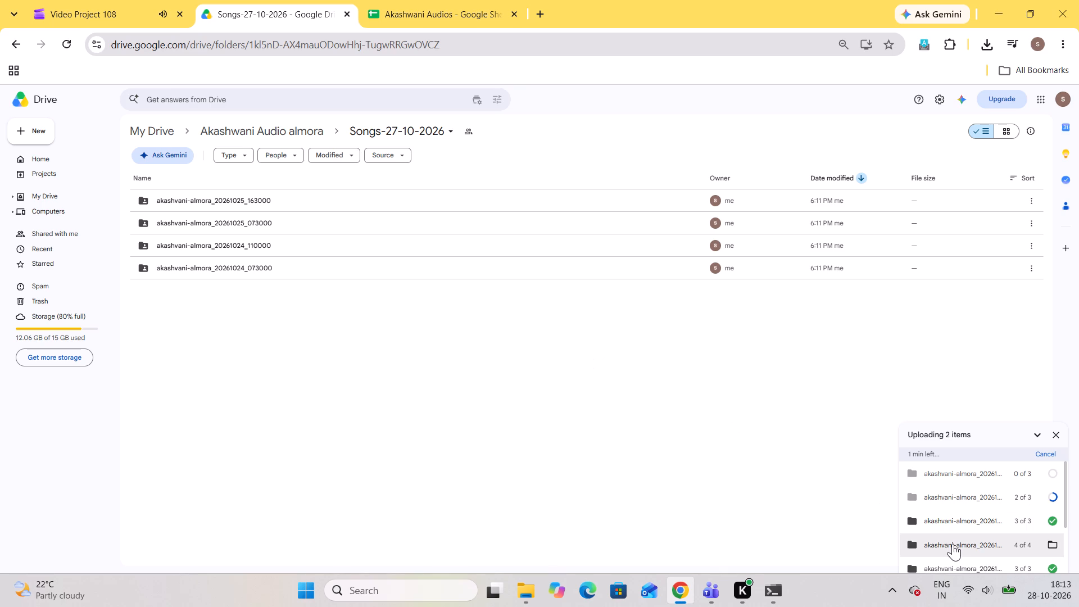
double_click(257, 261)
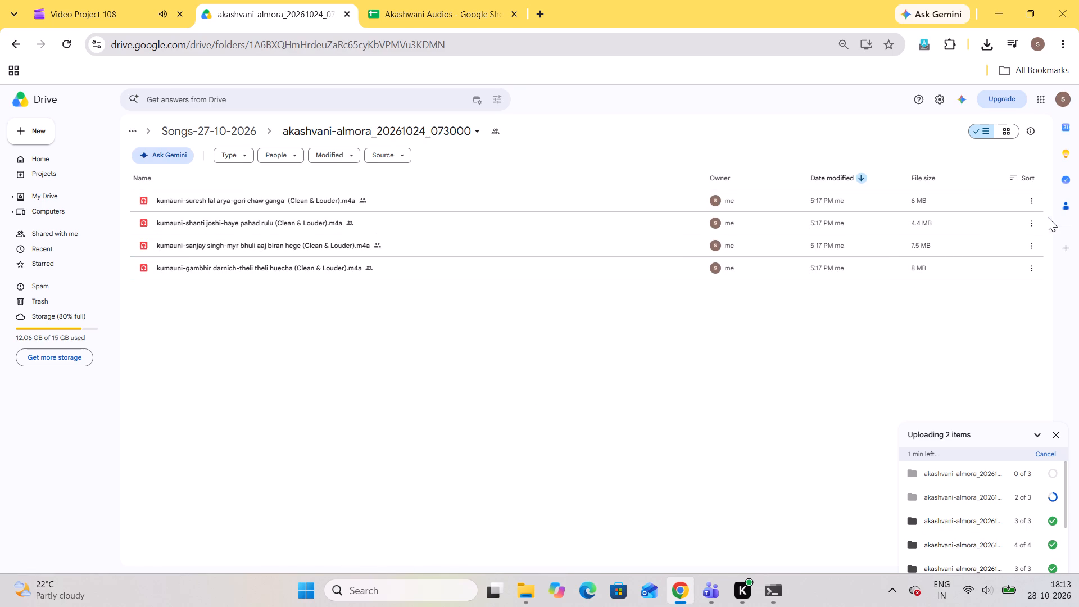
click(1034, 203)
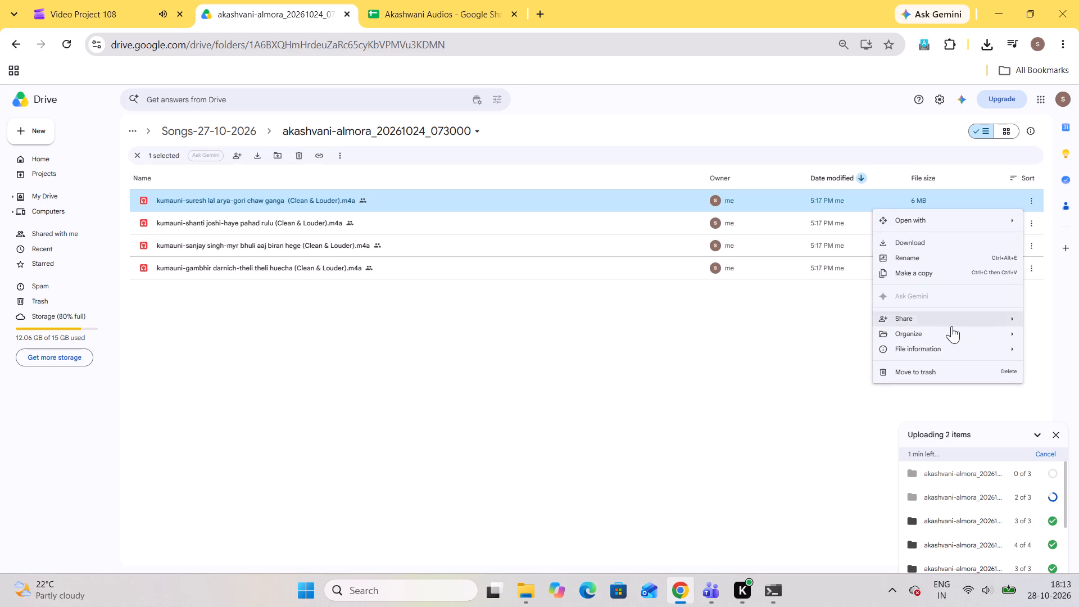
click(837, 338)
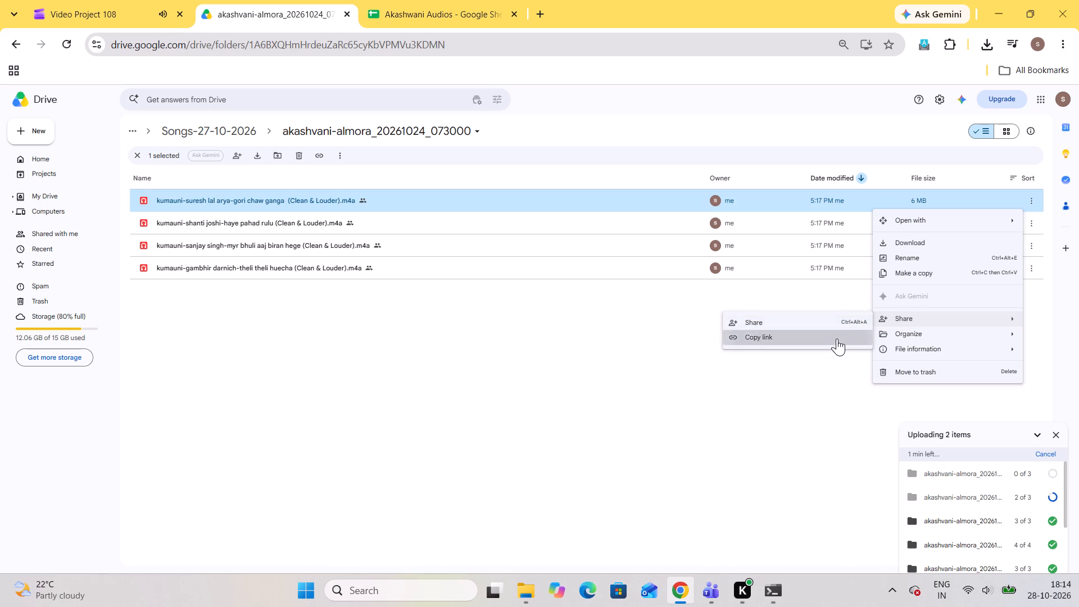
click(396, 3)
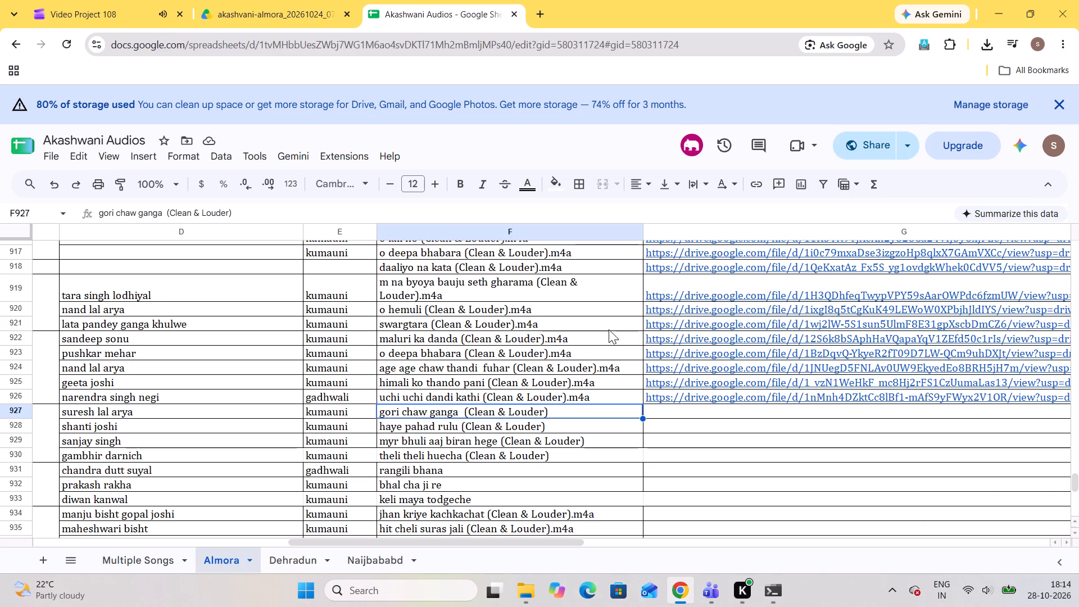
click(649, 411)
key(ctrl+v)
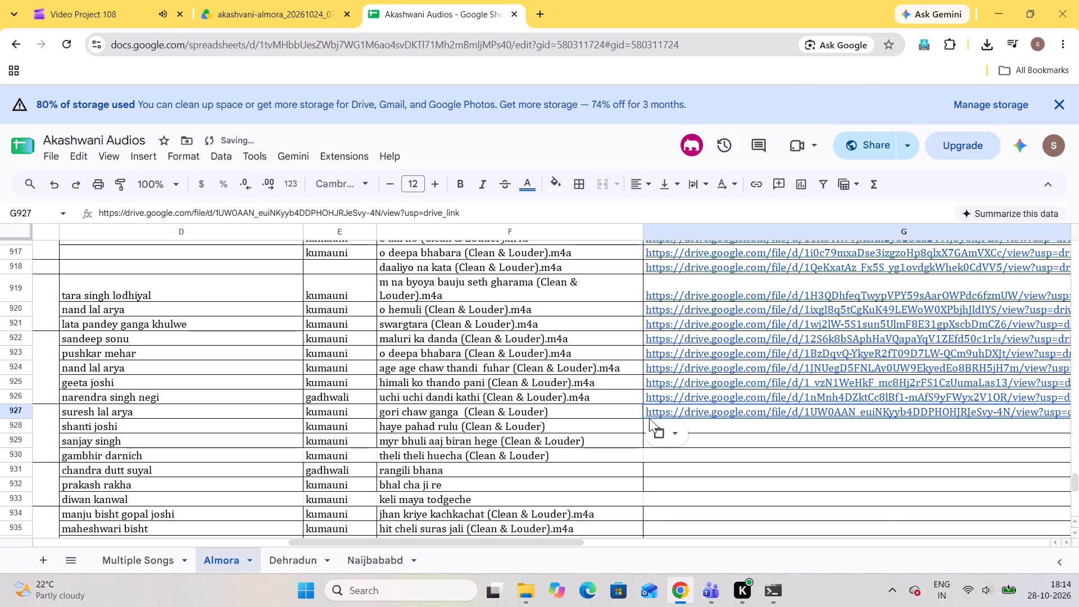
Copy the Drive link of the haye pahad rulu file into cell G928 of the Almora sheet.
click(289, 2)
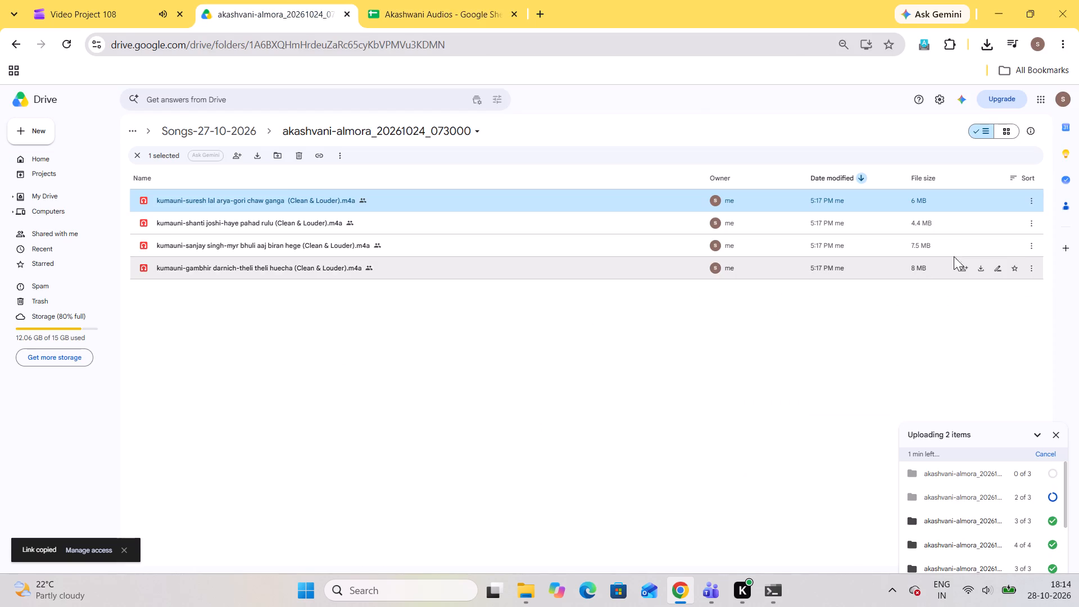
click(1031, 222)
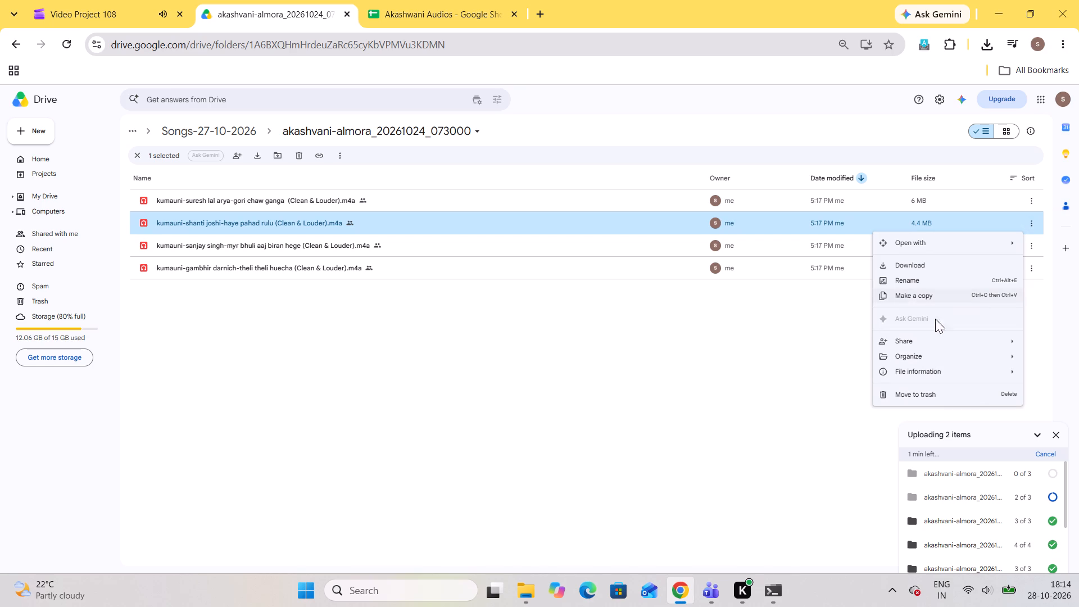
click(836, 361)
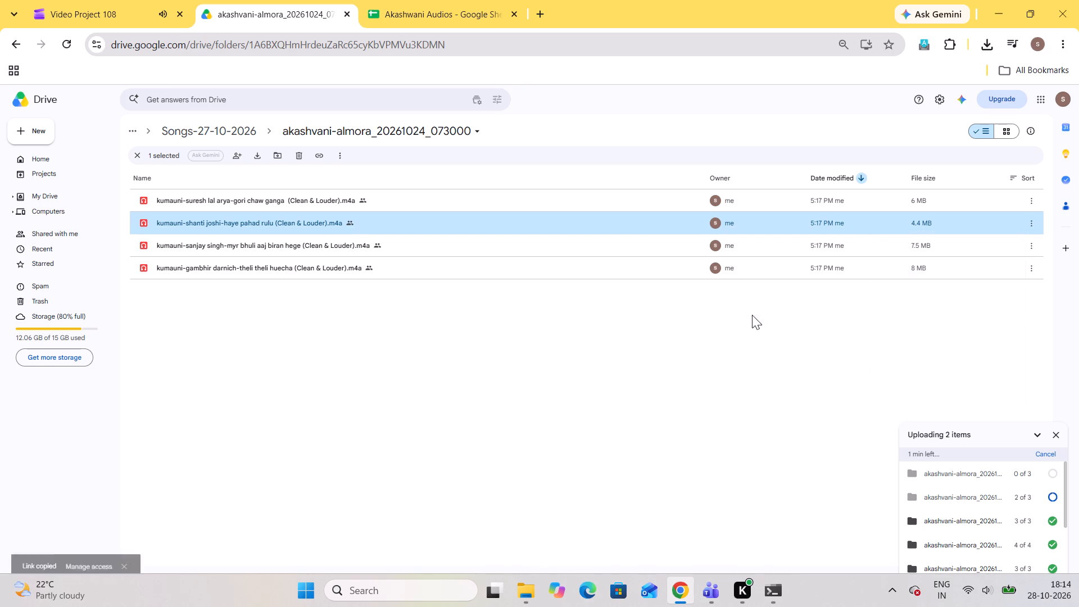
click(419, 15)
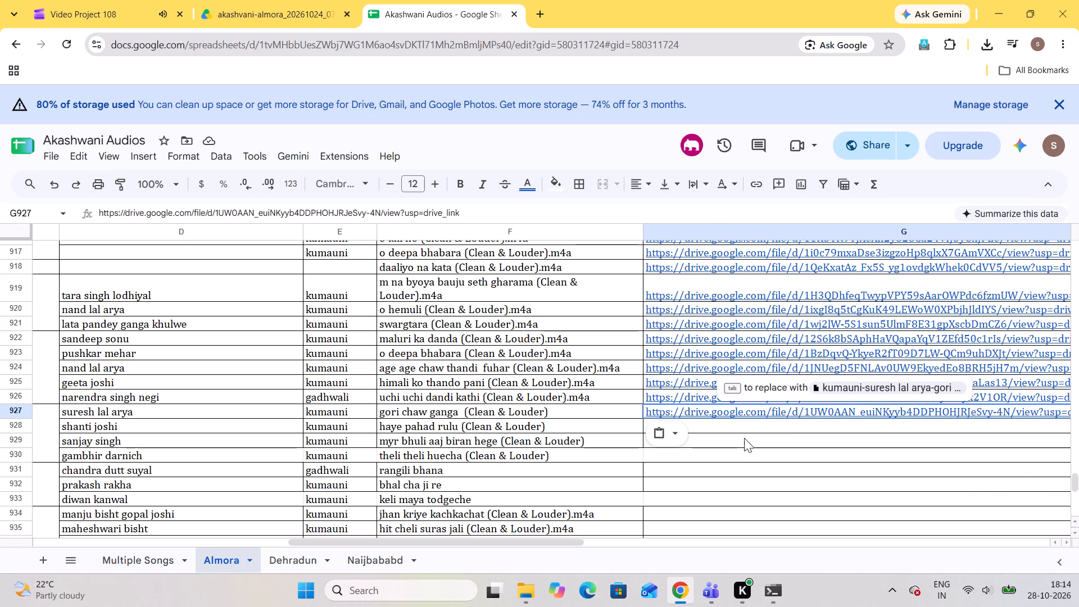
click(743, 431)
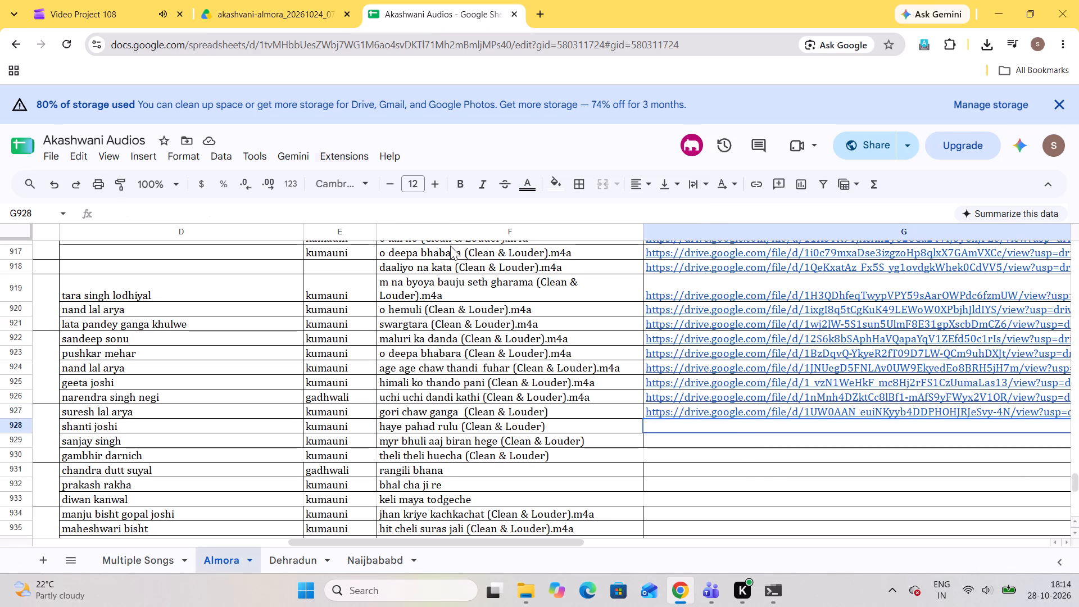
click(306, 4)
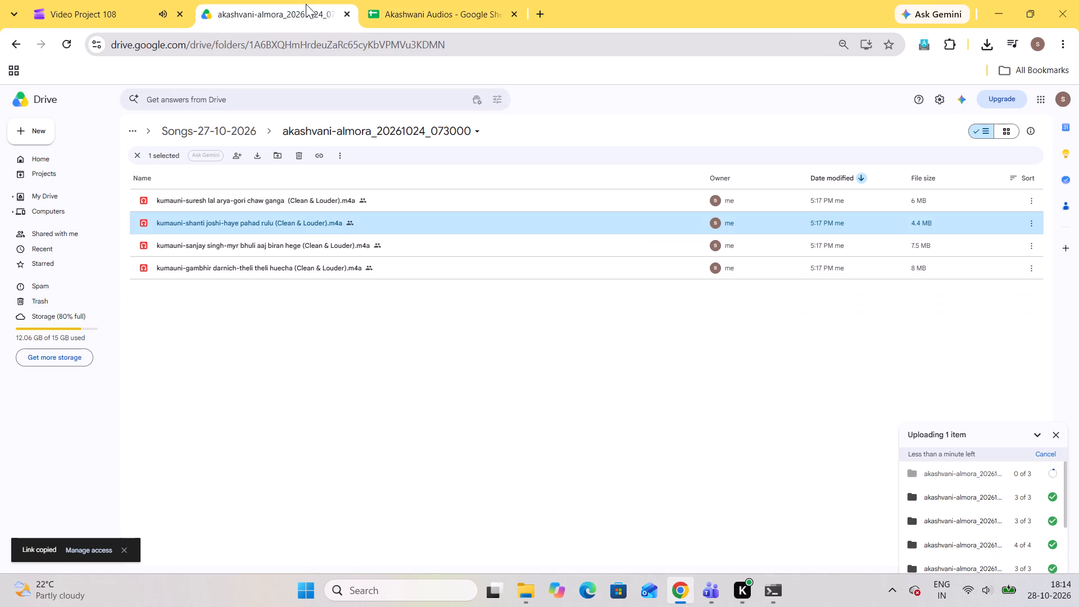
click(439, 7)
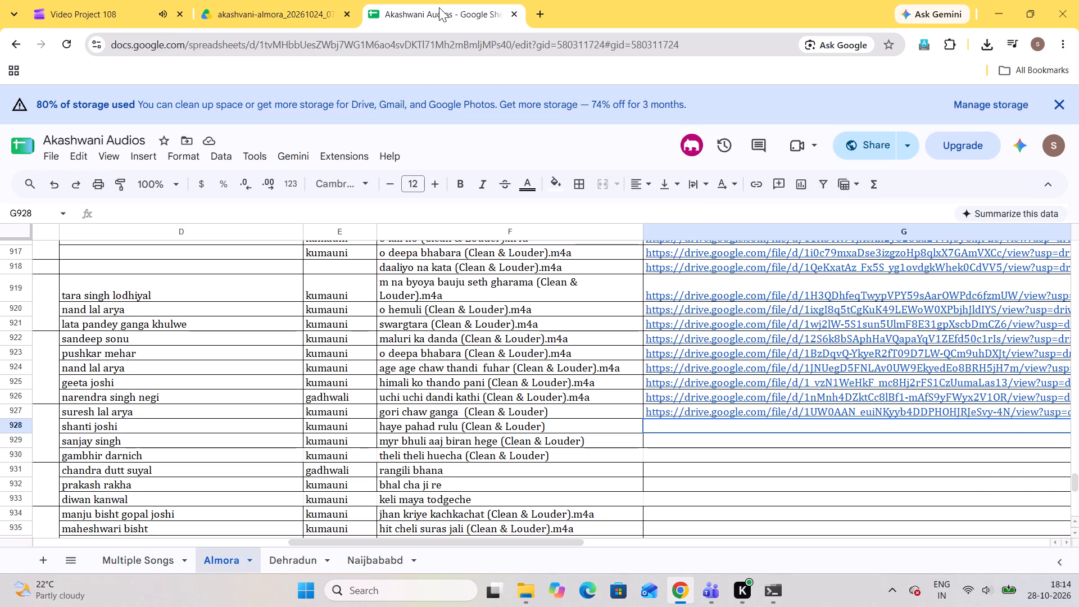
key(ctrl+v)
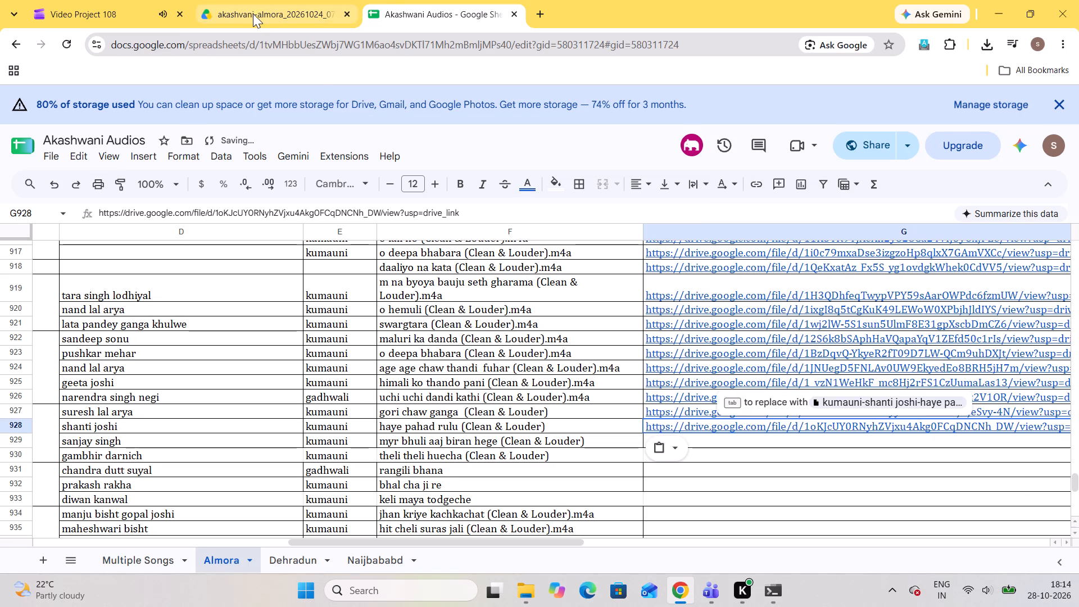
Copy the Drive link of the myr bhuli aaj biran hege file into cell G929 of the Almora sheet.
click(251, 13)
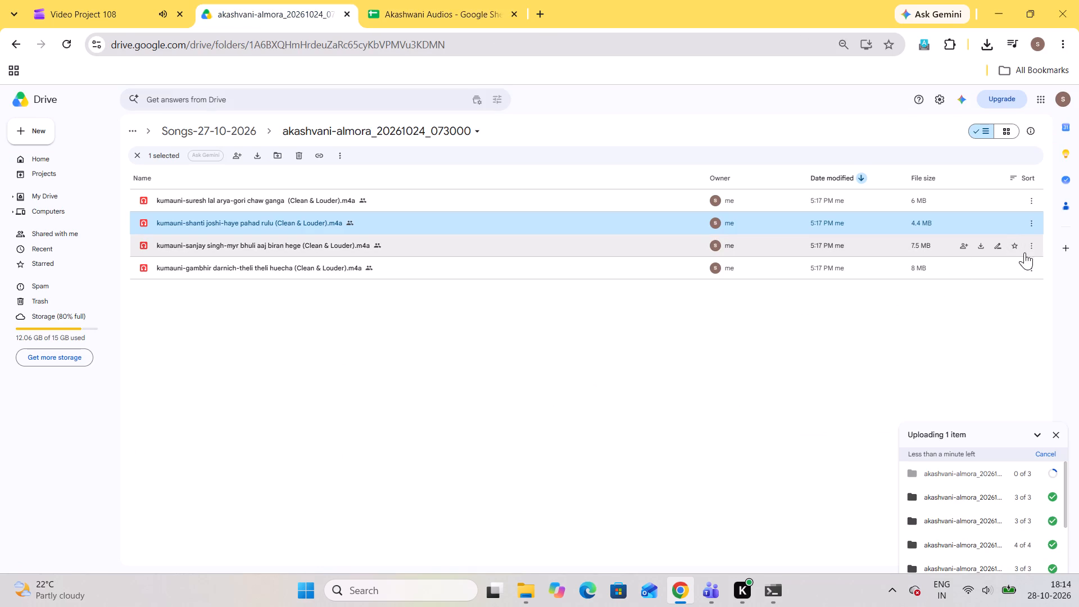
click(1033, 244)
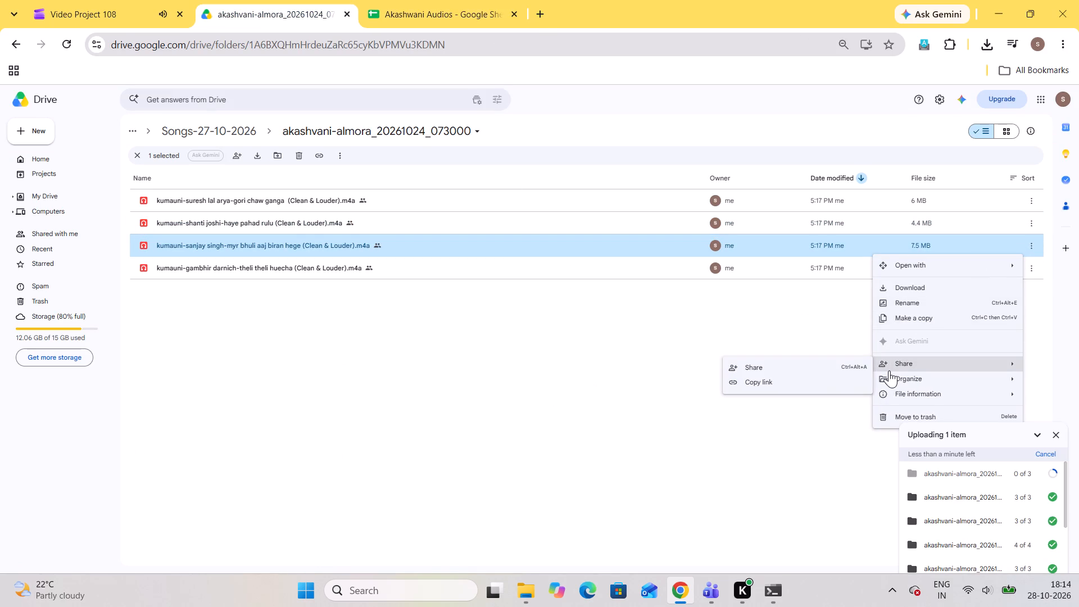
click(833, 381)
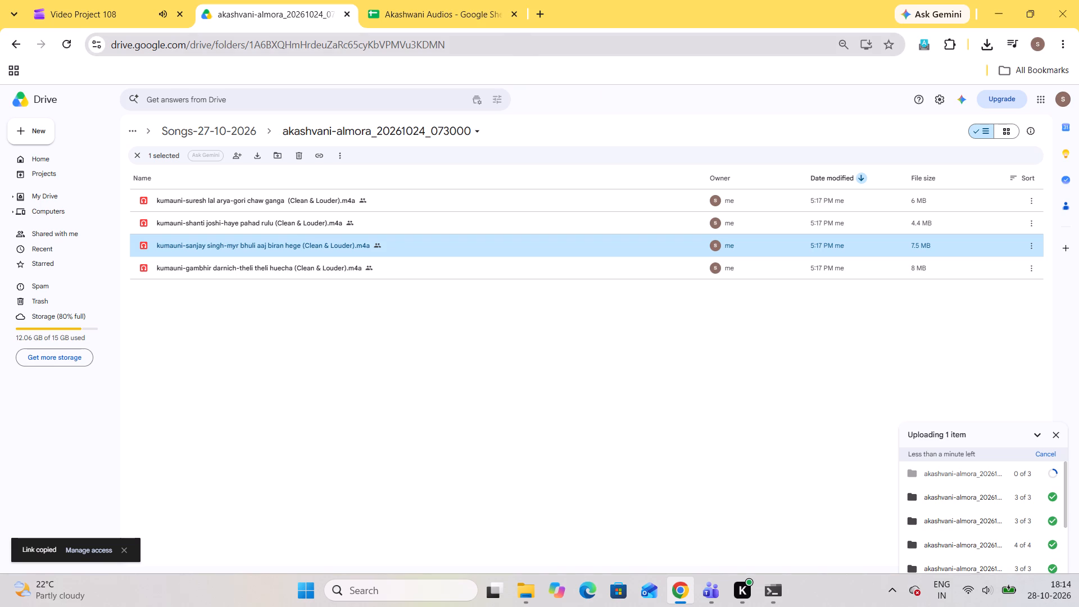
click(470, 6)
click(720, 444)
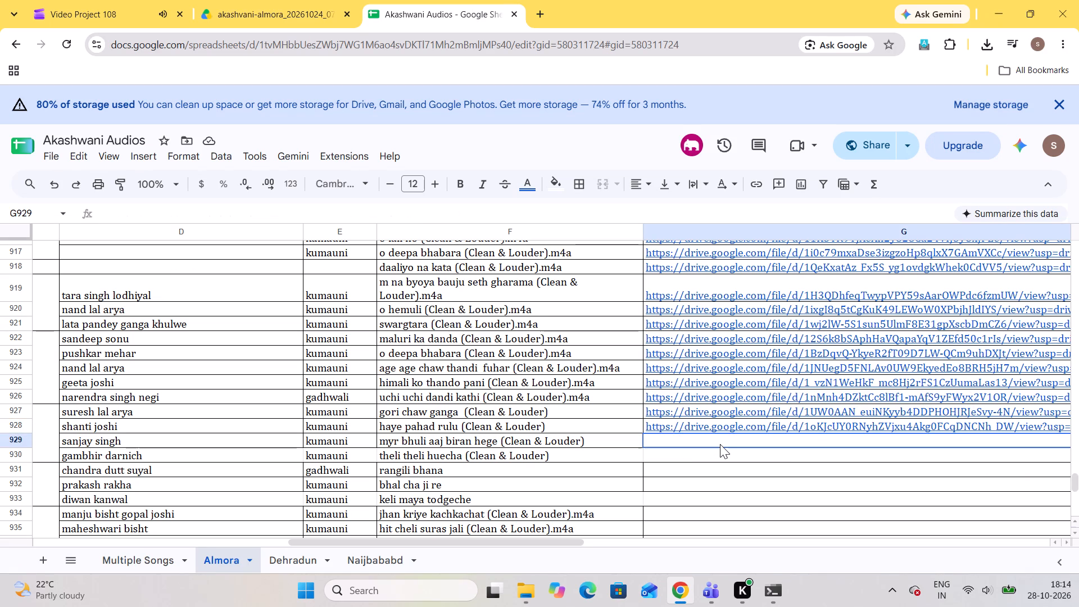
key(ctrl+v)
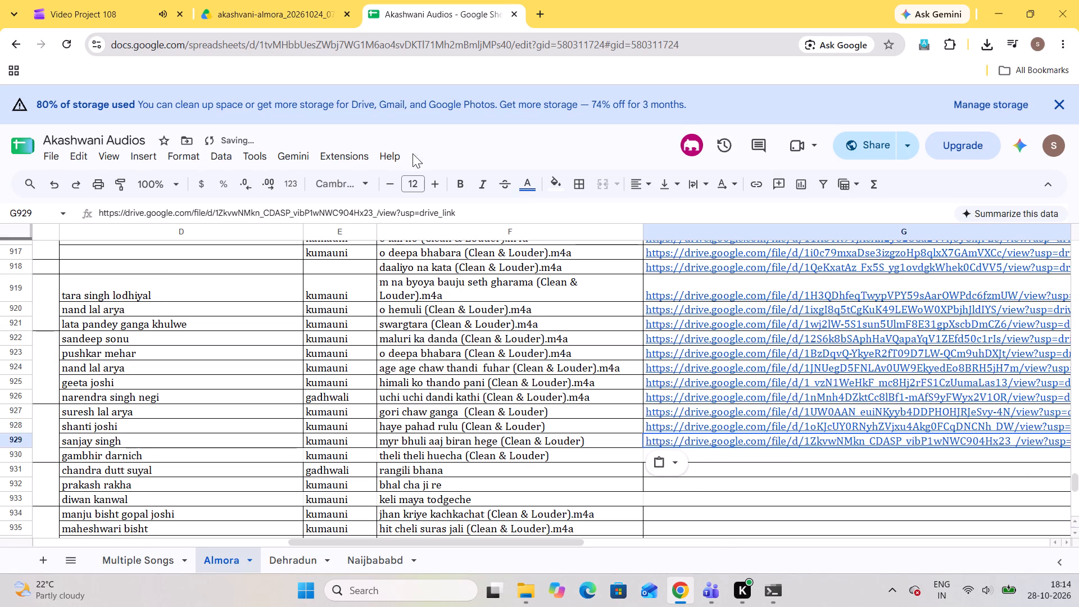
Copy the Drive link of the theli theli huecha file into cell G930 of the Almora sheet.
click(280, 0)
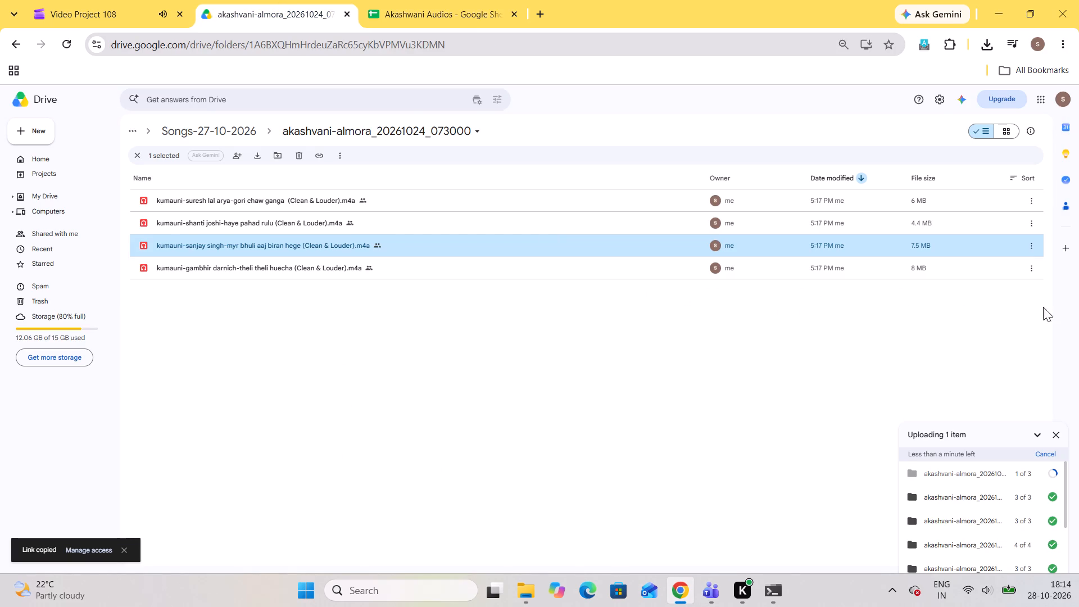
click(1029, 270)
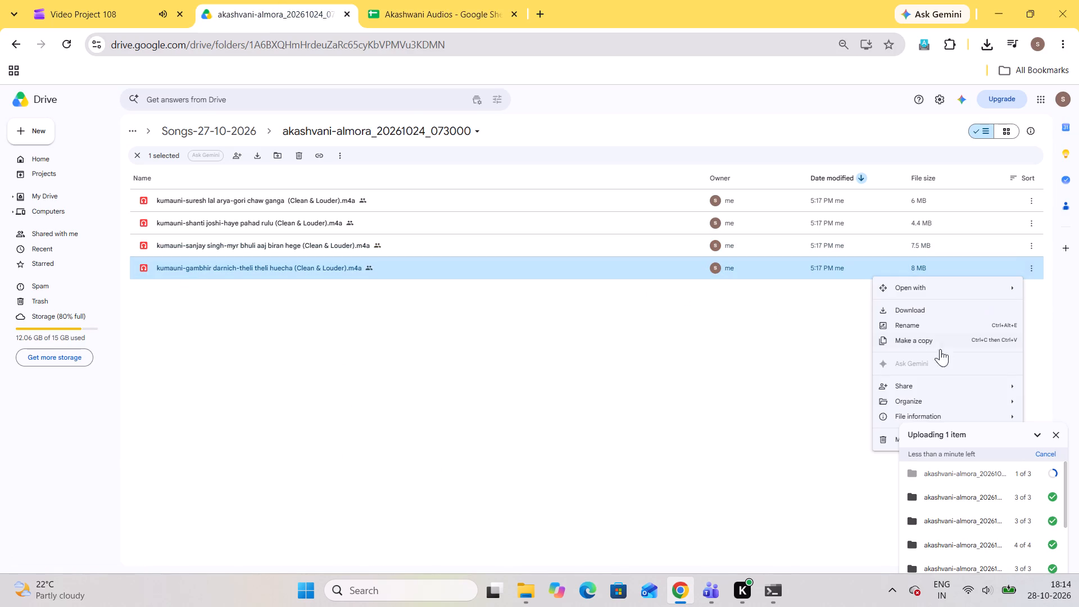
click(792, 403)
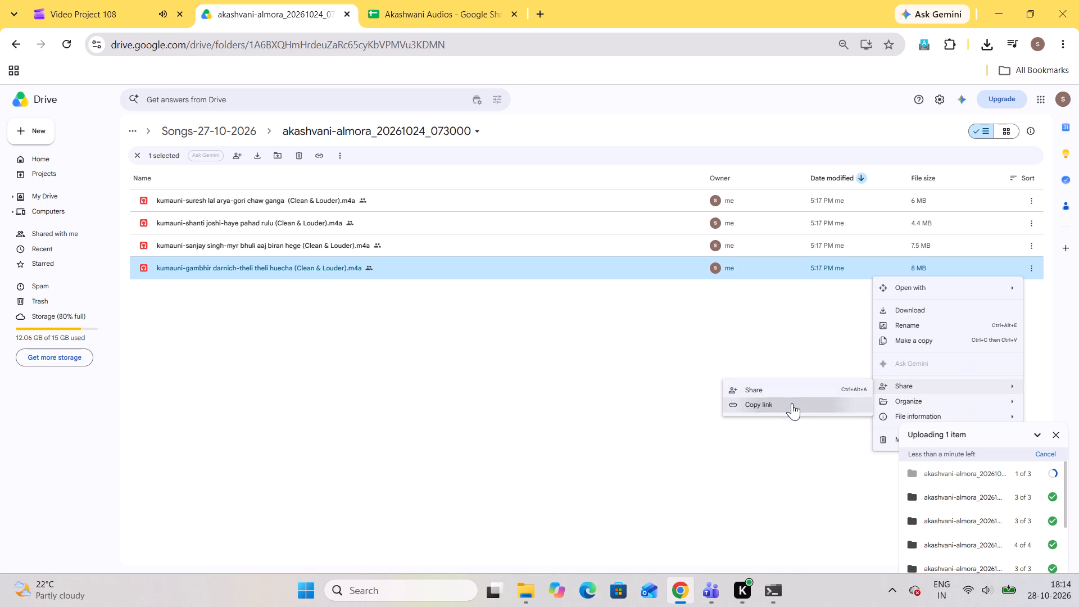
click(442, 0)
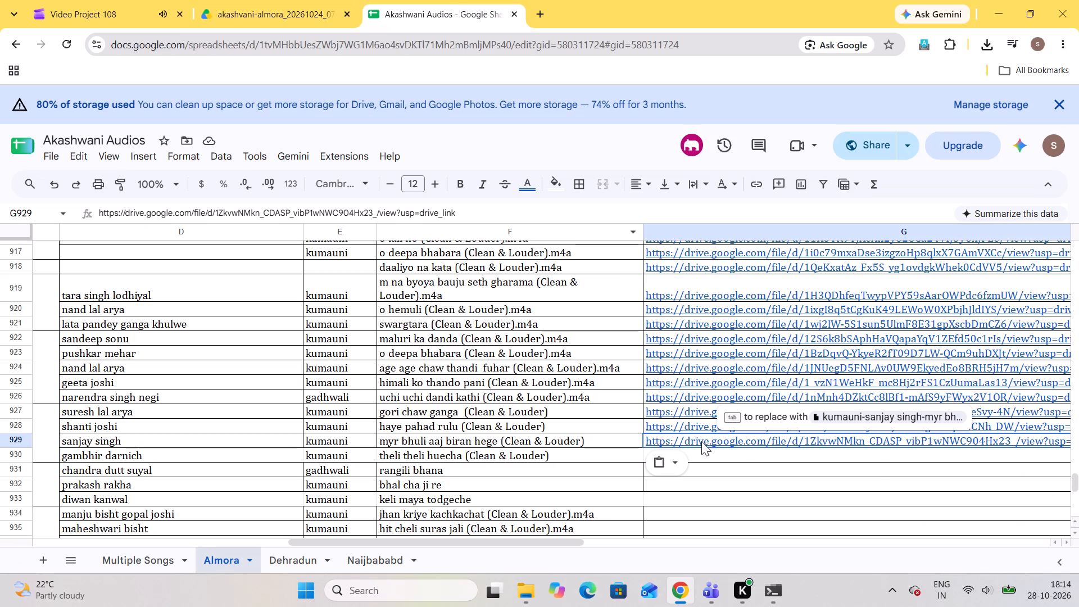
click(913, 455)
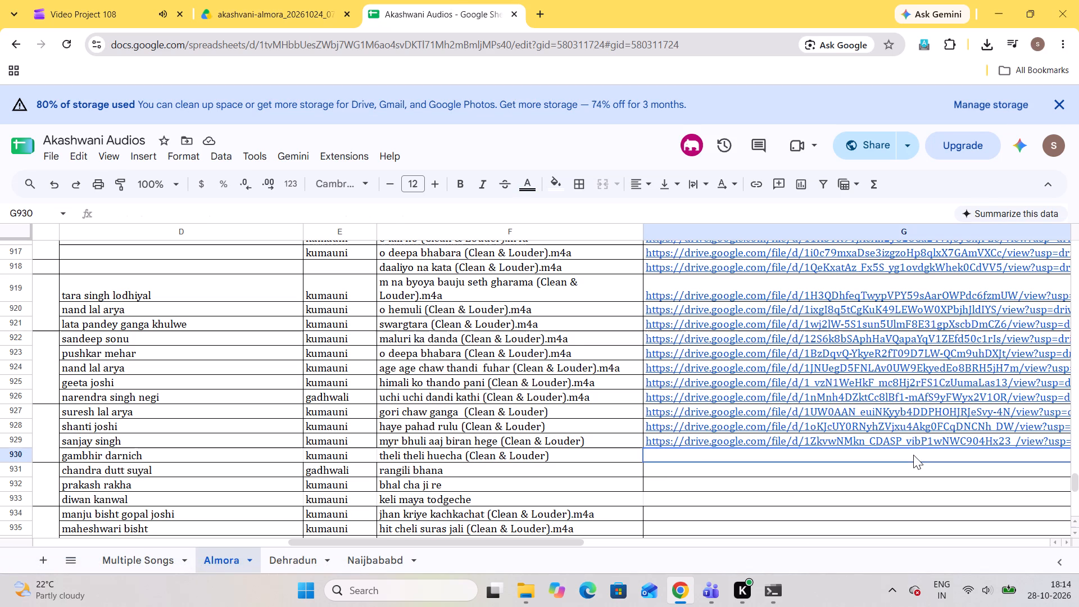
key(ctrl+v)
Copy the Drive link of the rangili bhana file from the akashvani-almora_20261024_110000 folder into cell G931 of the Almora sheet.
scroll(913, 455, down, 1)
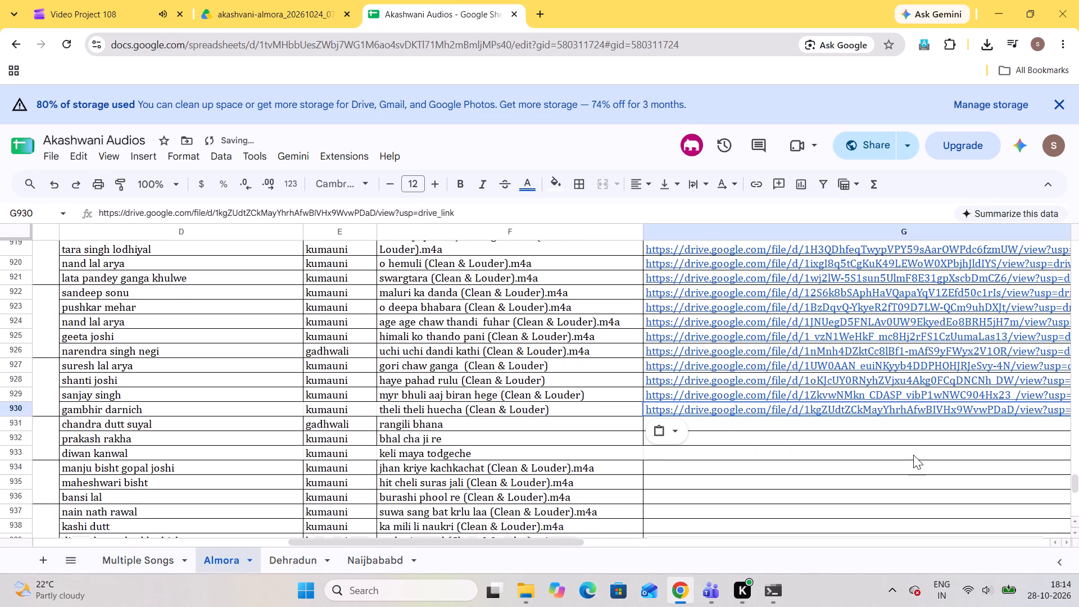
scroll(913, 455, down, 1)
click(842, 425)
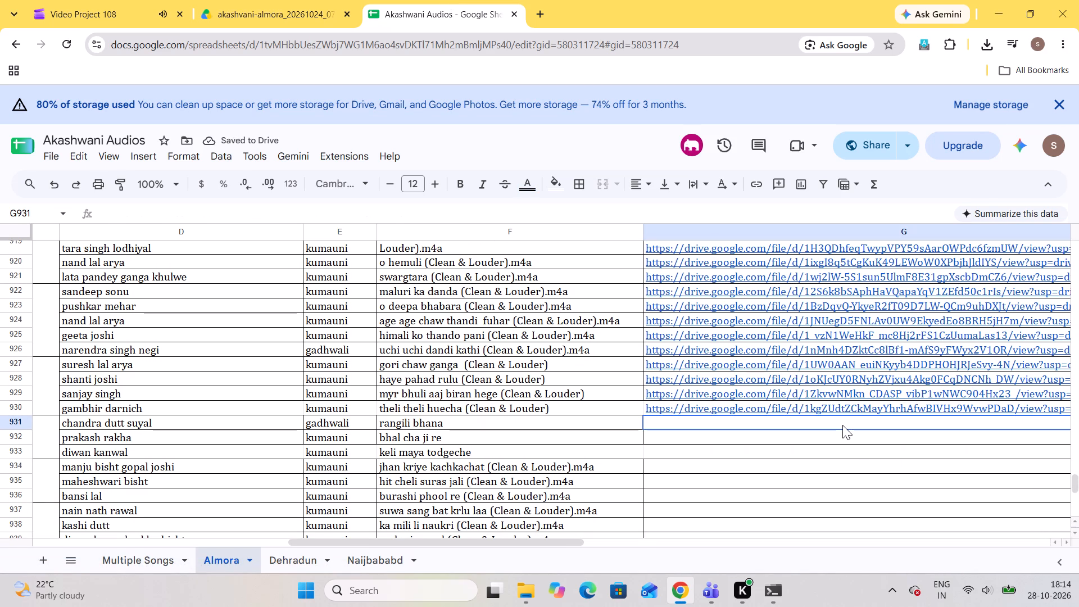
click(275, 4)
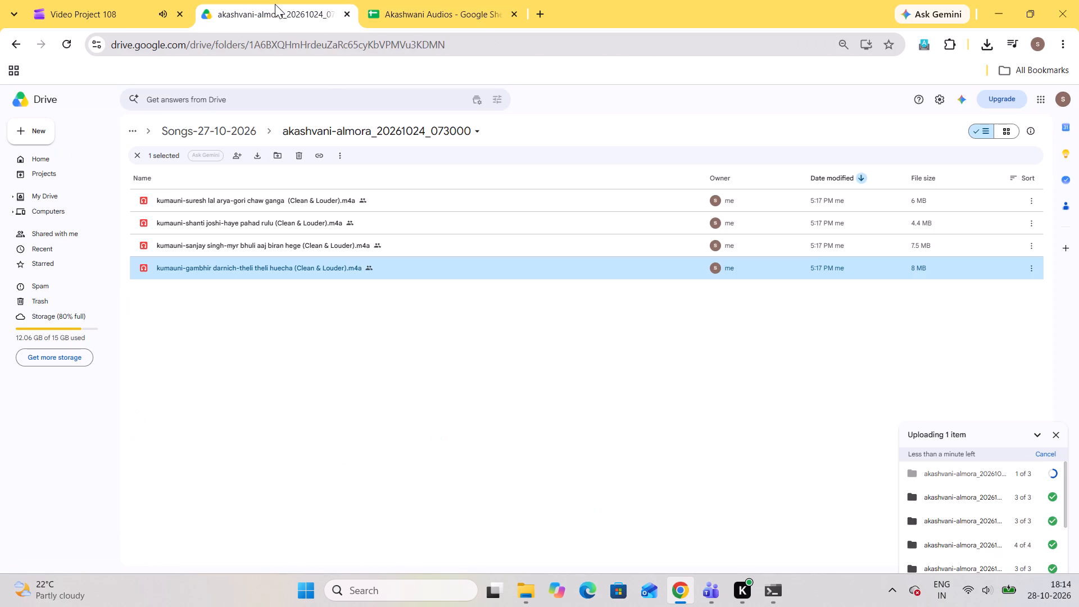
click(221, 132)
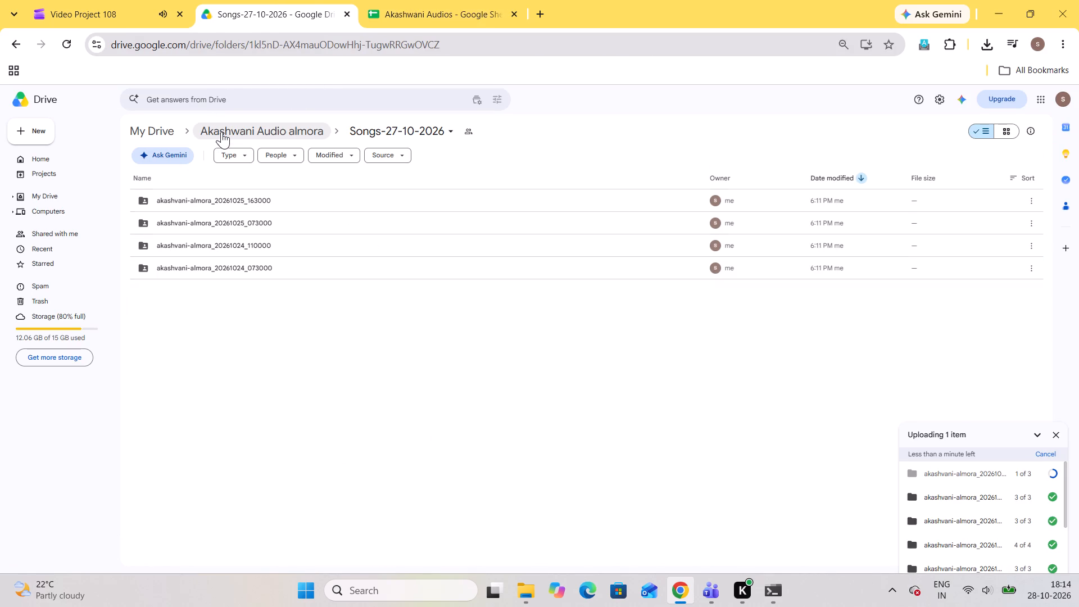
double_click(237, 246)
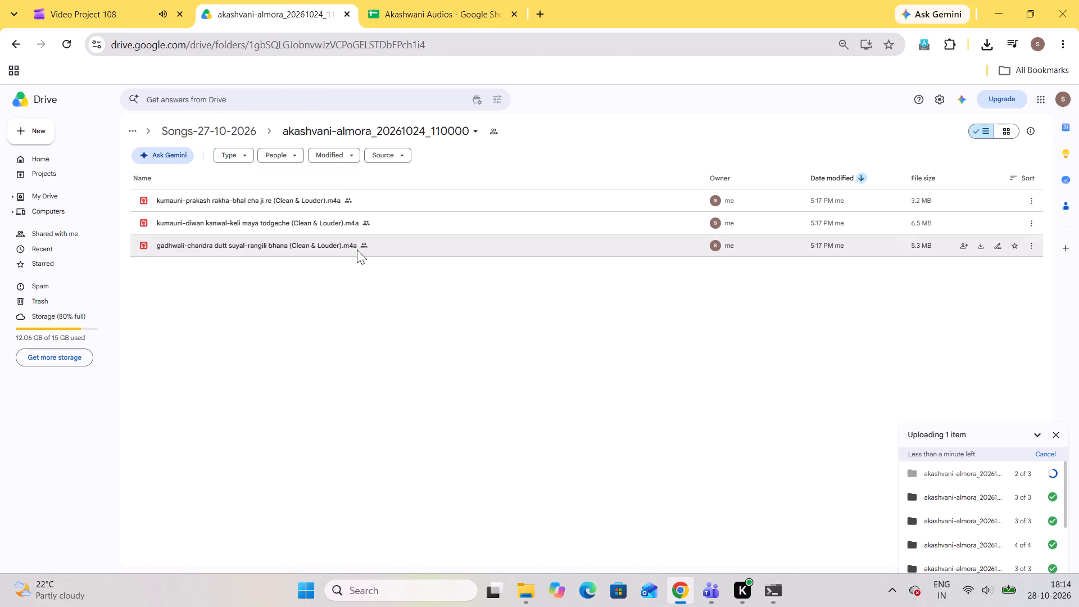
click(1031, 248)
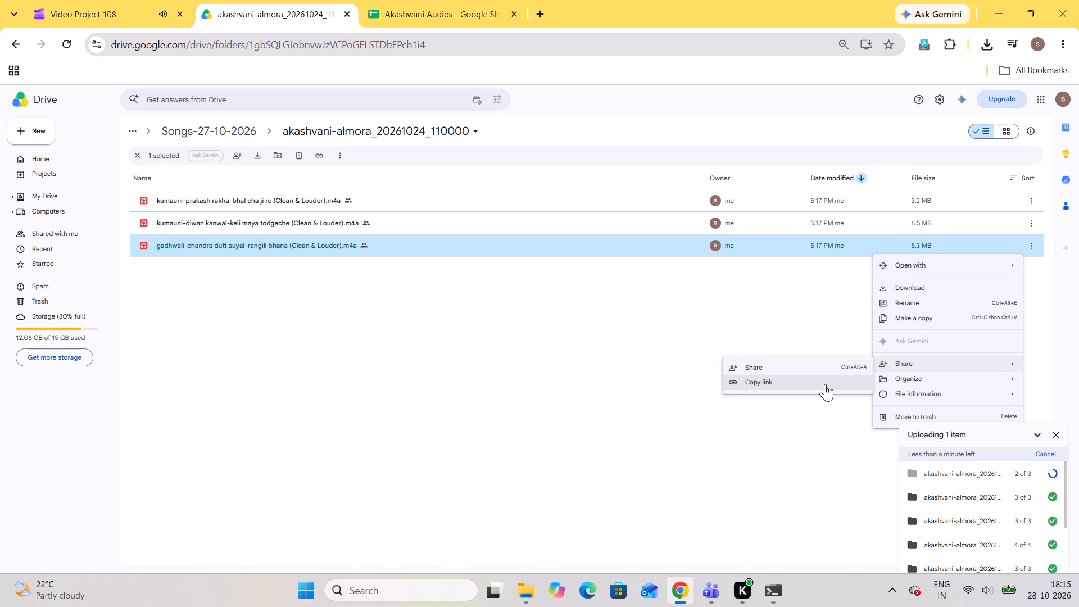
click(825, 384)
click(429, 3)
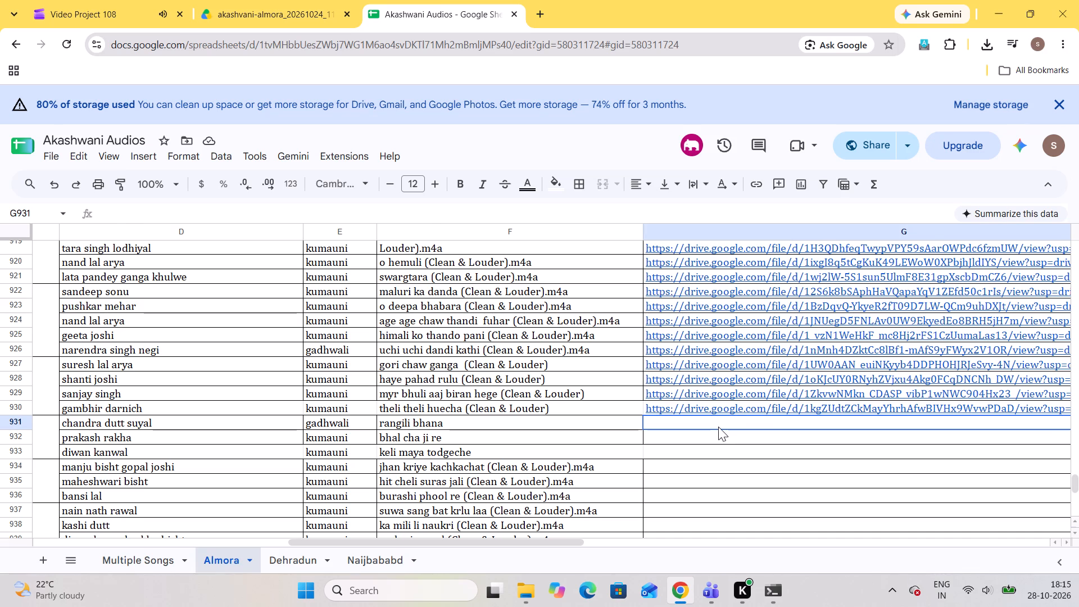
key(ctrl+v)
Copy the Drive link of the bhal cha ji re file into cell G932 of the Almora sheet.
click(282, 8)
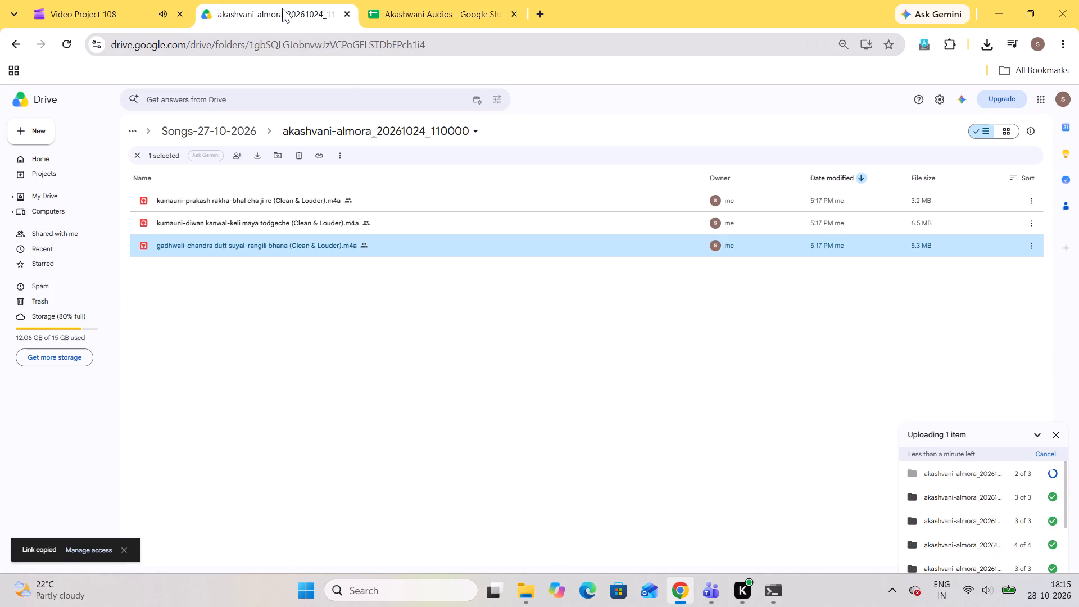
click(1031, 204)
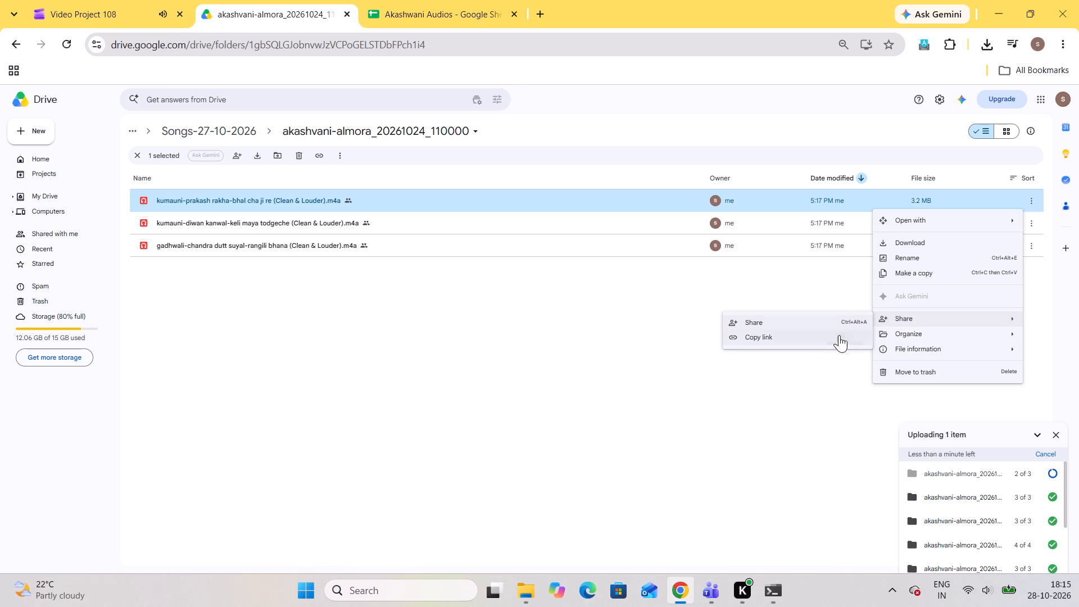
click(839, 336)
click(437, 5)
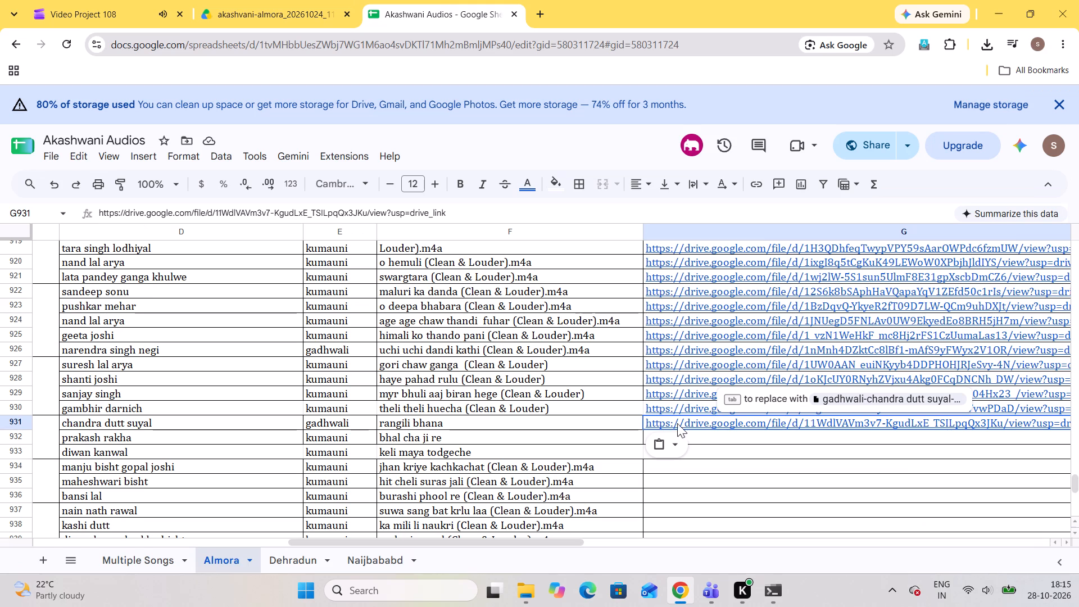
click(704, 437)
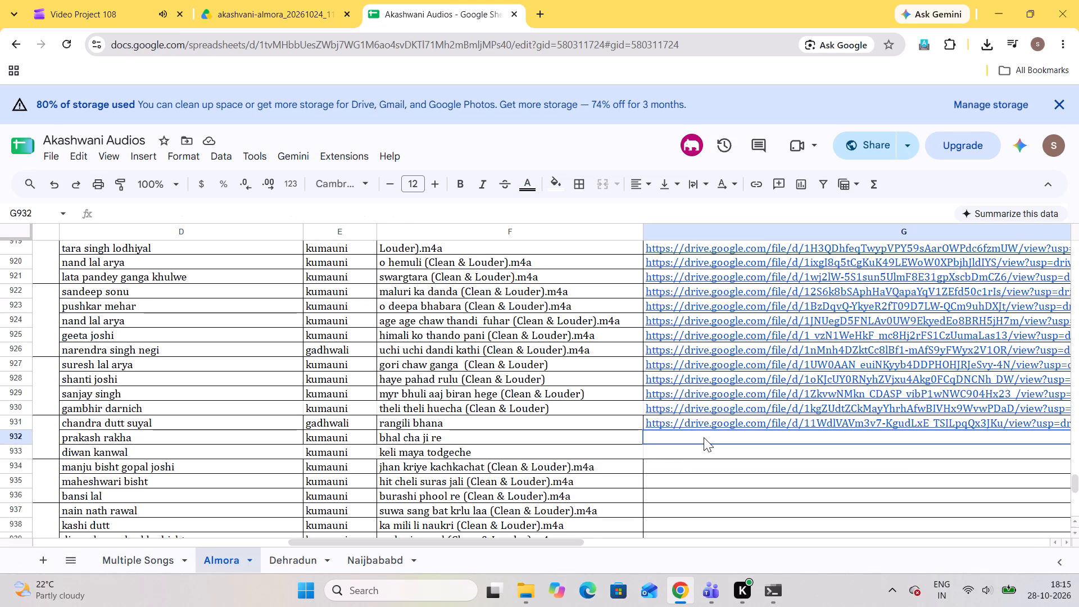
key(ctrl+v)
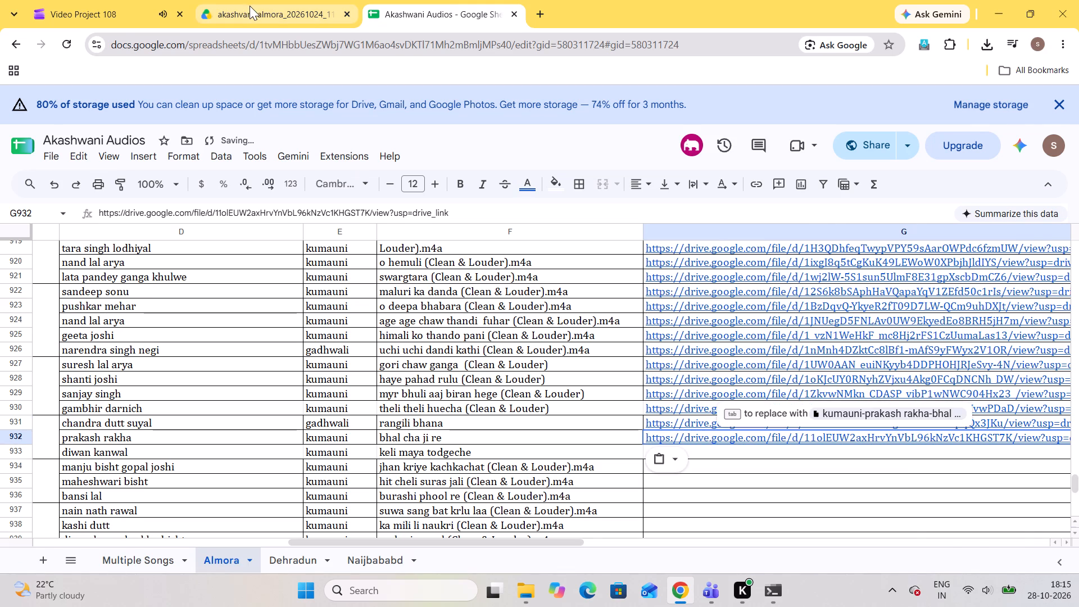
Copy the Drive link of the keli maya todgeche file into cell G933 of the Almora sheet.
click(250, 6)
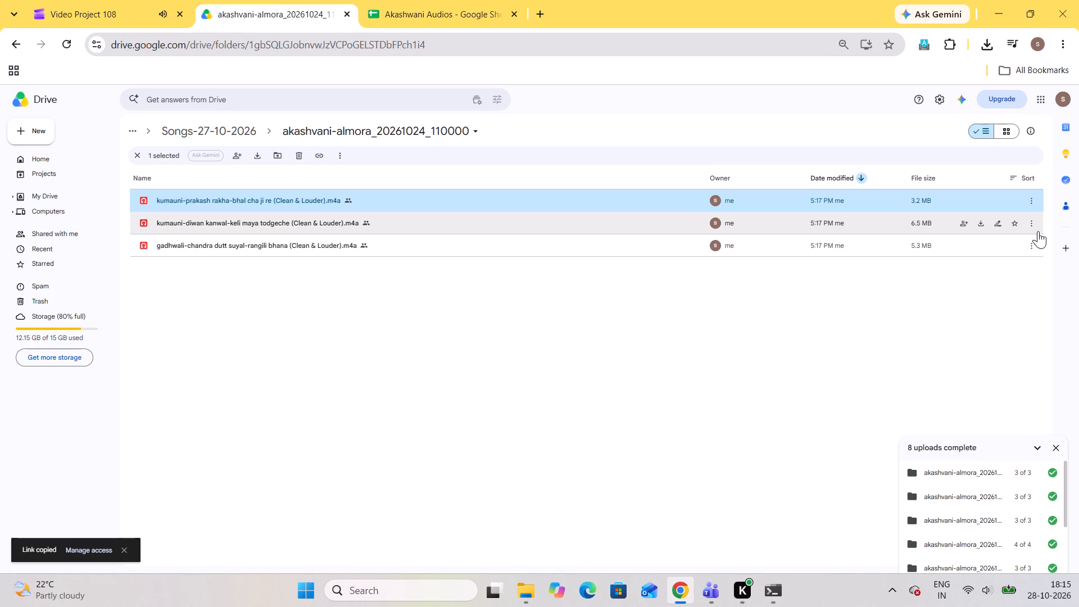
click(1033, 226)
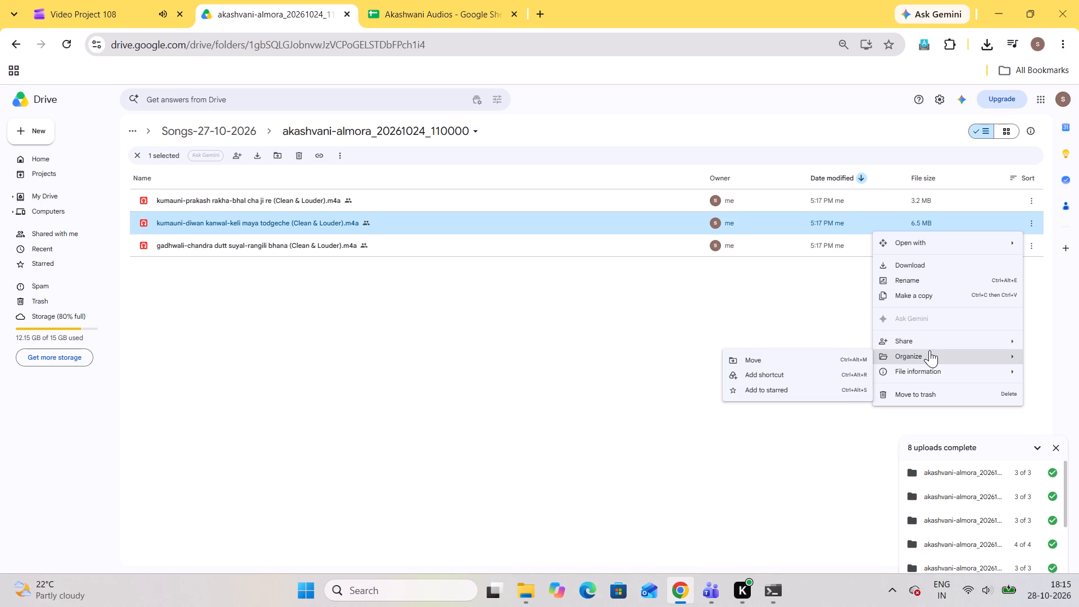
click(838, 357)
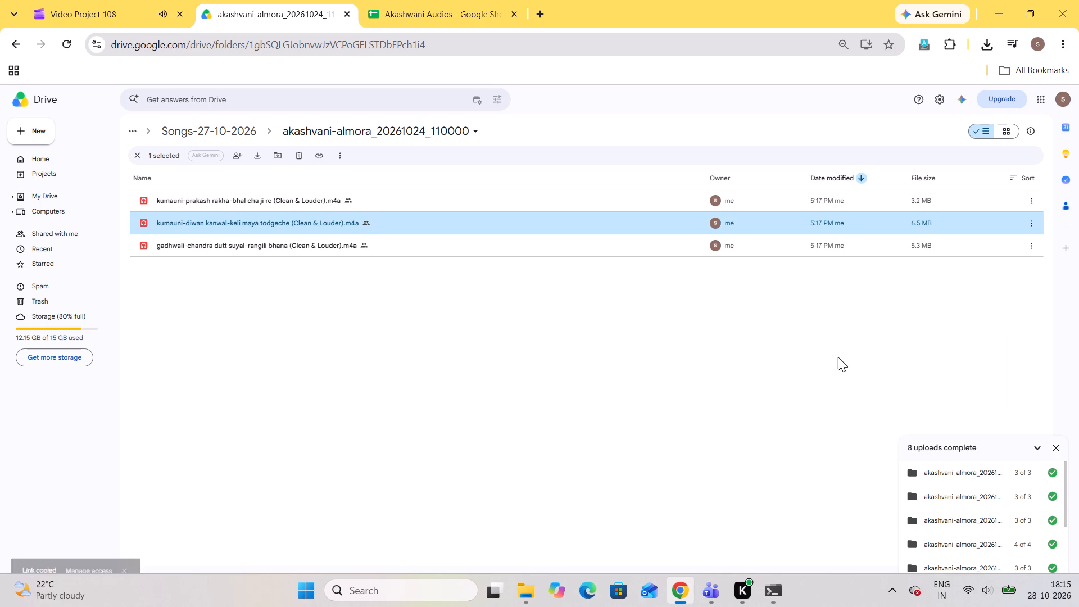
click(422, 6)
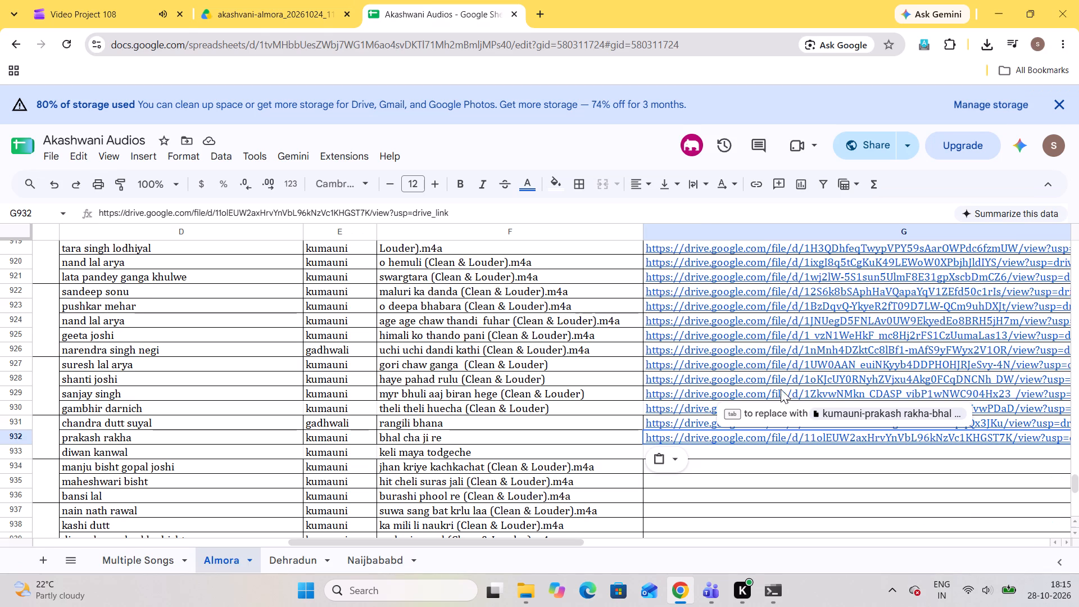
click(915, 457)
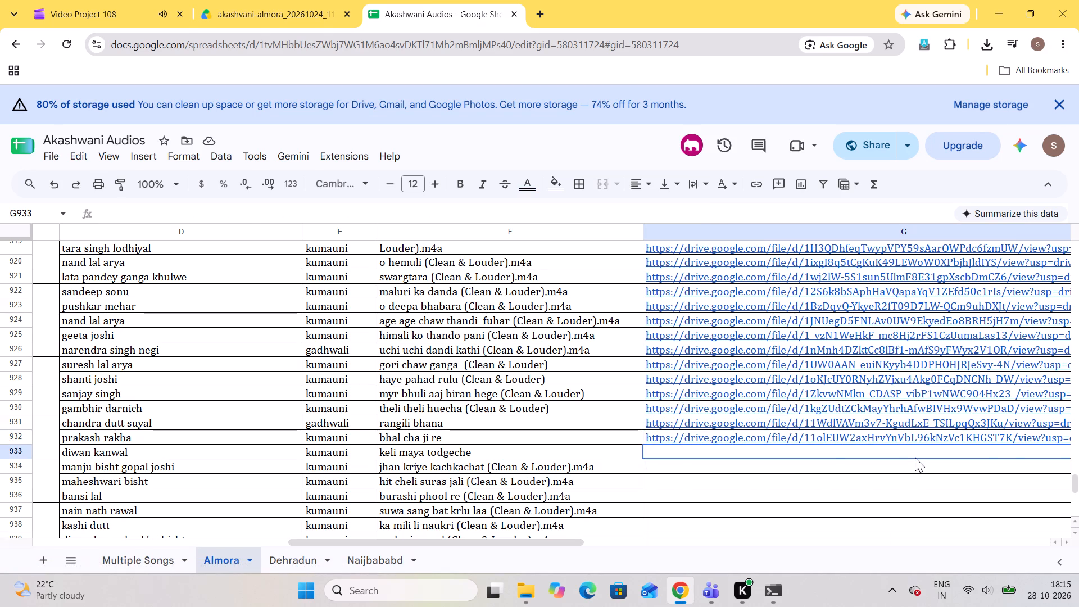
key(ctrl+v)
Copy the Drive link of the akashvani-almora_20261024_110000 folder into its merged cell C931:C933 of the Almora sheet.
scroll(915, 457, down, 1)
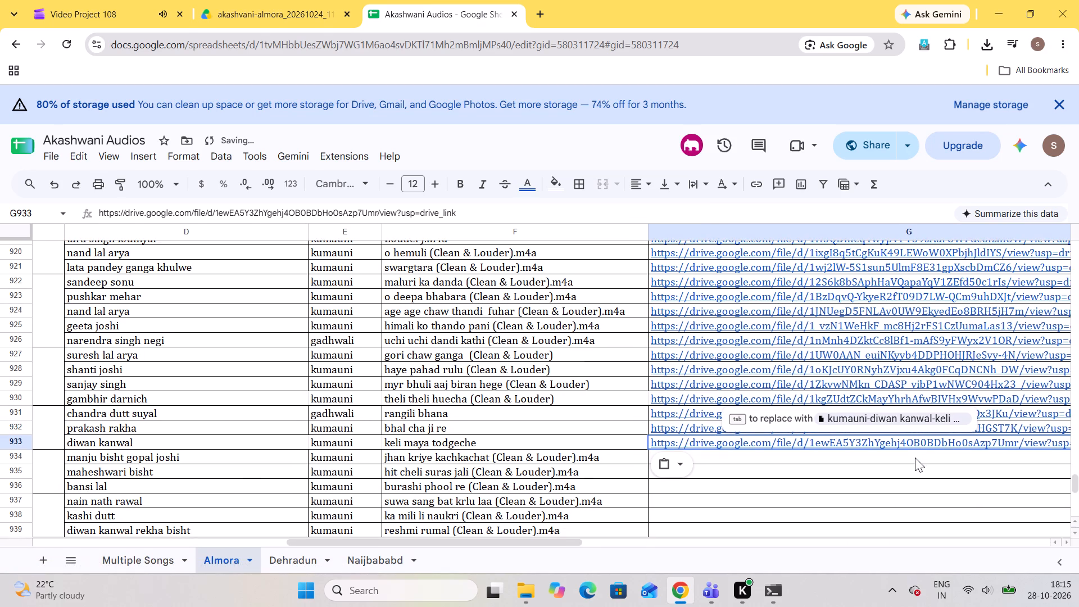
scroll(915, 457, down, 1)
click(860, 461)
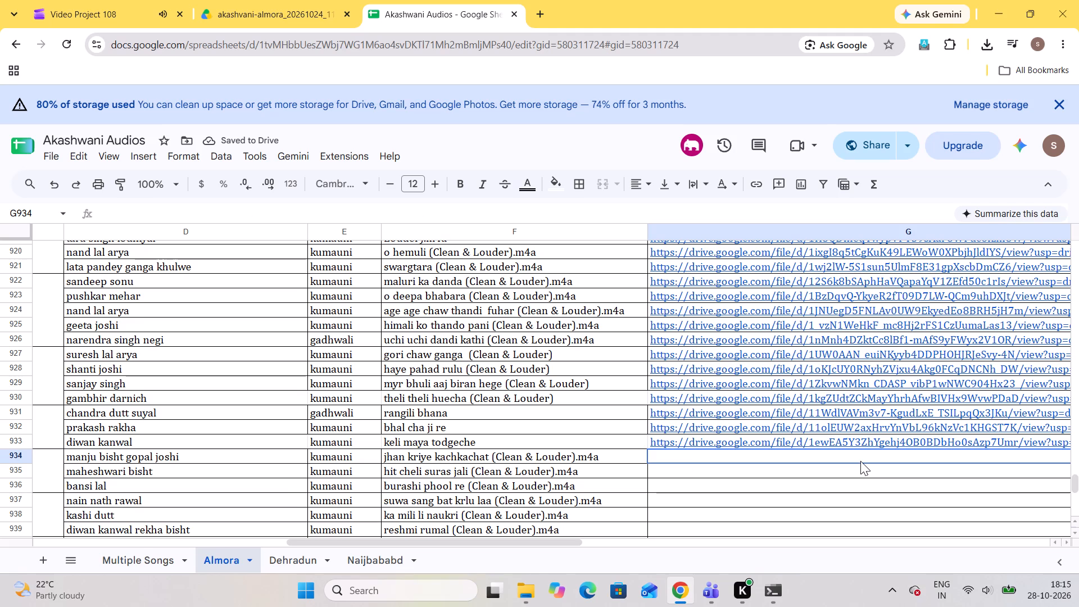
click(251, 8)
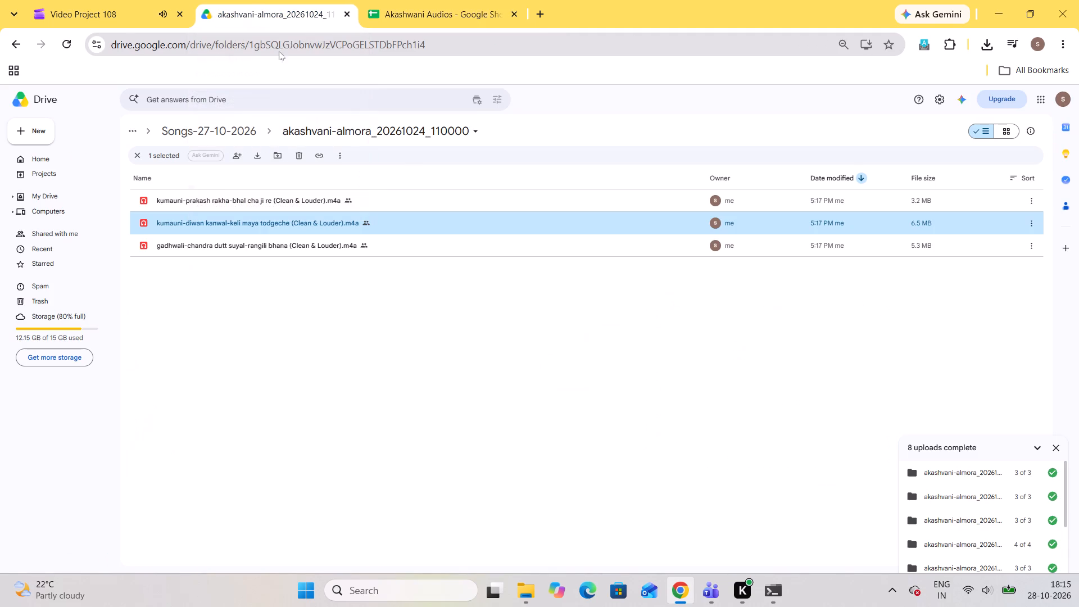
click(408, 131)
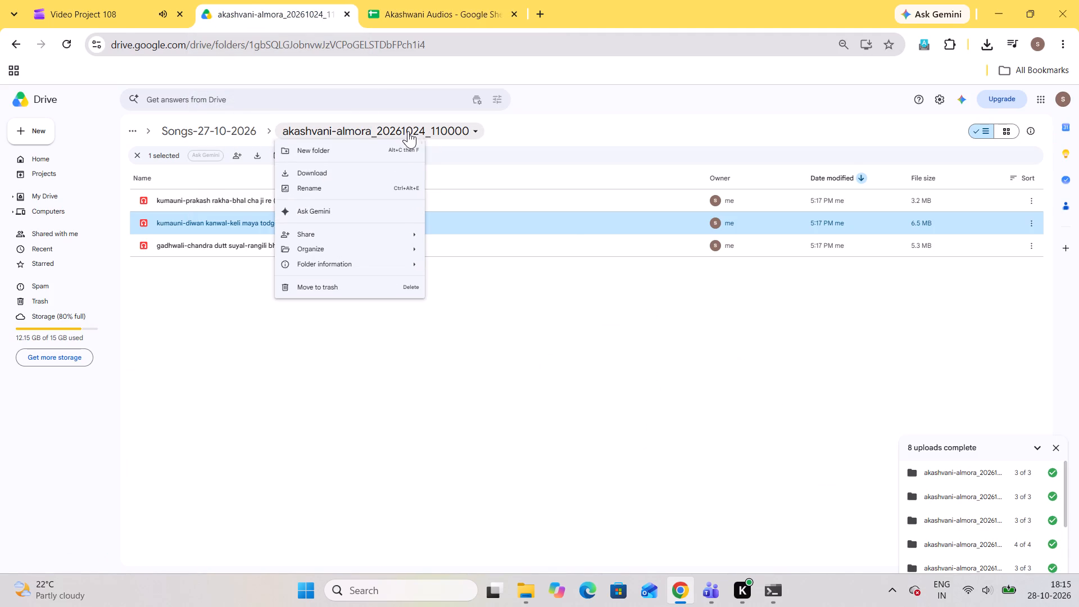
click(454, 256)
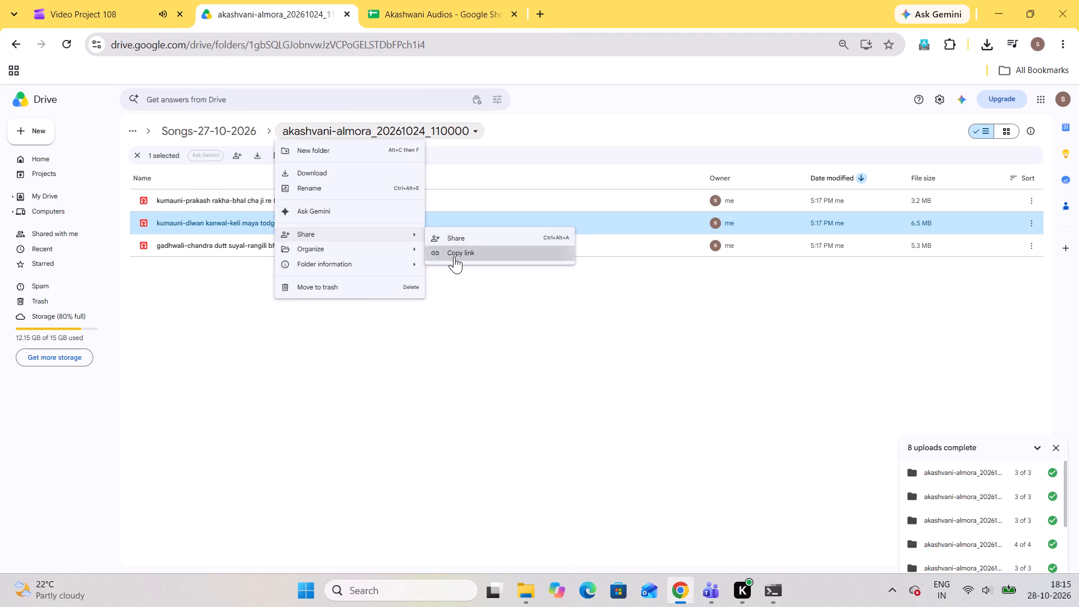
click(434, 24)
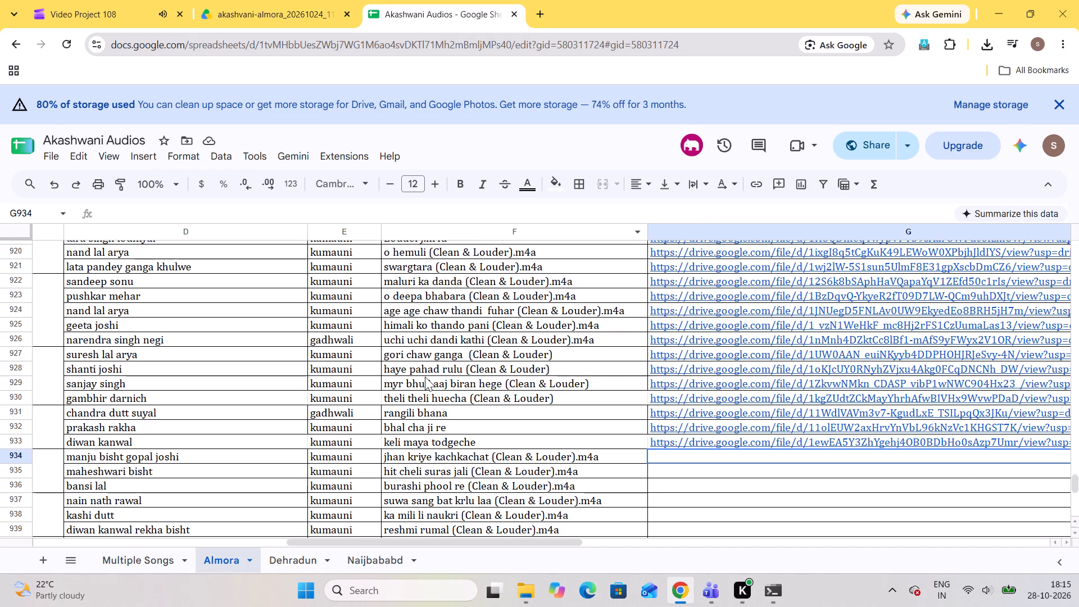
scroll(425, 377, right, 8)
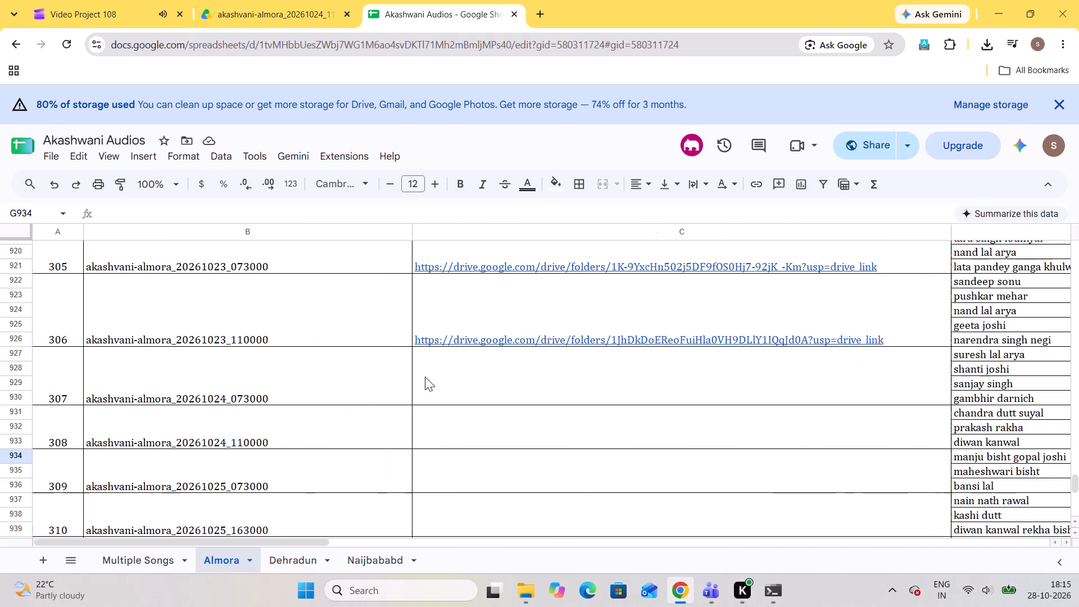
scroll(425, 377, left, 1)
click(455, 442)
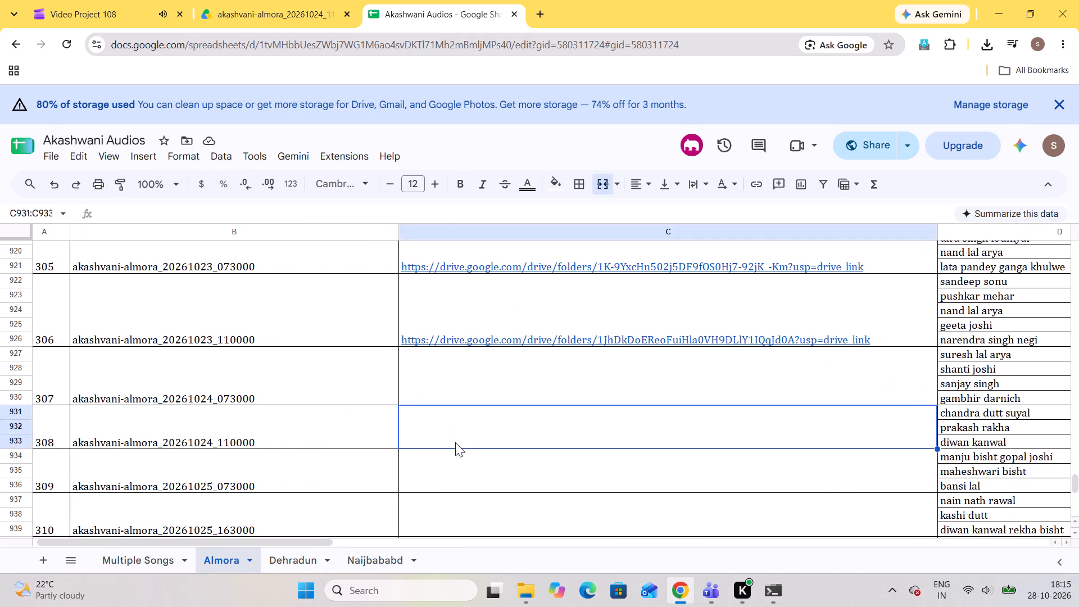
key(ctrl+v)
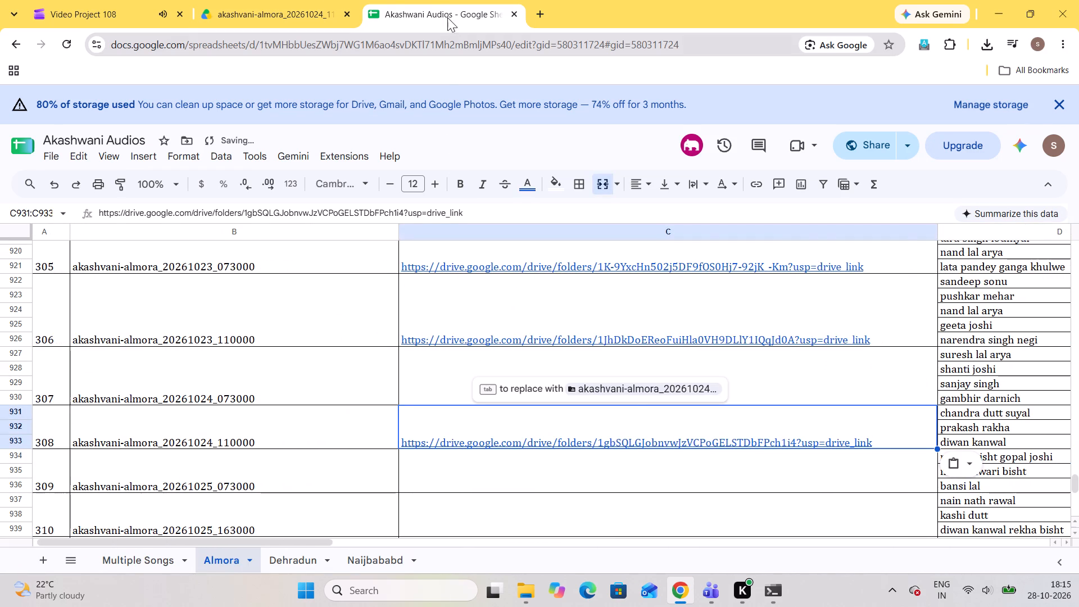
Copy the Drive link of the akashvani-almora_20261024_073000 folder in Songs-27-10-2026 into merged cell C927:C930 of the Almora sheet.
click(296, 2)
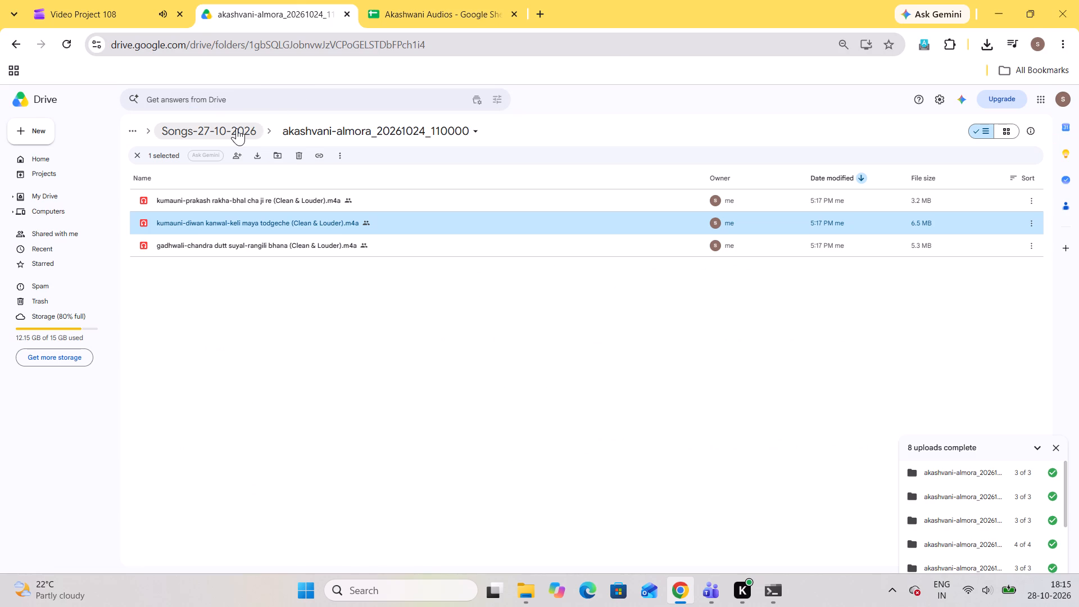
click(237, 128)
double_click(256, 268)
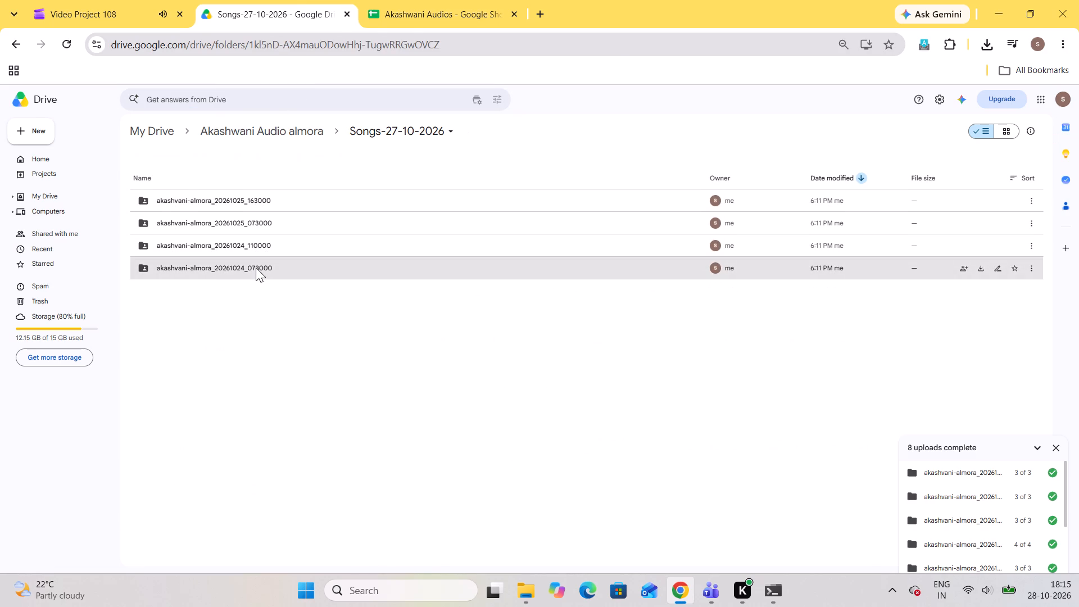
click(398, 132)
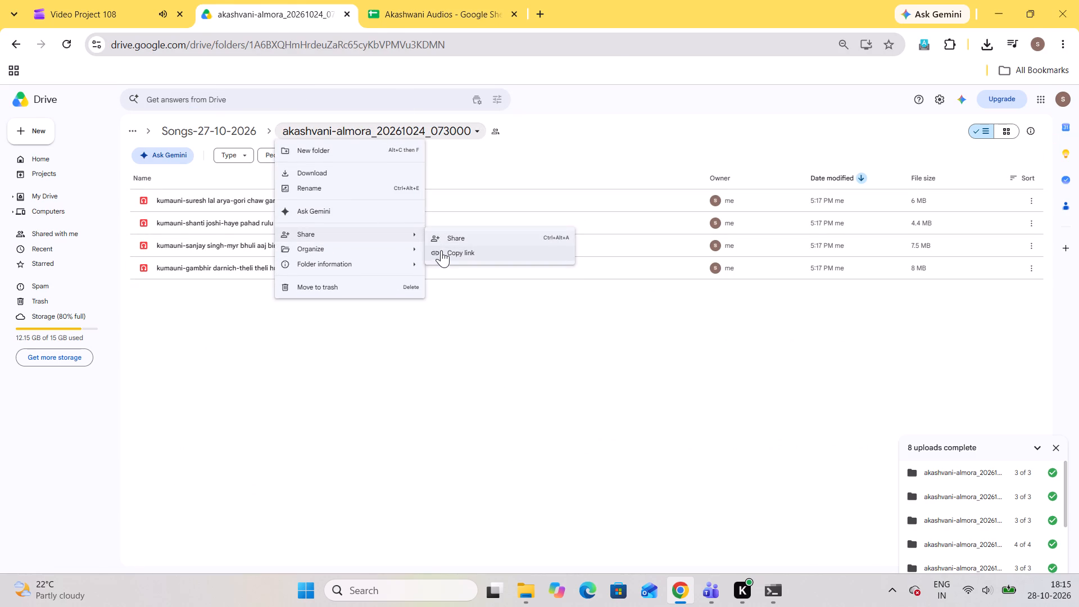
click(441, 251)
click(429, 20)
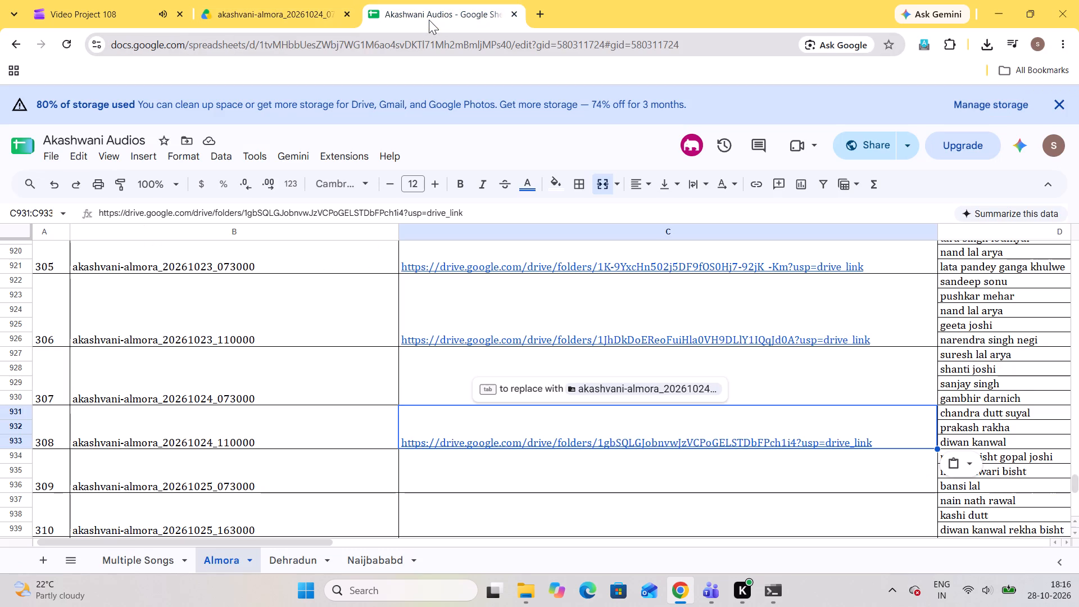
click(417, 371)
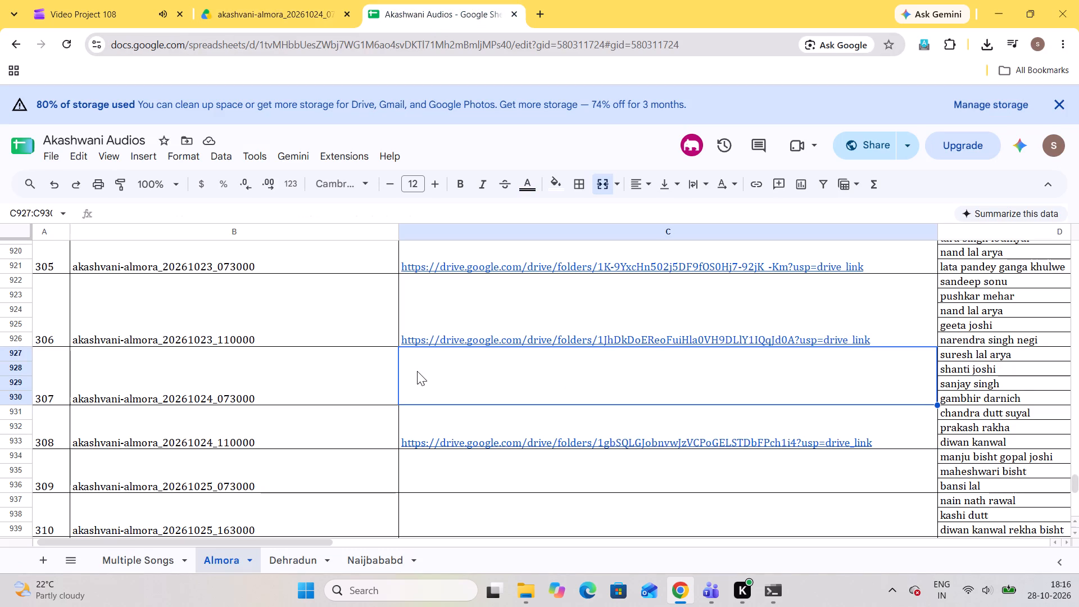
key(ctrl+v)
Copy the Drive link of the akashvani-almora_20261025_073000 folder in Songs-27-10-2026 into merged cell C934:C936 of the Almora sheet.
scroll(417, 371, down, 1)
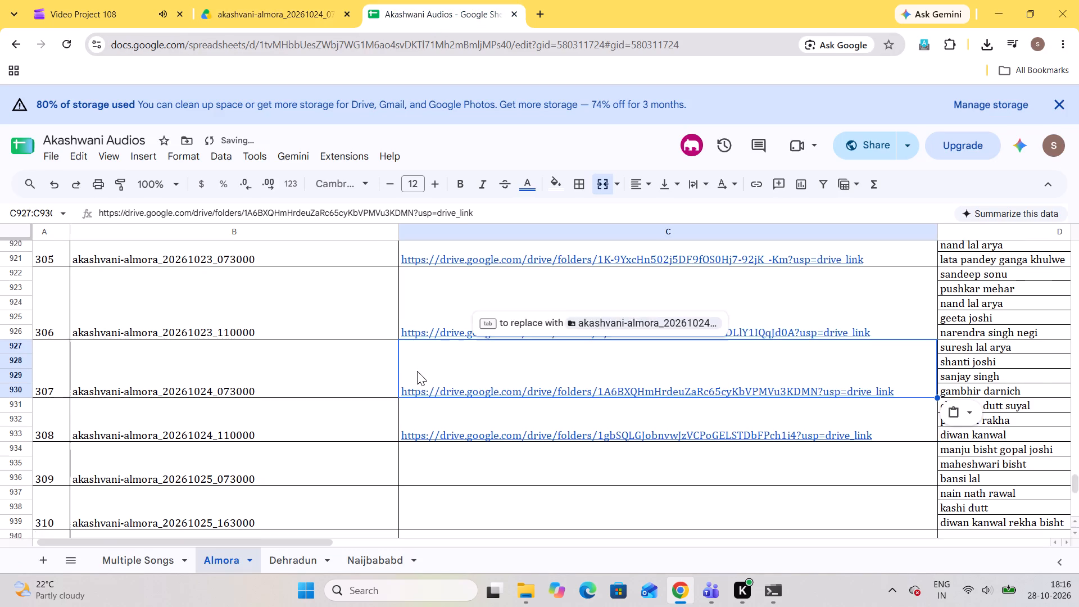
scroll(417, 371, down, 1)
click(414, 399)
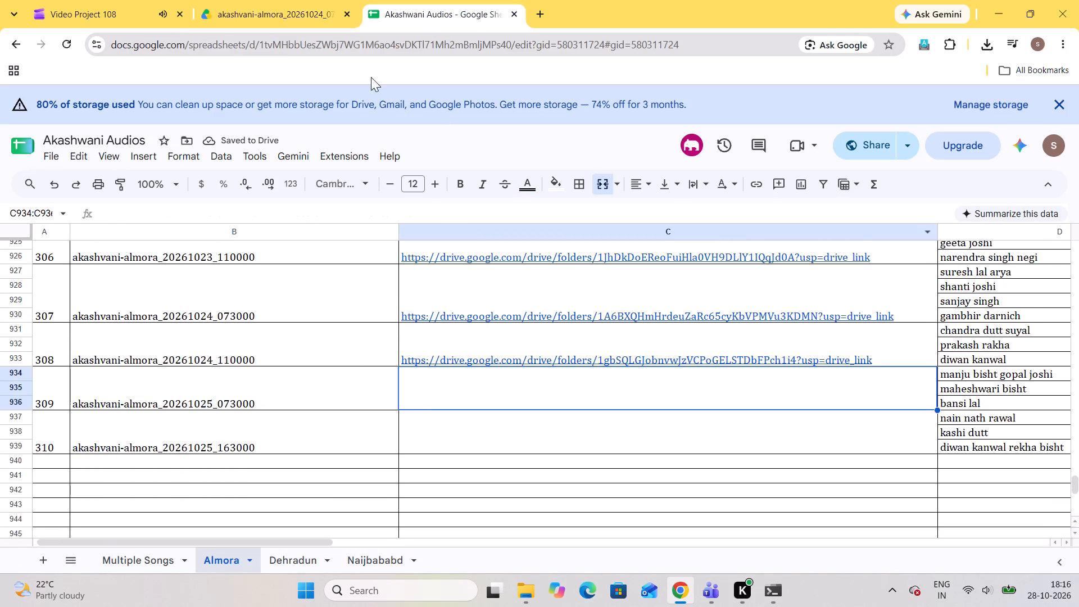
click(271, 7)
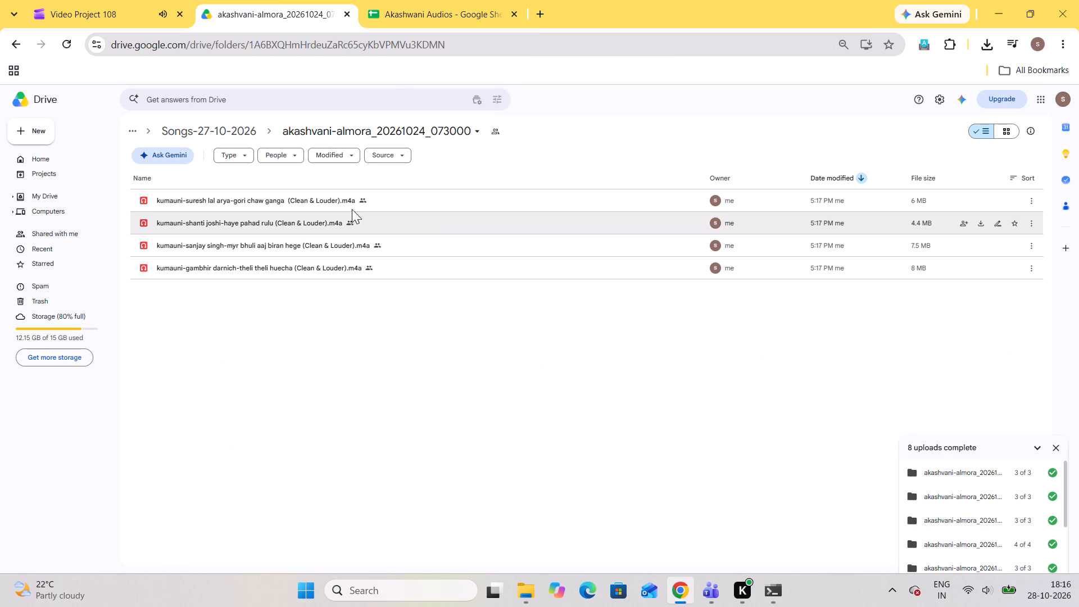
click(232, 124)
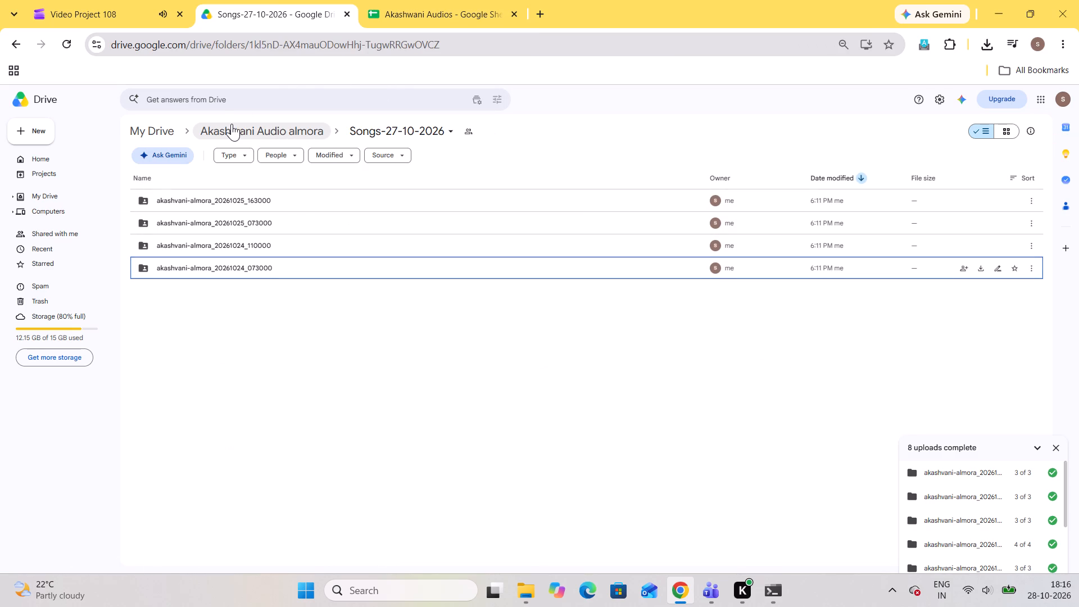
double_click(253, 218)
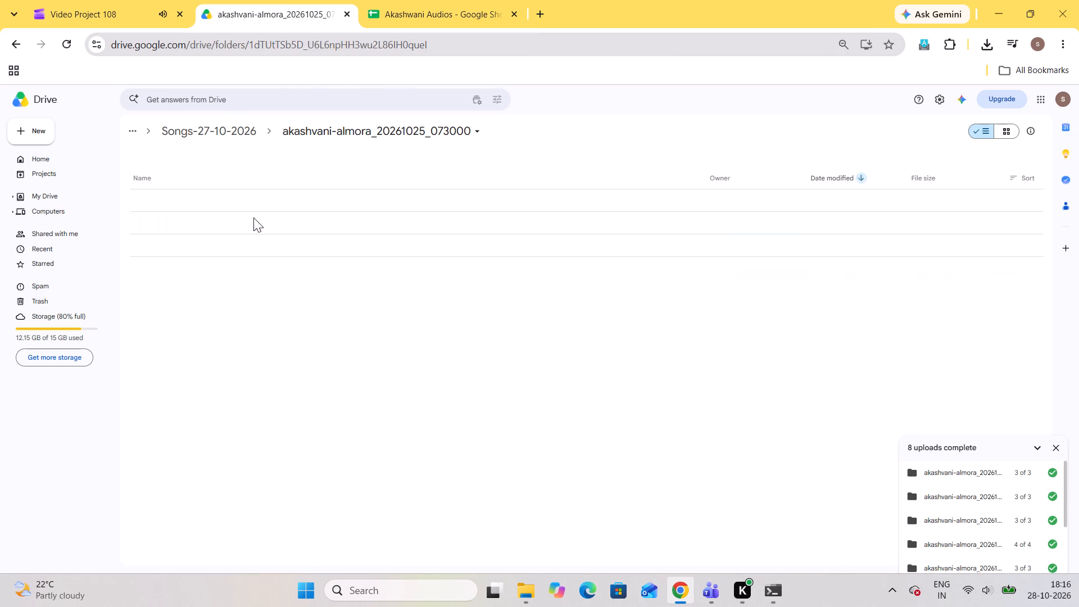
click(348, 133)
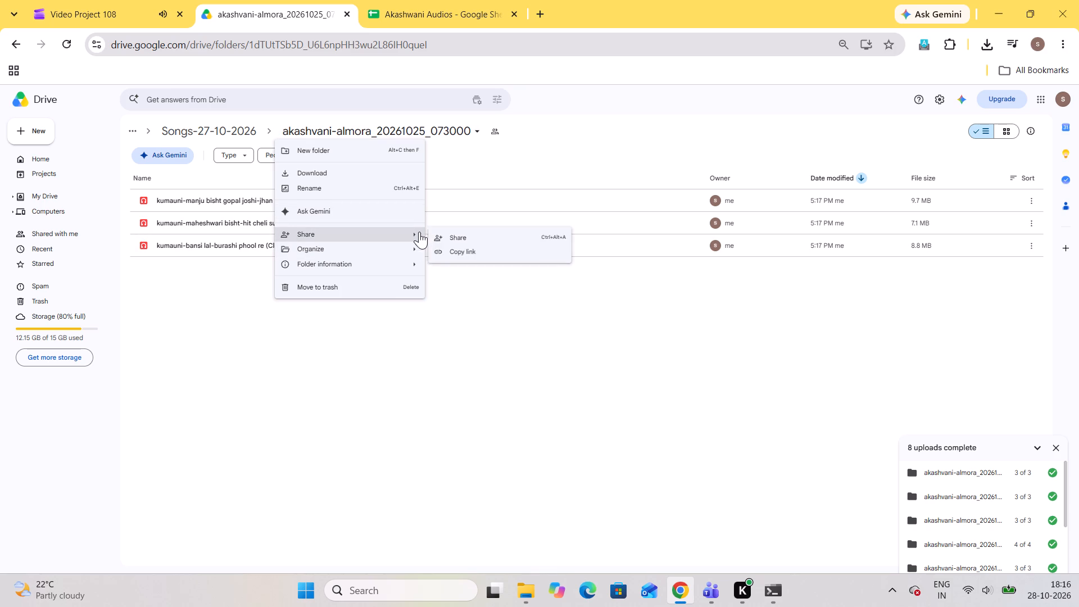
click(438, 253)
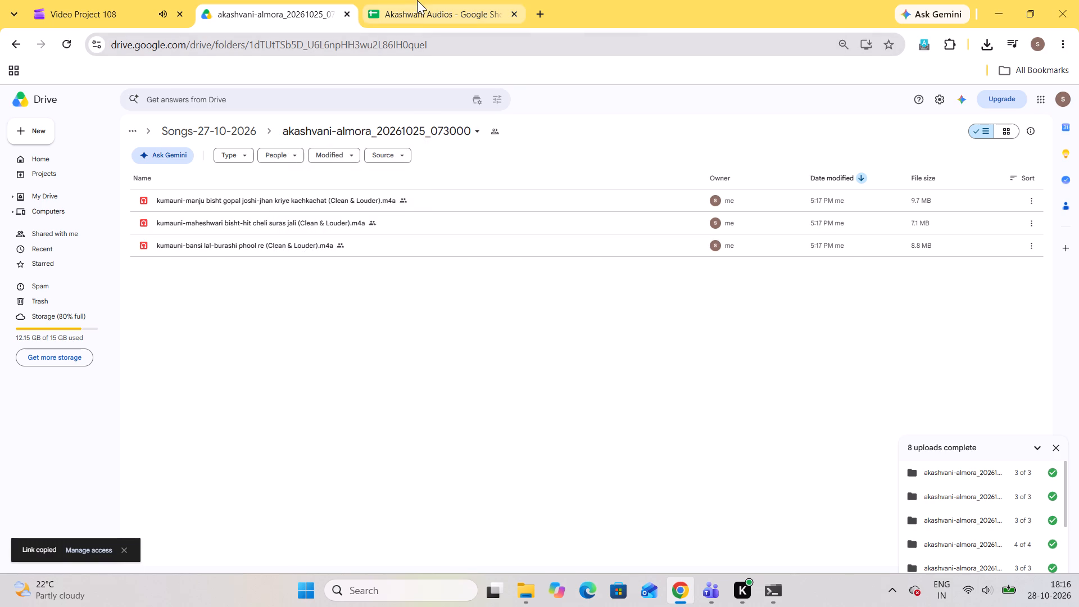
click(412, 7)
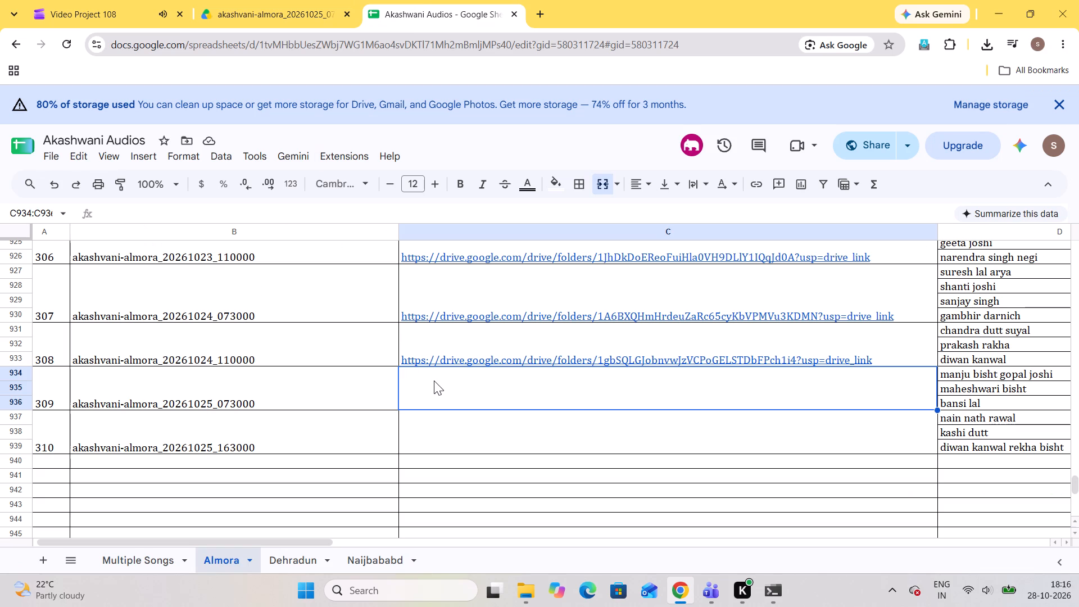
key(ctrl+v)
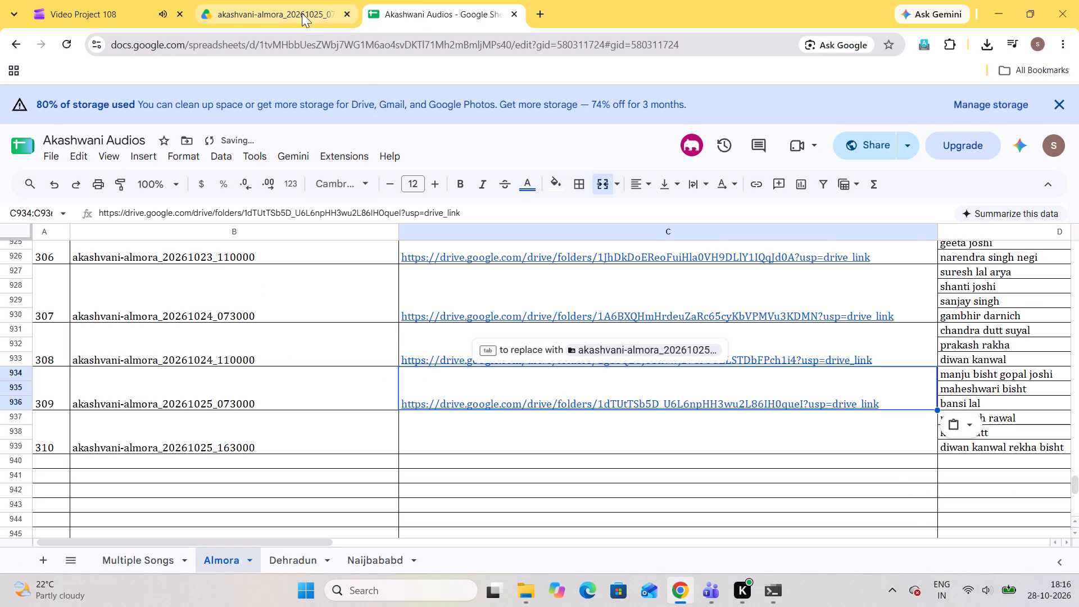
Copy the Drive link of the jhan kriye kachkachat file from the akashvani-almora_20261025_073000 folder into cell G934 of the Almora sheet.
click(293, 17)
scroll(409, 210, left, 1)
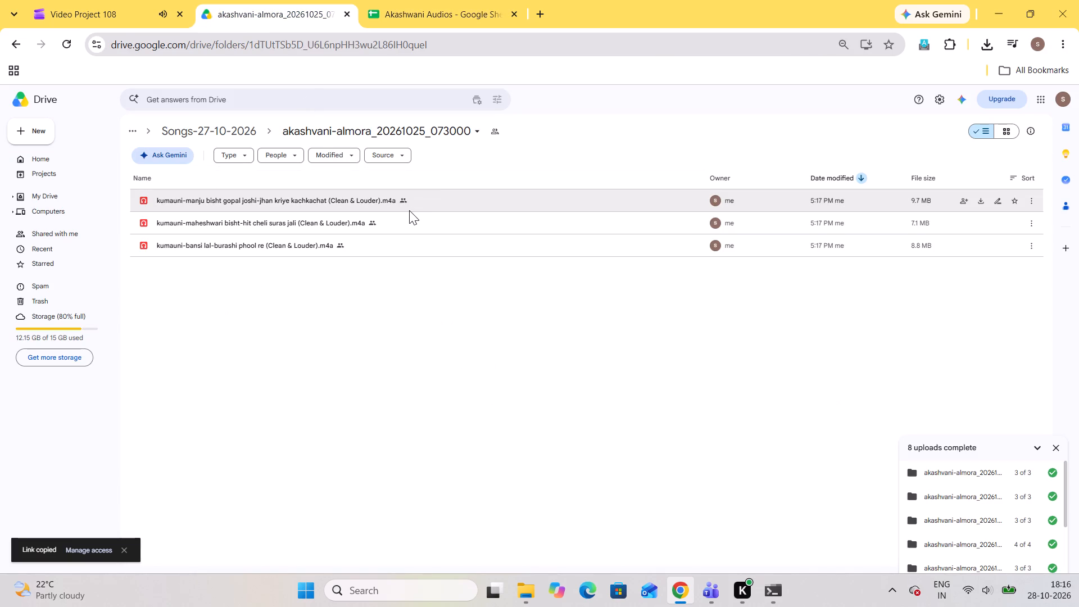
scroll(409, 210, left, 1)
click(1031, 196)
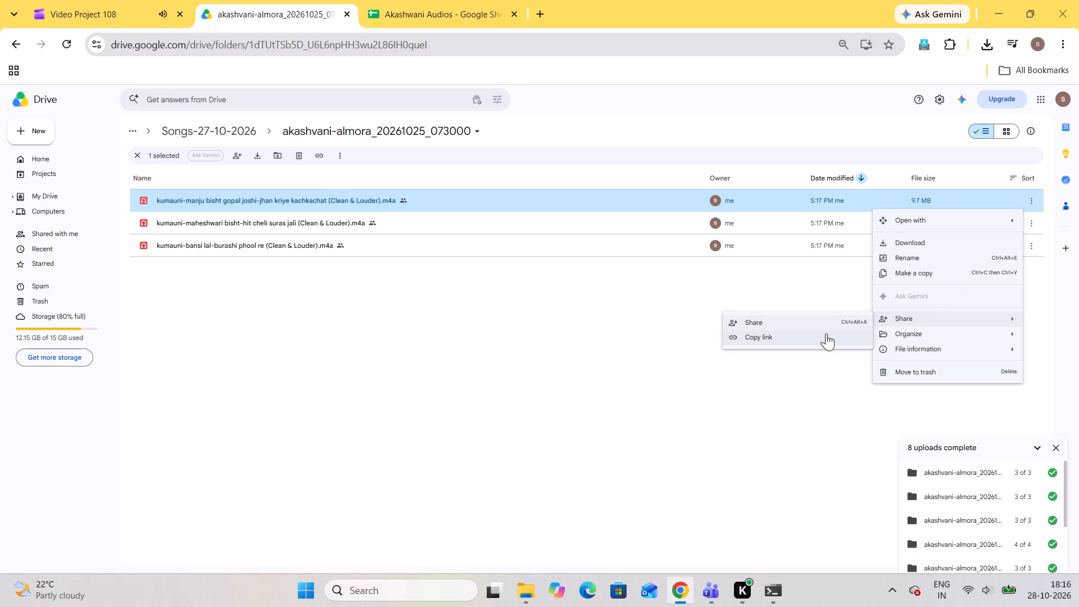
click(826, 333)
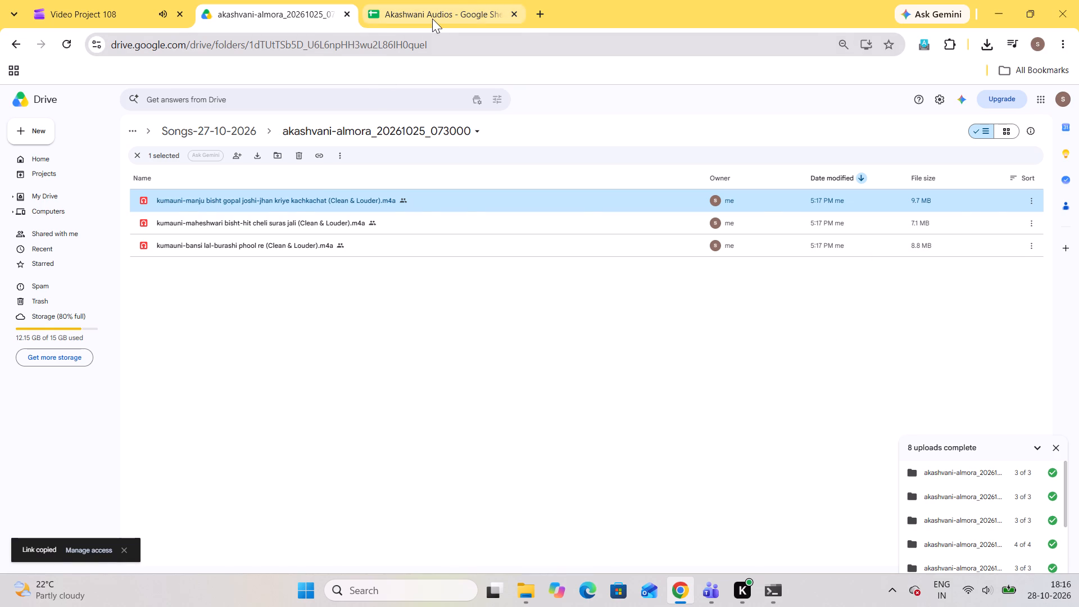
click(432, 19)
scroll(702, 331, left, 6)
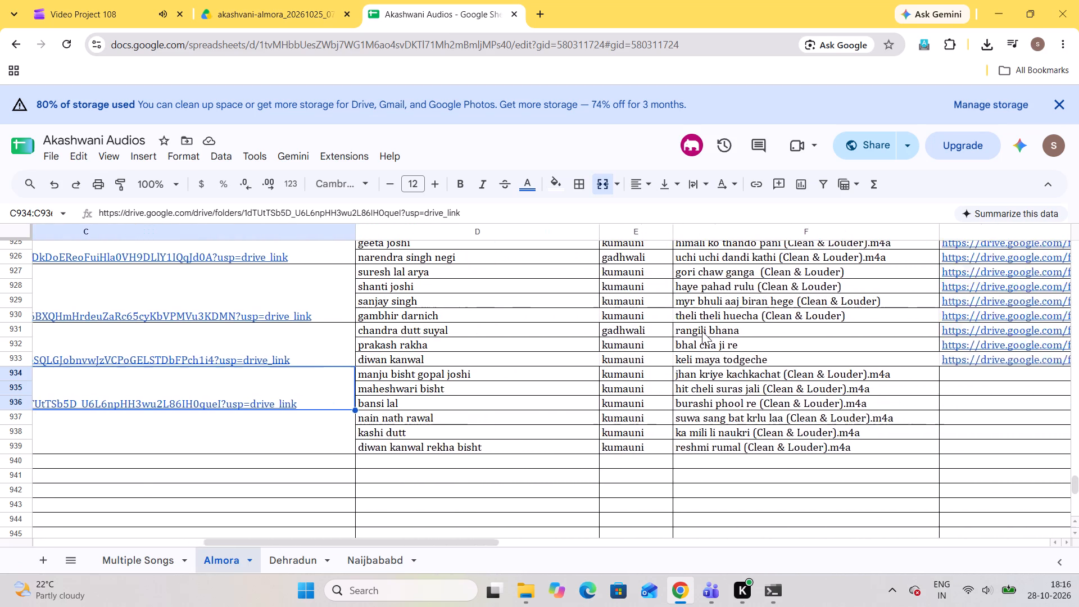
scroll(702, 331, left, 2)
click(785, 375)
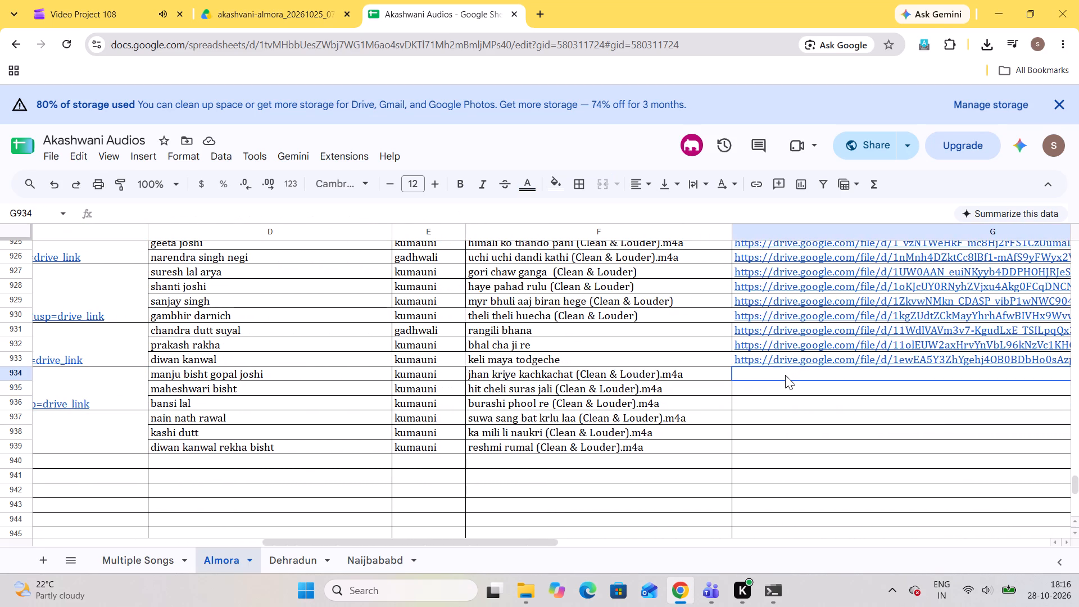
key(ctrl+v)
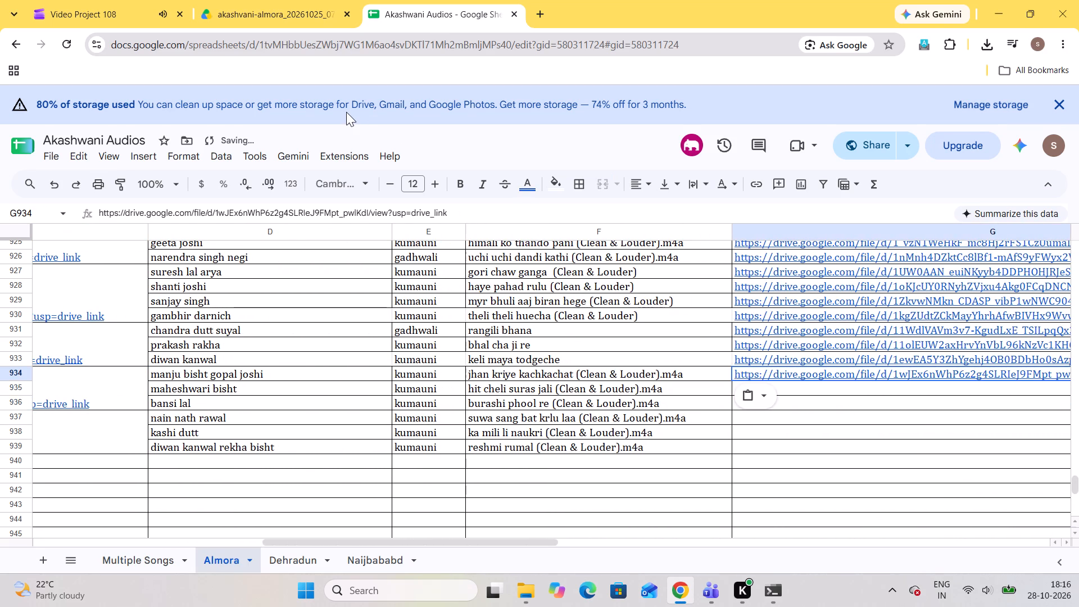
Copy the Drive link of the hit cheli suras jali file into cell G935 of the Almora sheet.
click(307, 1)
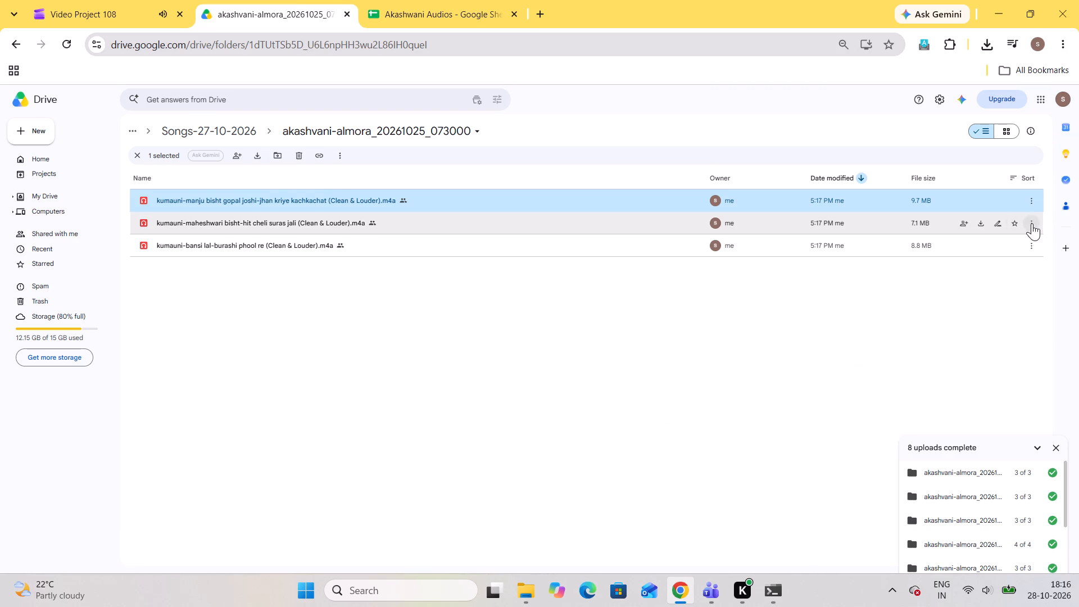
click(1032, 223)
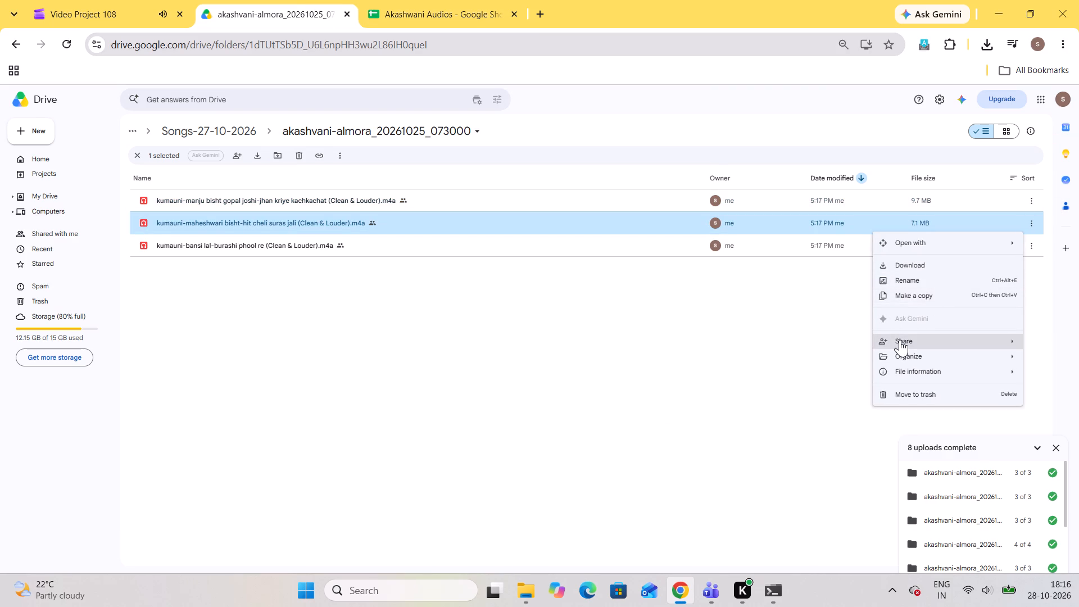
click(820, 364)
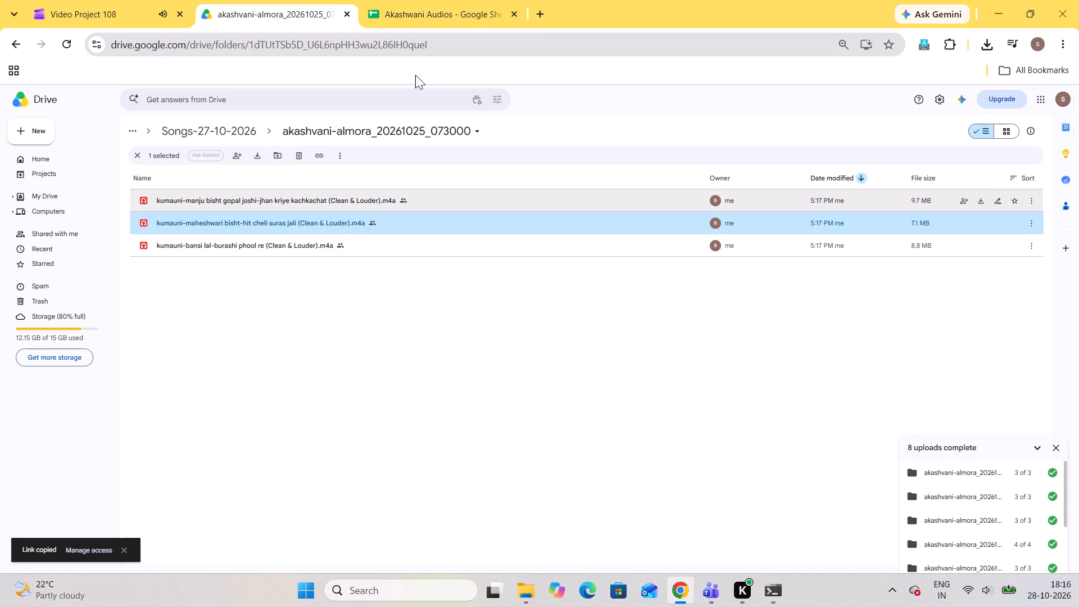
click(421, 22)
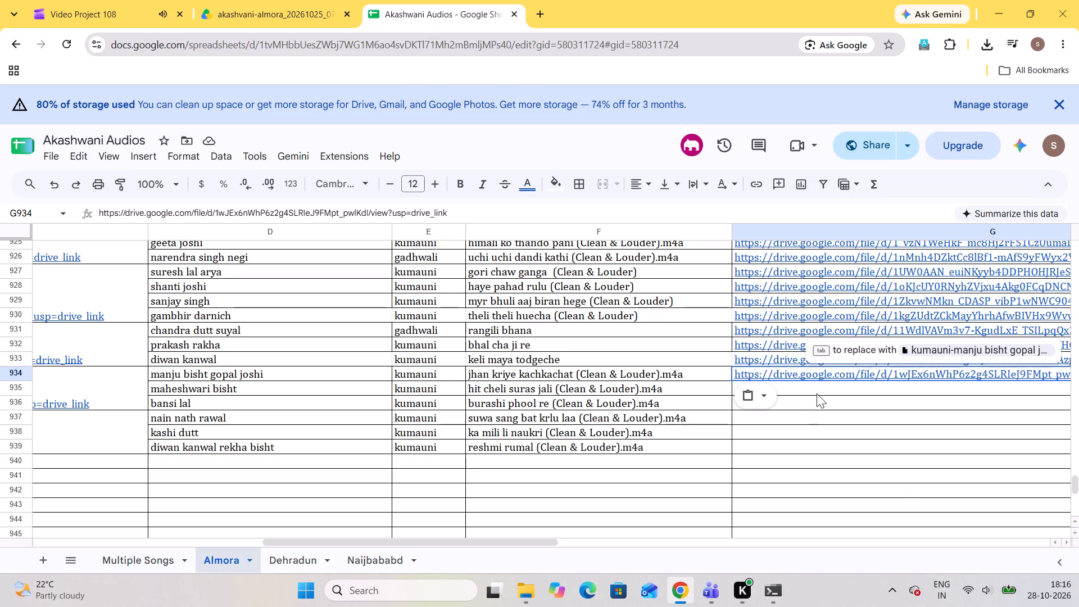
click(818, 393)
key(ctrl+v)
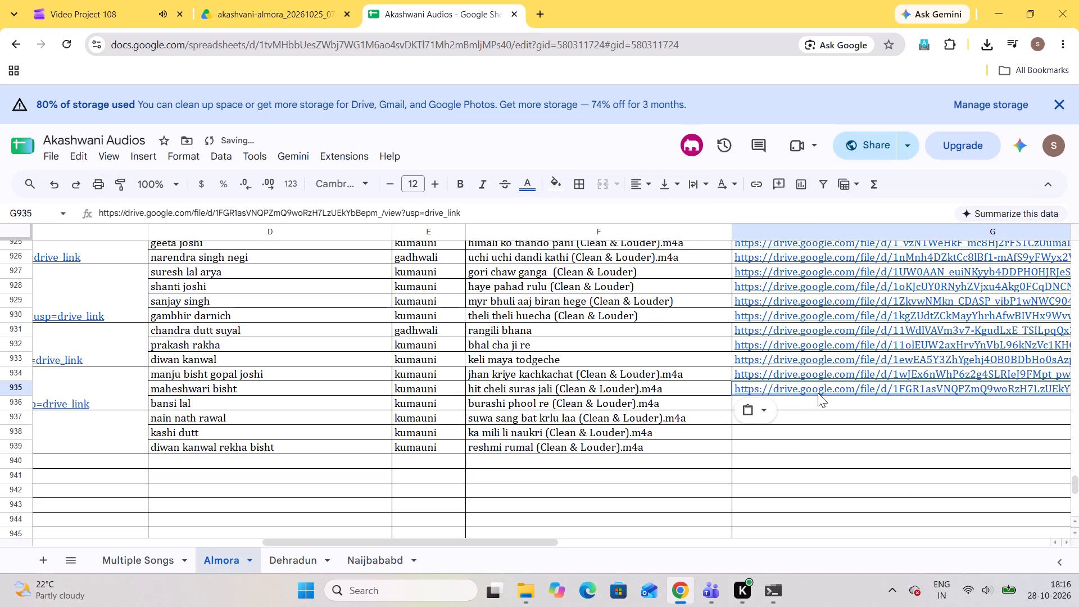
Copy the Drive link of the burashi phool re file from the akashvani-almora_20261025_073000 folder into cell G936 of the Almora sheet.
click(285, 7)
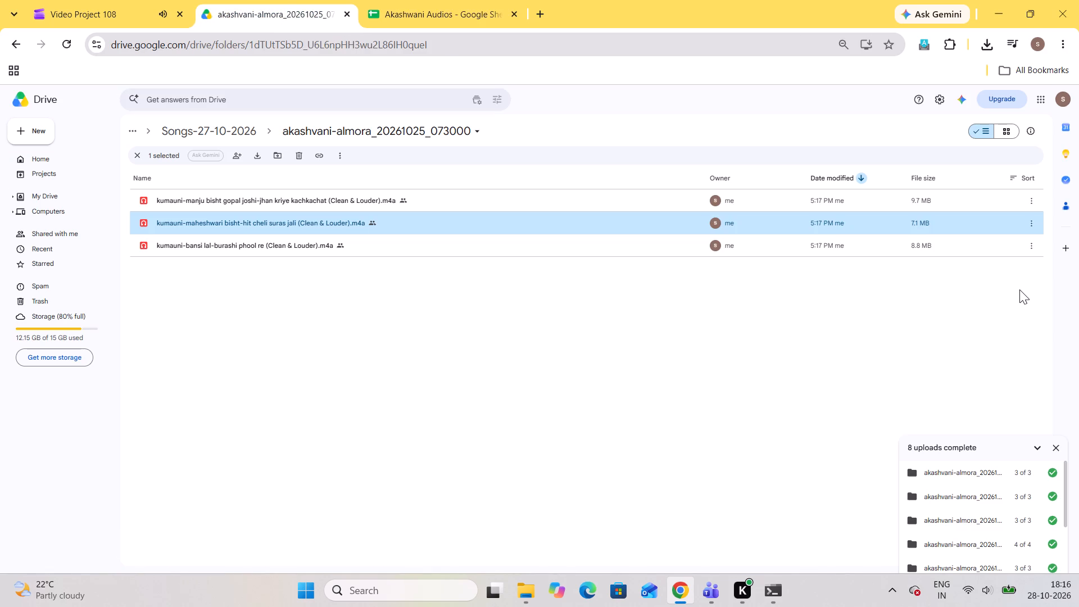
click(1032, 251)
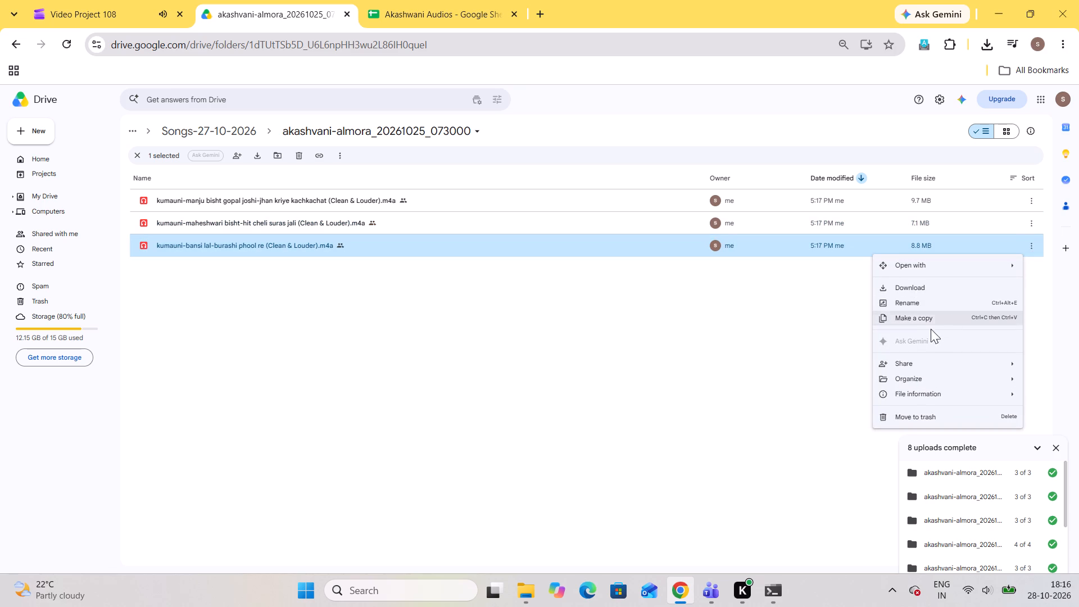
click(817, 387)
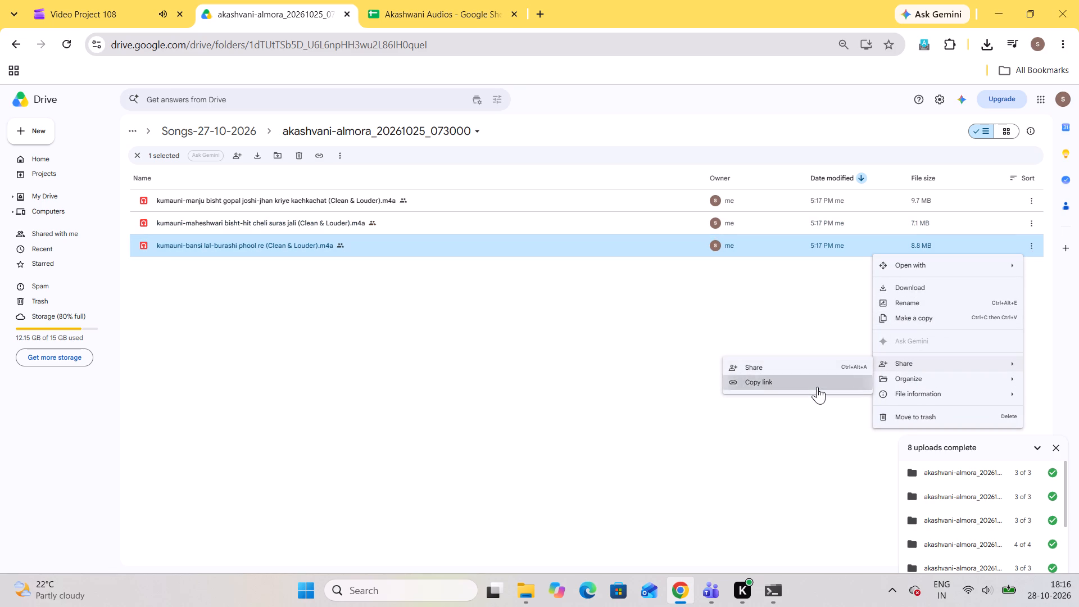
click(386, 2)
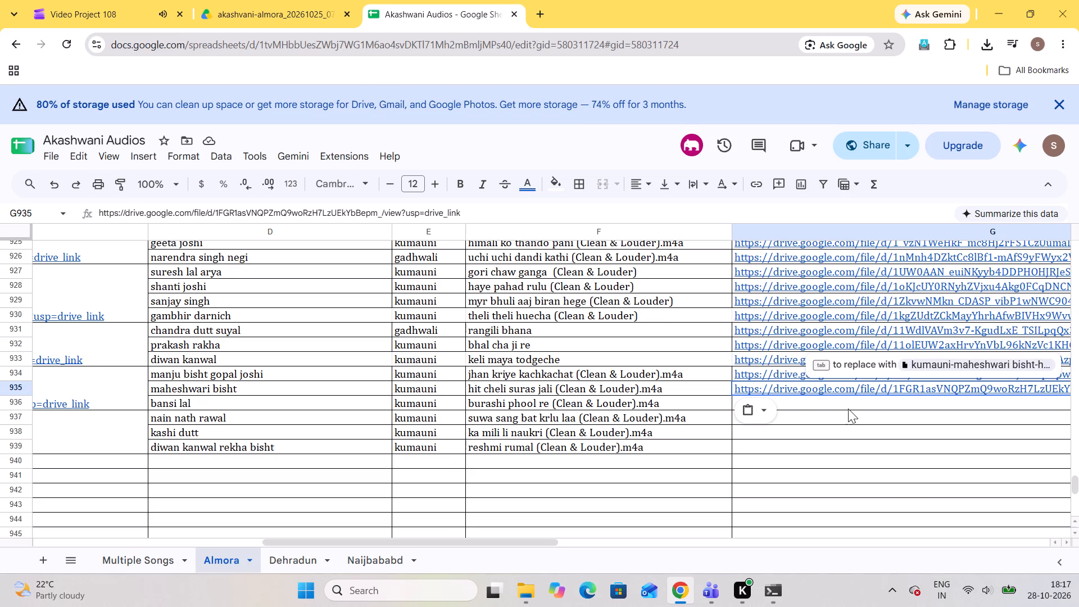
click(847, 409)
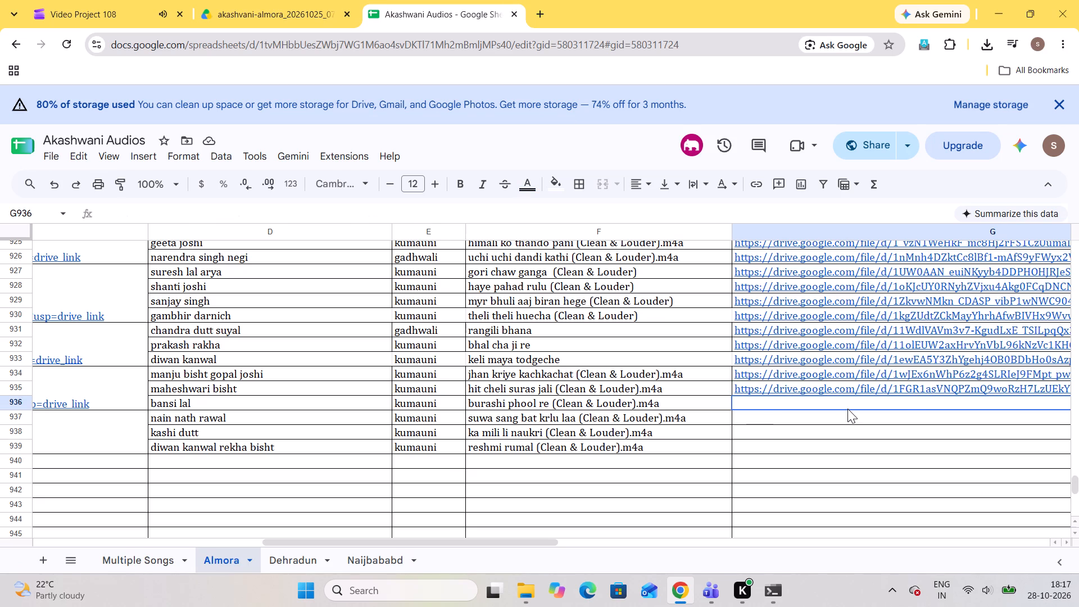
key(ctrl+v)
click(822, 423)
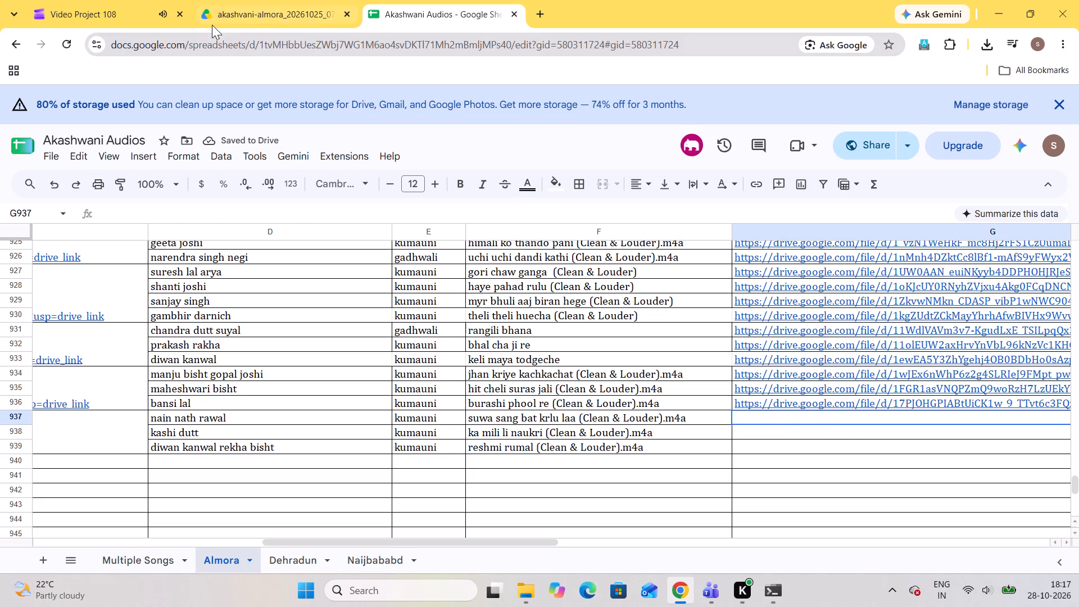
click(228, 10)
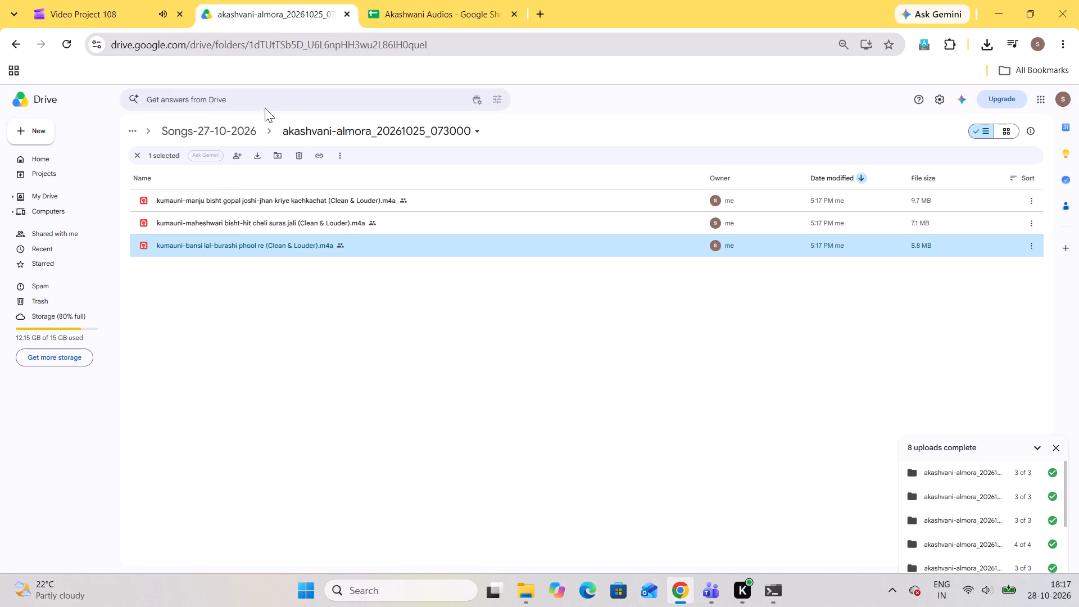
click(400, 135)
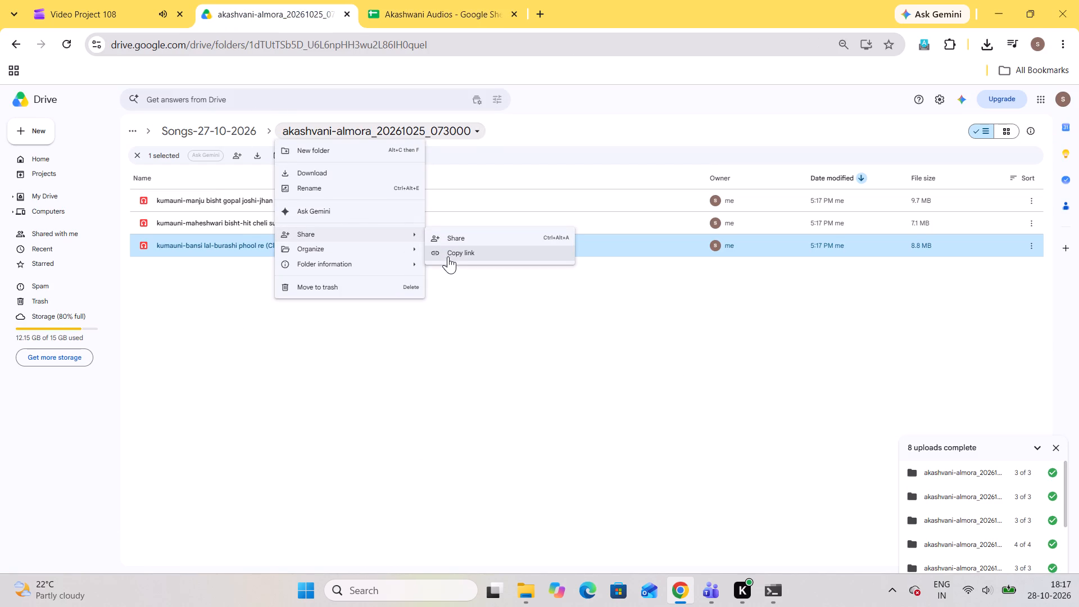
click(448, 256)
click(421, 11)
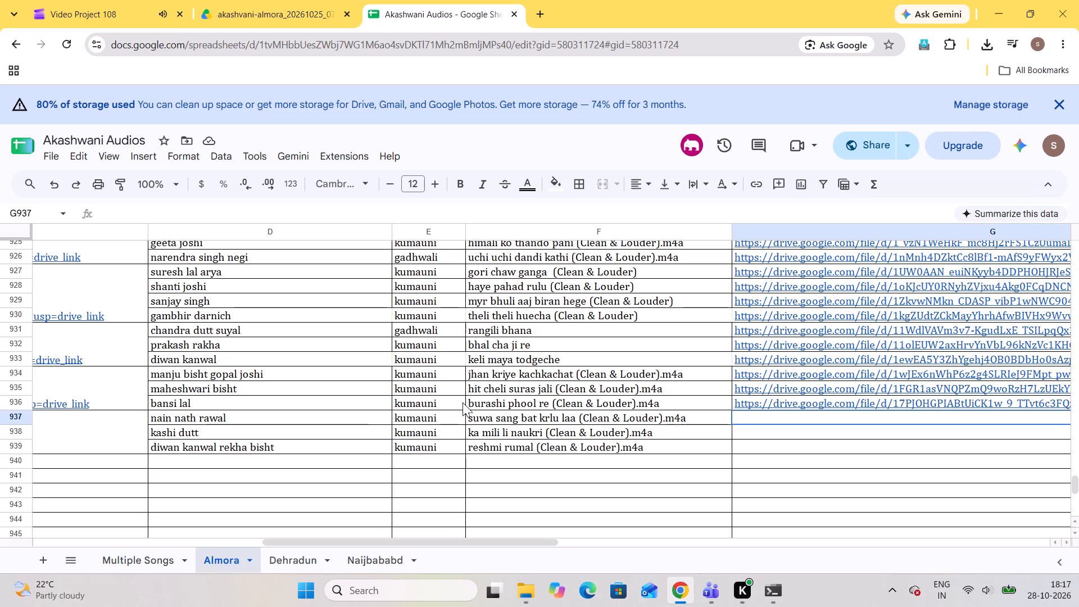
Copy the Drive link of the akashvani-almora_20261025_163000 folder in Songs-27-10-2026 into merged cell C937:C939 of the Almora sheet.
scroll(459, 401, right, 3)
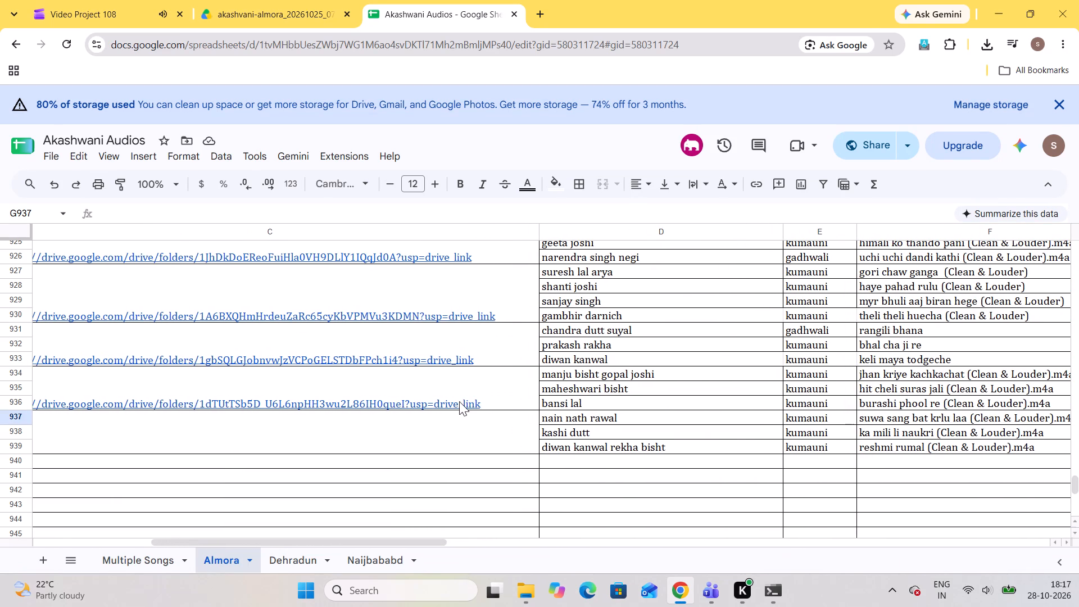
scroll(459, 401, right, 1)
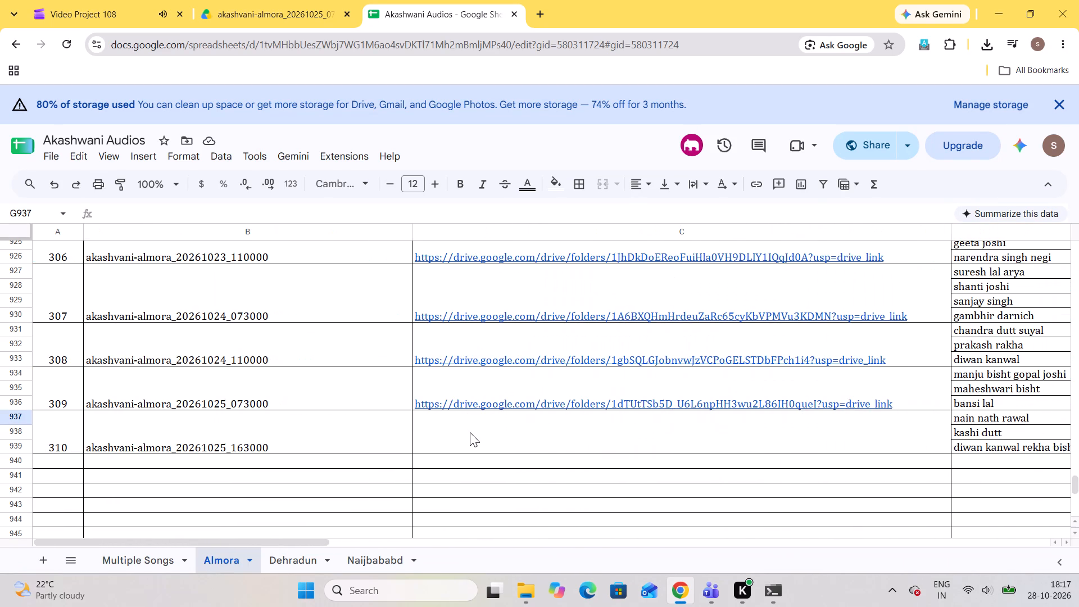
click(470, 432)
click(278, 7)
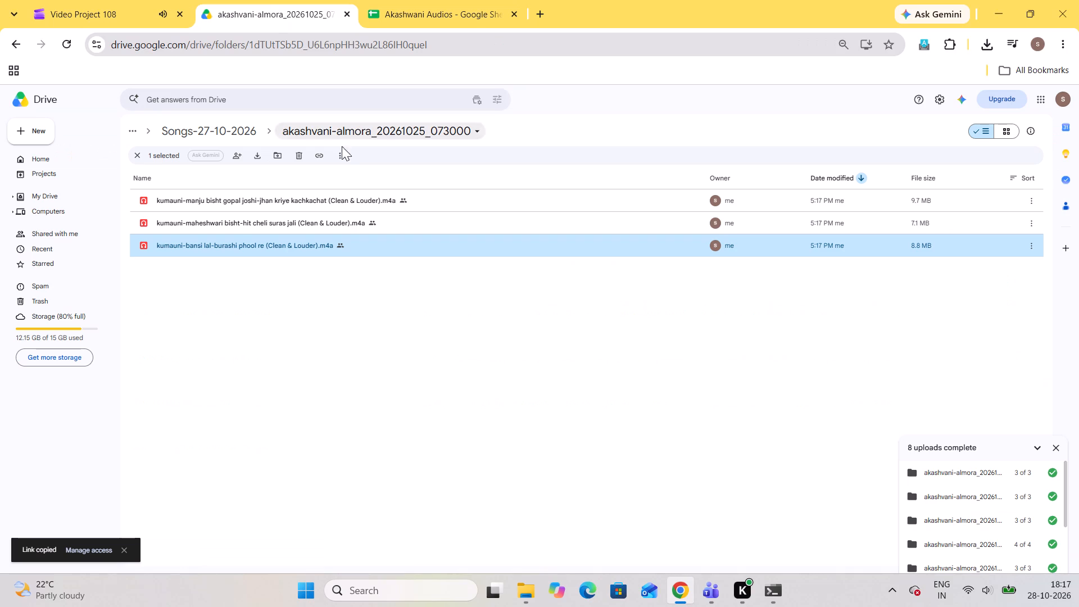
click(233, 126)
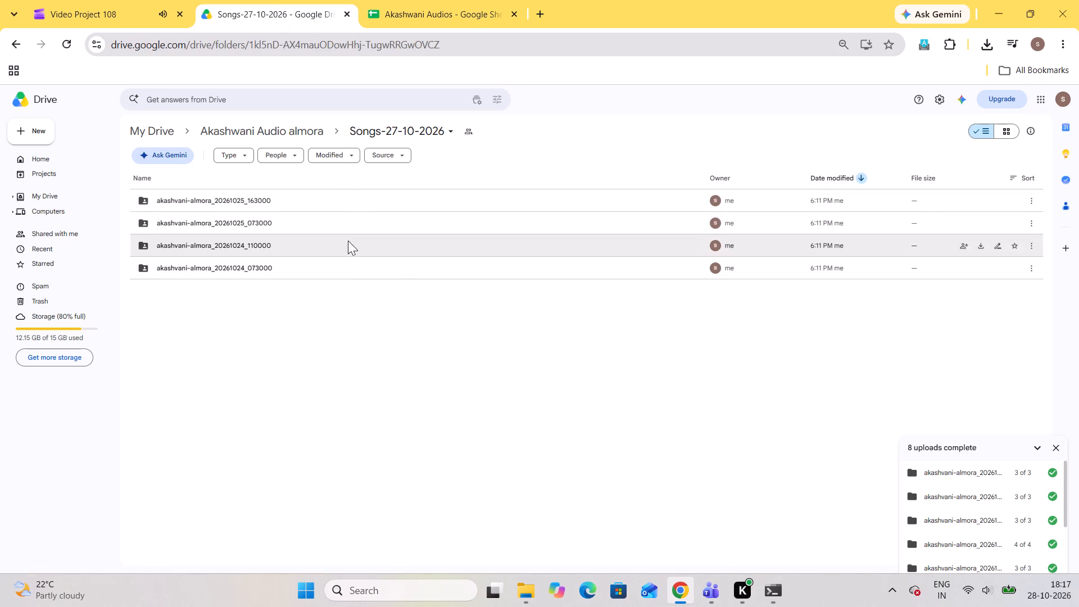
double_click(323, 203)
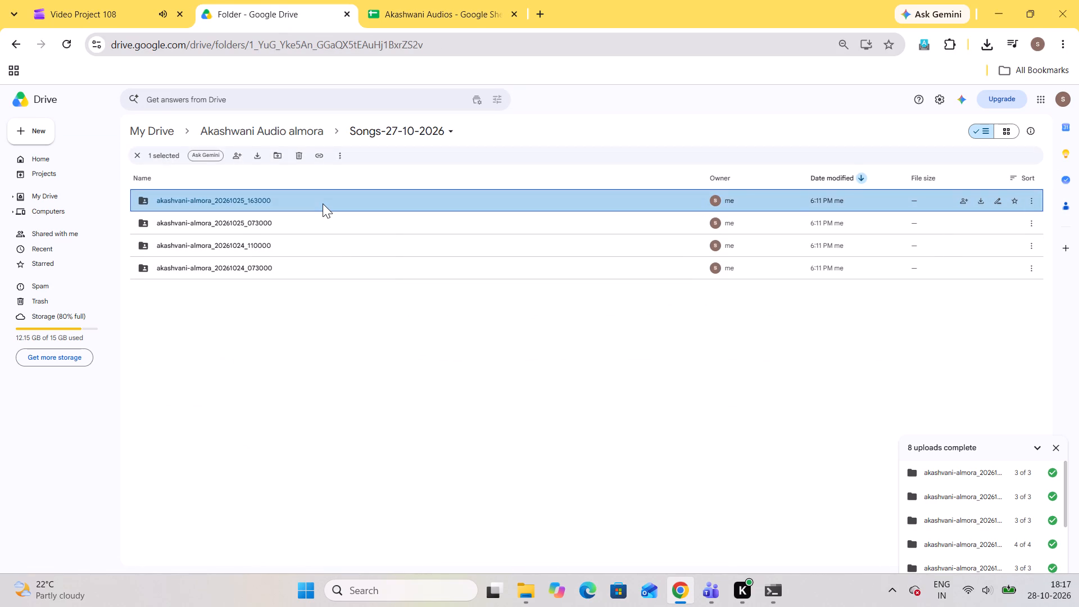
click(387, 132)
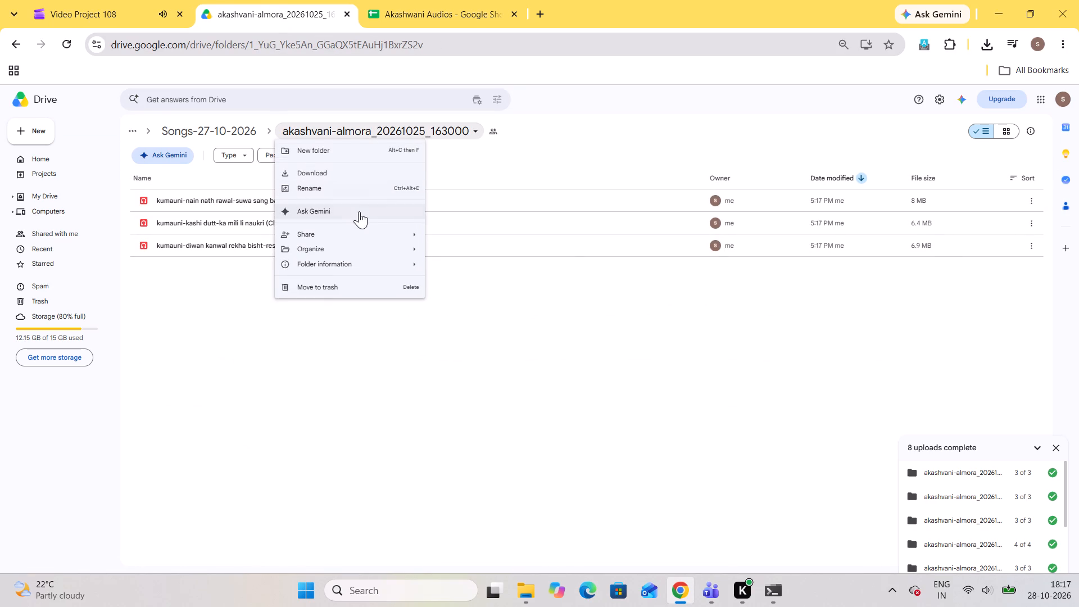
click(444, 251)
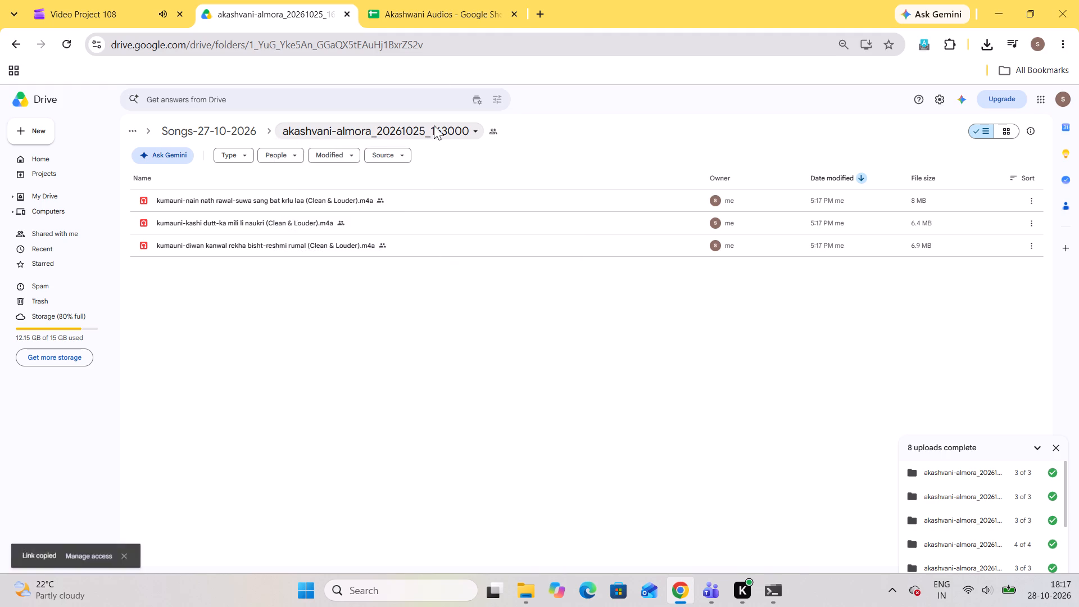
click(434, 19)
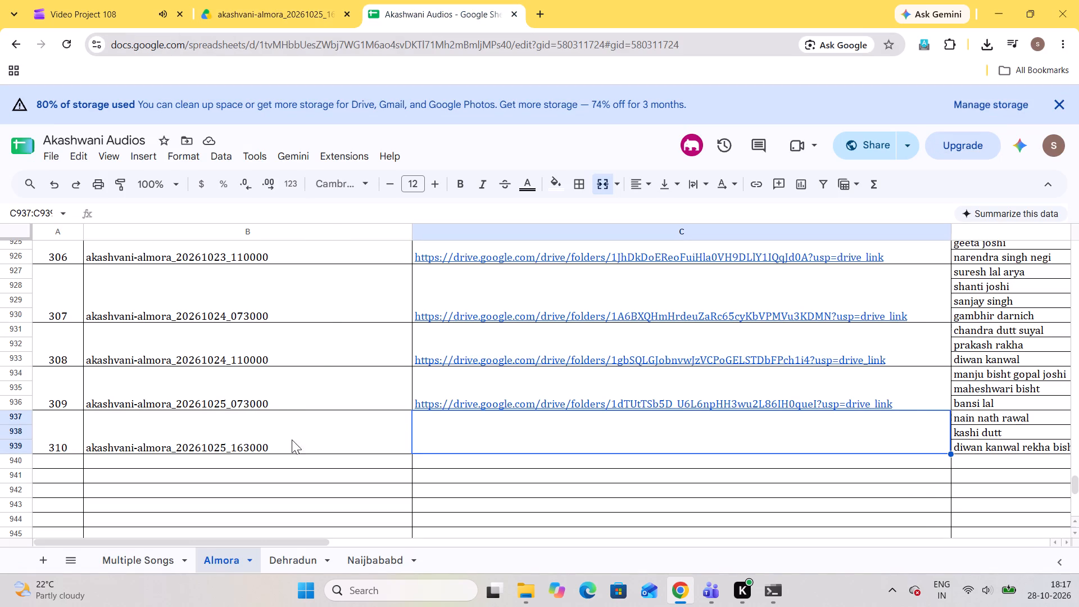
key(ctrl+v)
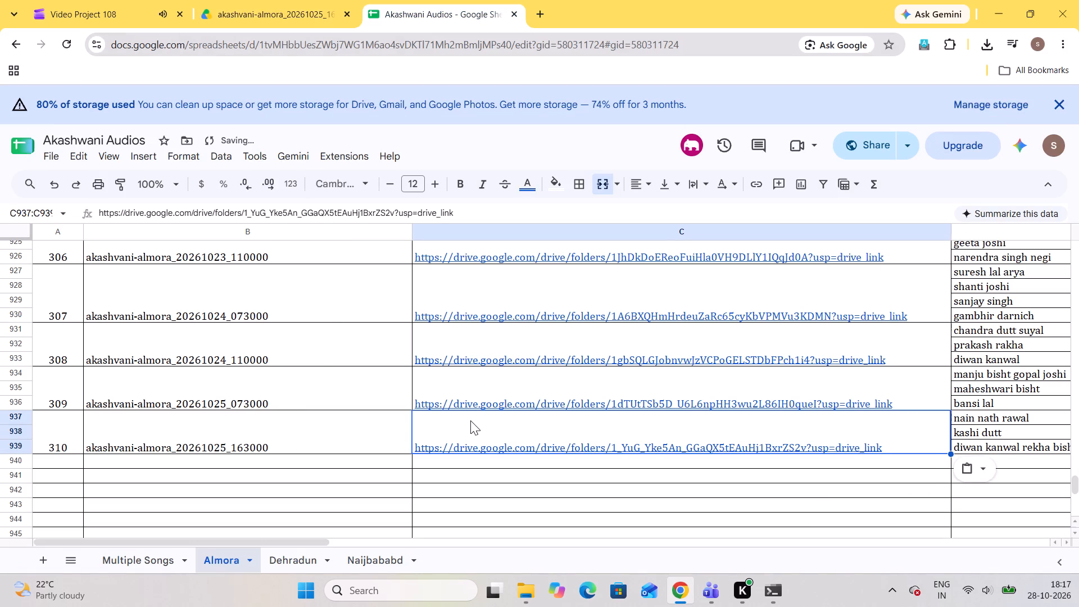
Copy the Drive link of the suwa sang bat krlu laa file from the akashvani-almora_20261025_163000 folder into cell G937 of the Almora sheet.
scroll(470, 420, left, 7)
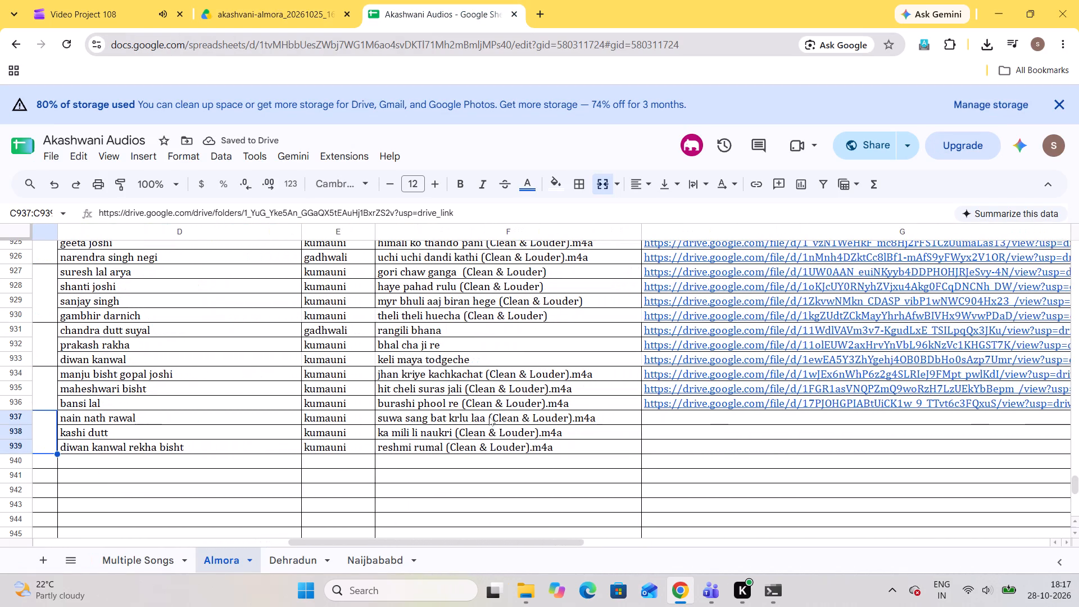
click(672, 415)
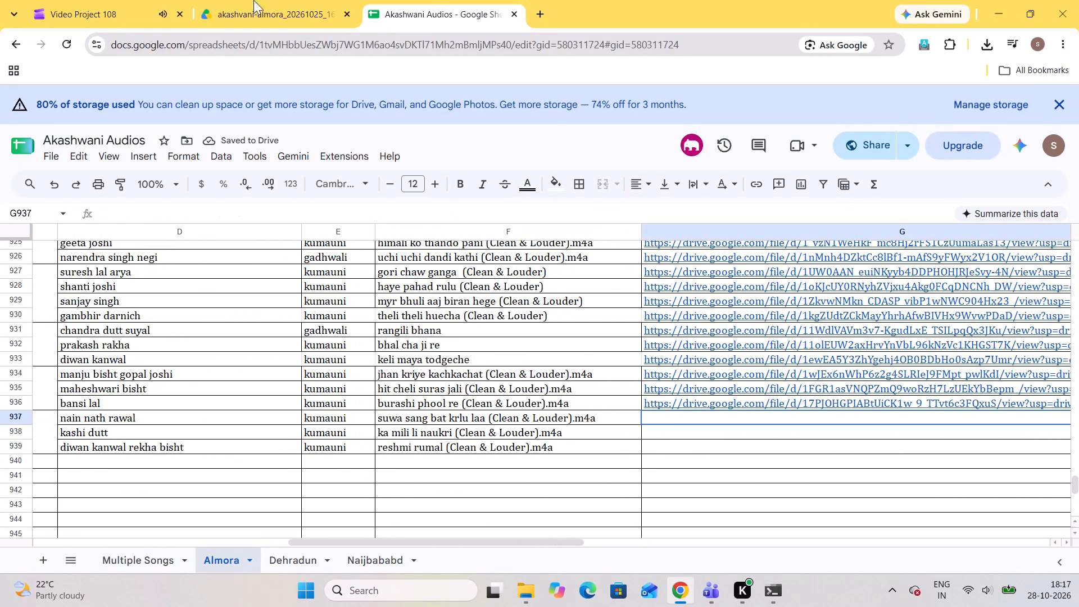
click(215, 7)
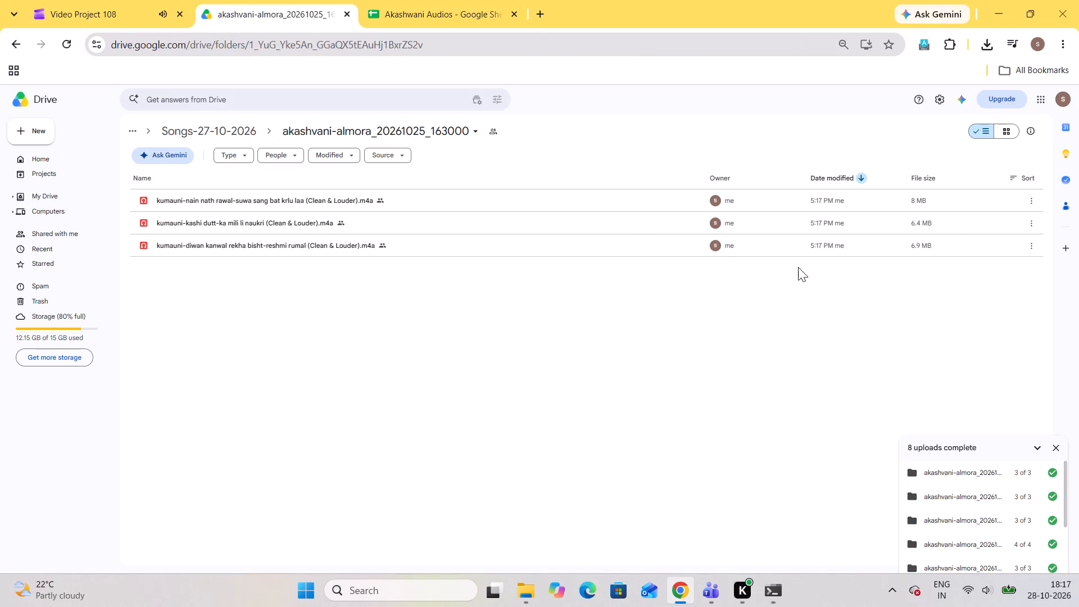
click(1027, 200)
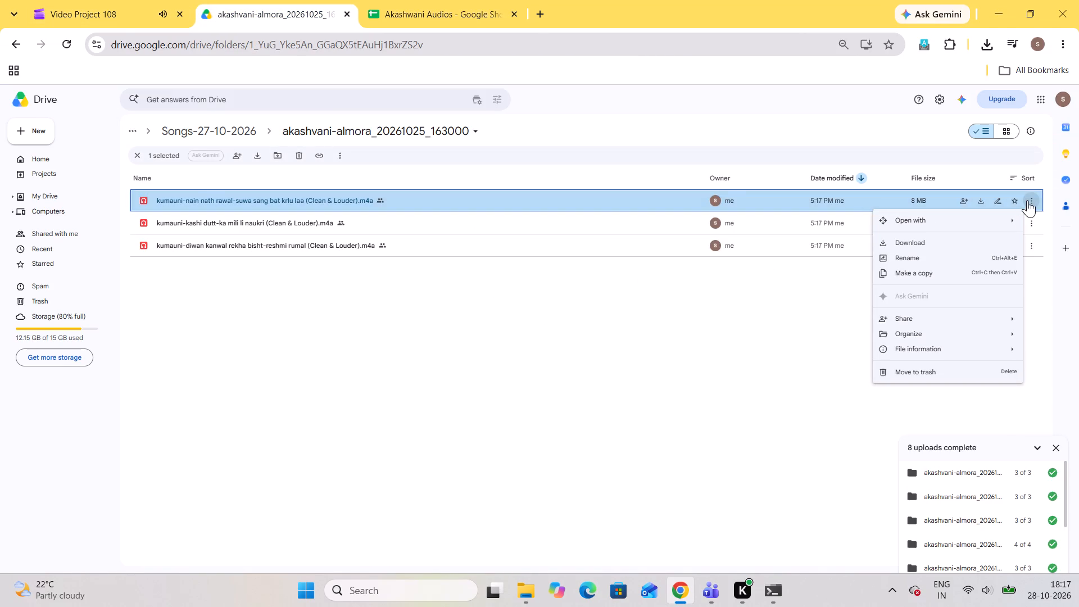
click(830, 342)
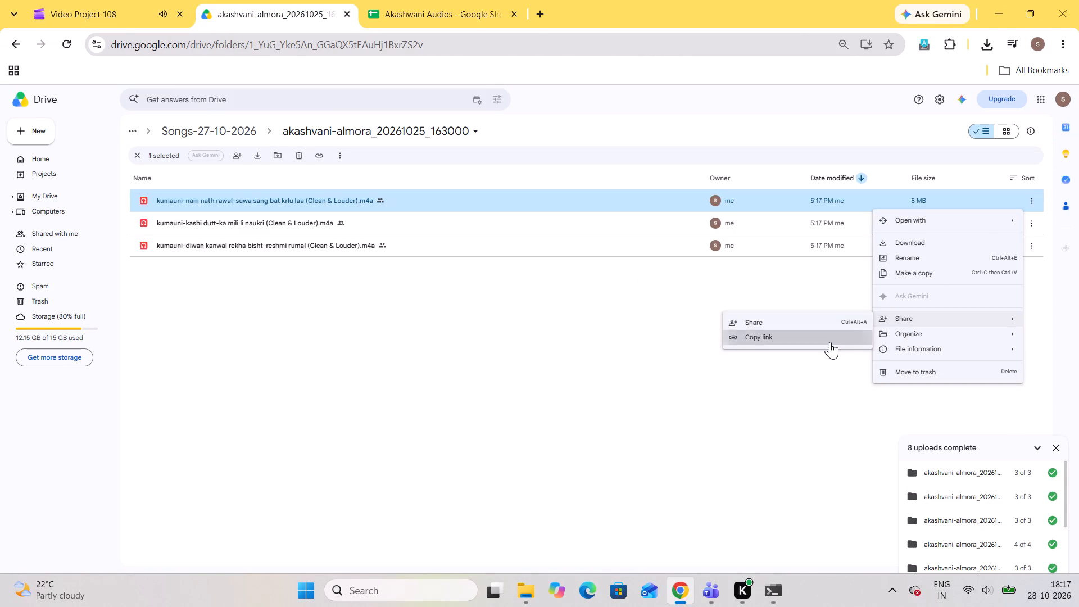
click(434, 15)
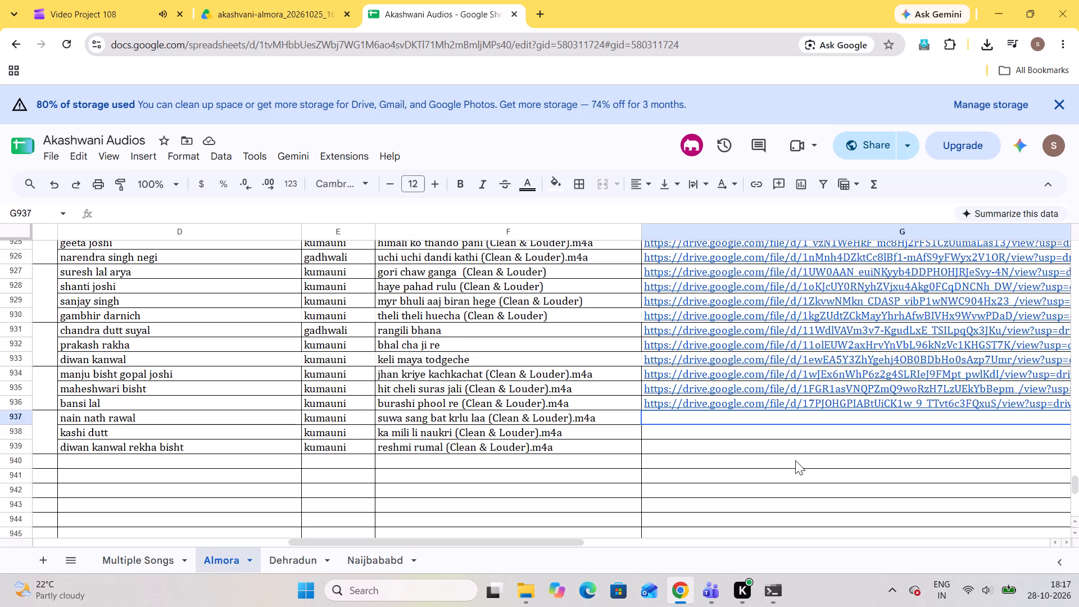
key(ctrl+v)
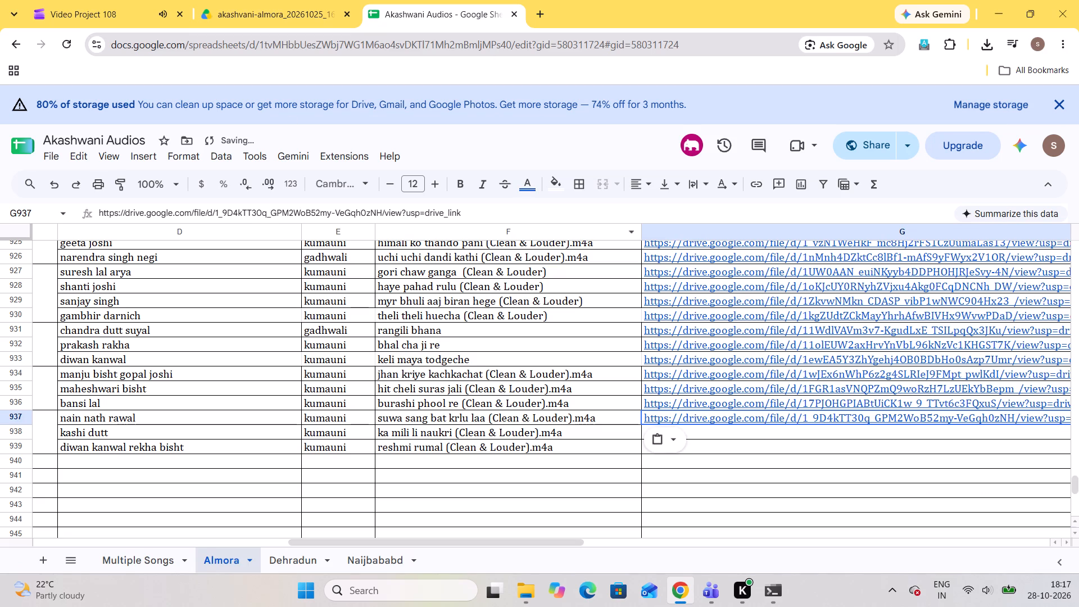
Copy the Drive link of the ka mili li naukri file into cell G938 of the Almora sheet.
click(268, 21)
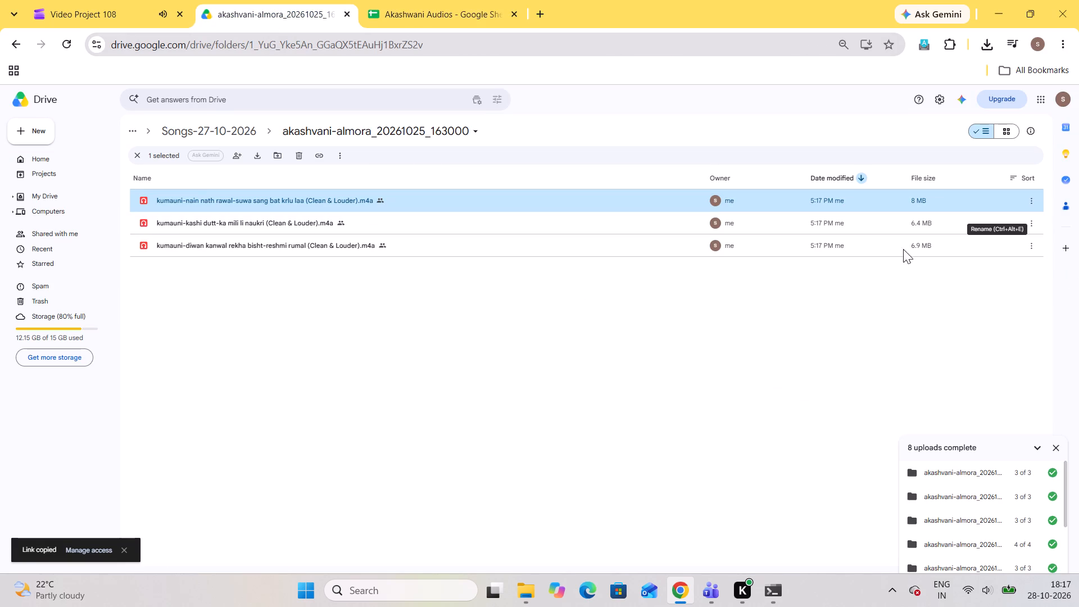
click(1031, 223)
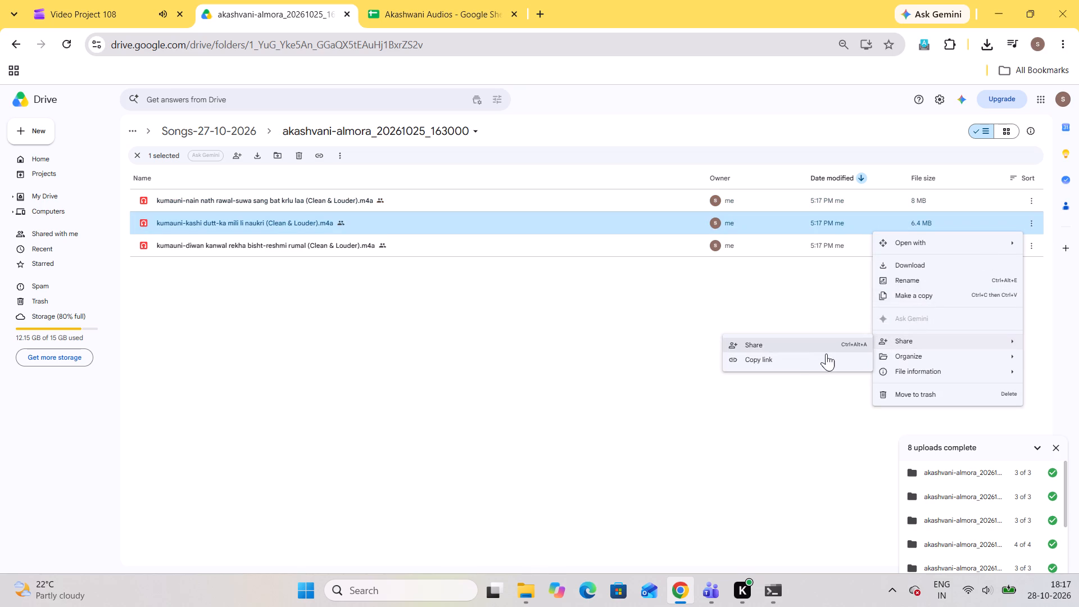
click(814, 359)
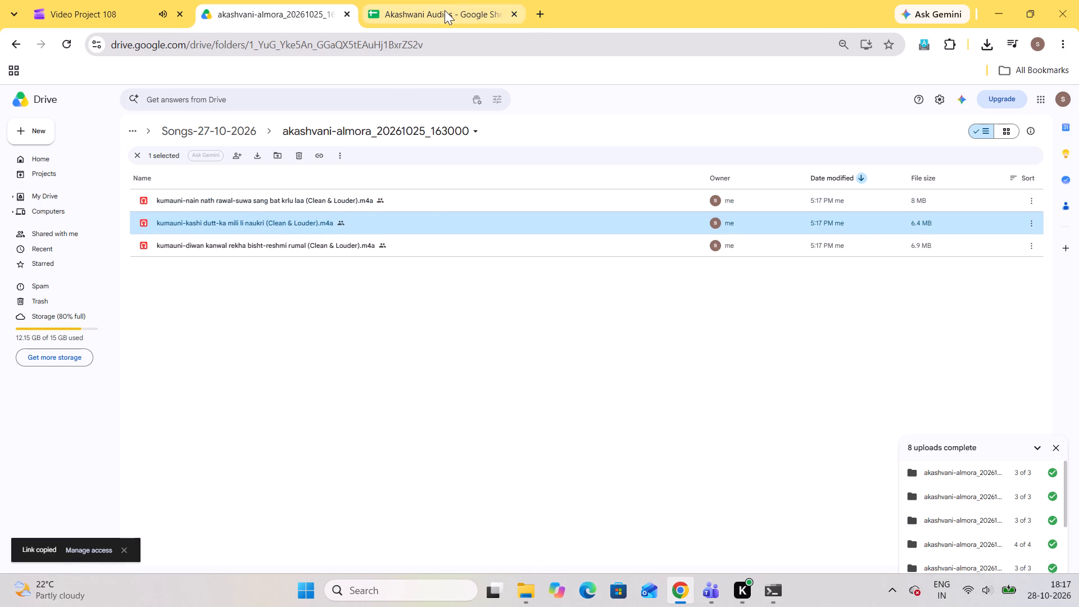
click(445, 10)
click(768, 432)
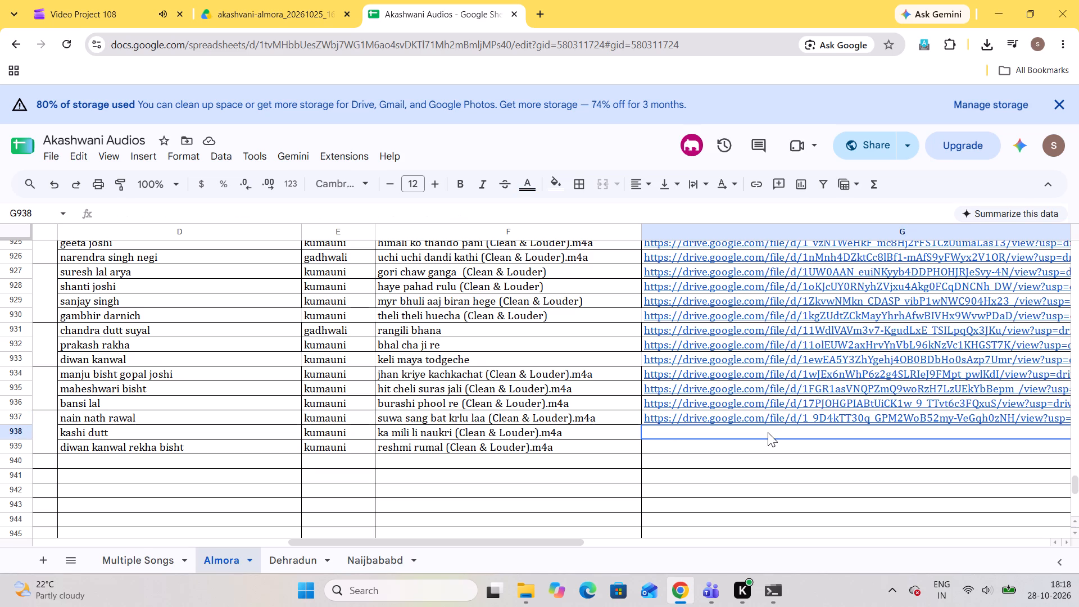
key(ctrl+v)
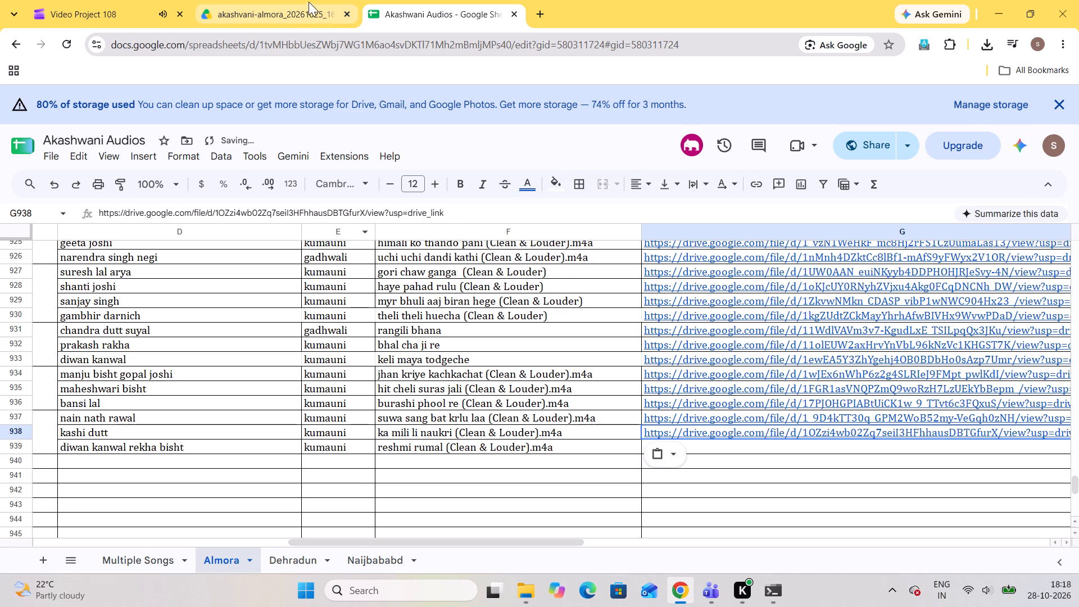
Copy the Drive link of the reshmi rumal file into cell G939 of the Almora sheet.
click(307, 3)
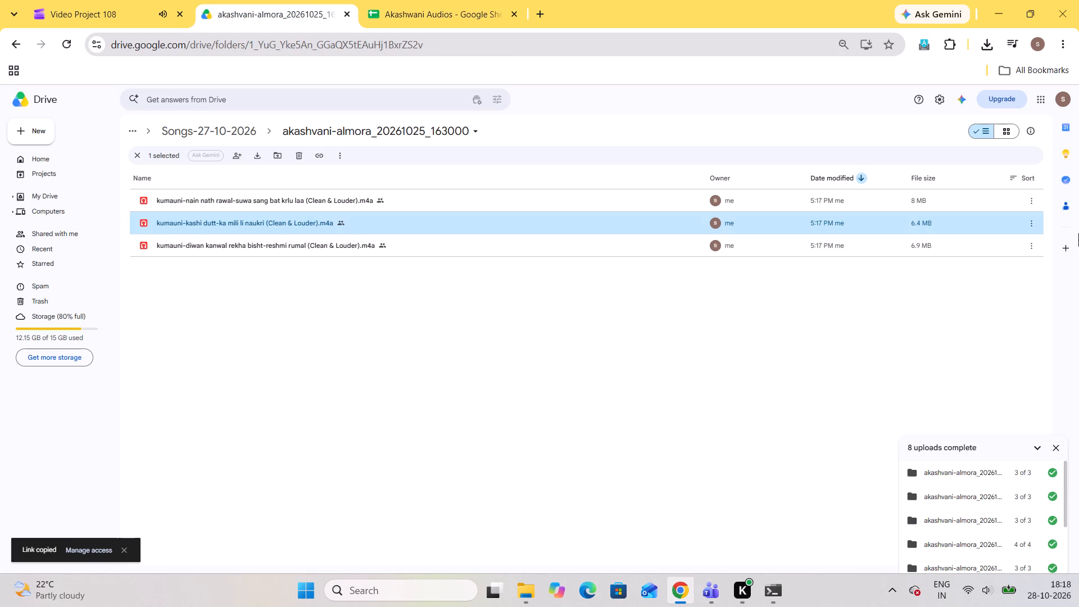
click(1027, 245)
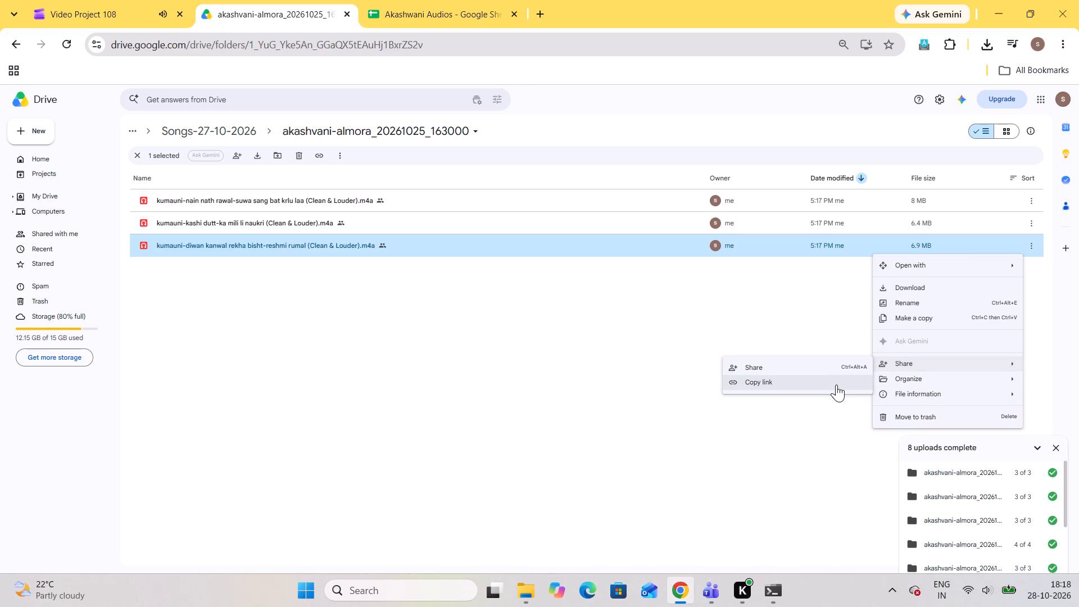
click(836, 384)
click(426, 25)
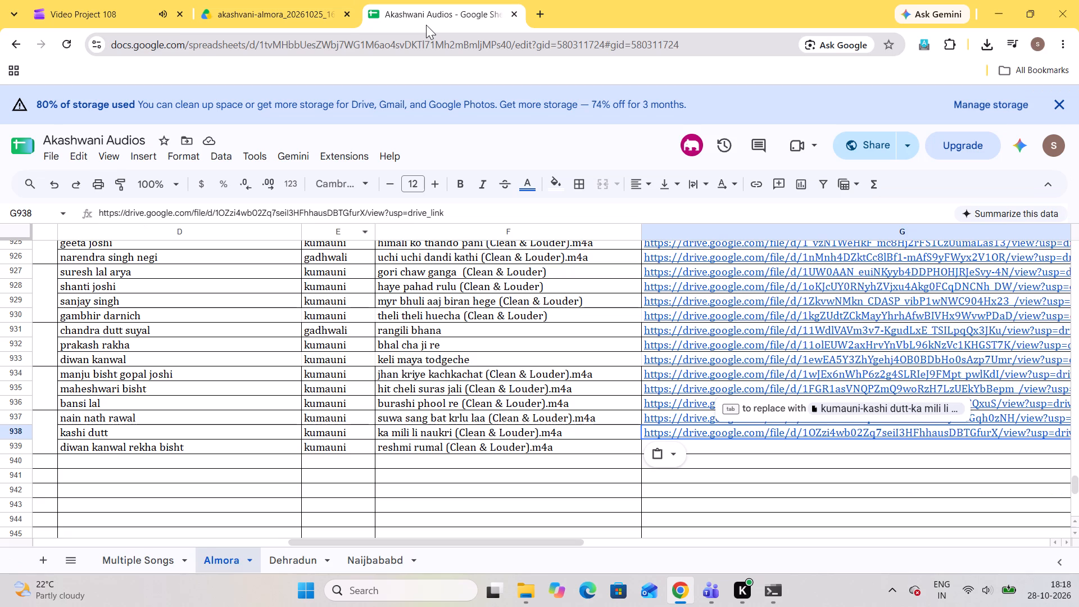
click(747, 445)
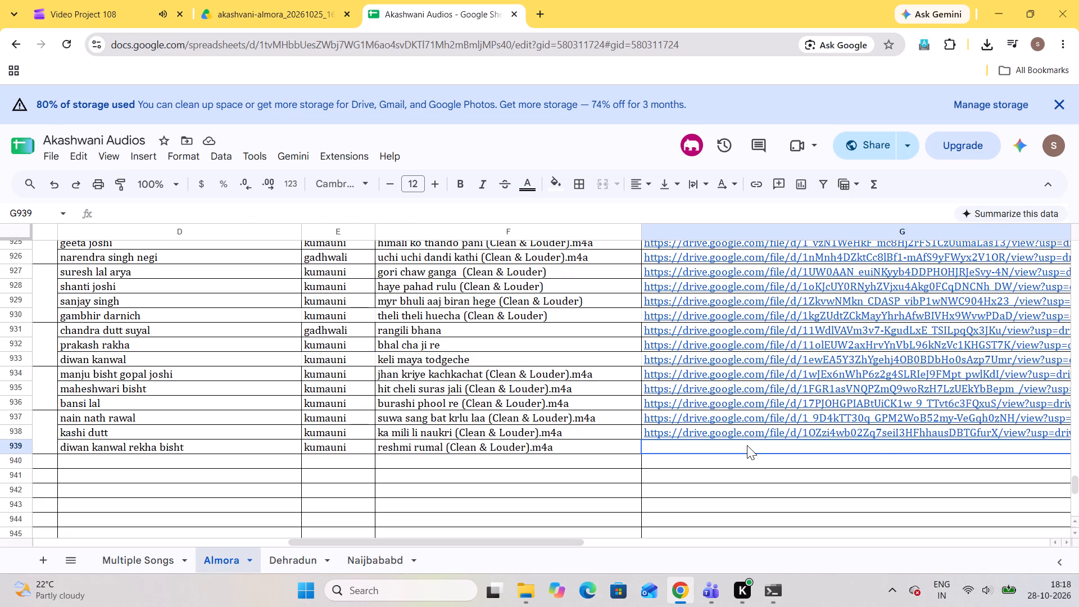
key(ctrl+v)
scroll(747, 445, right, 5)
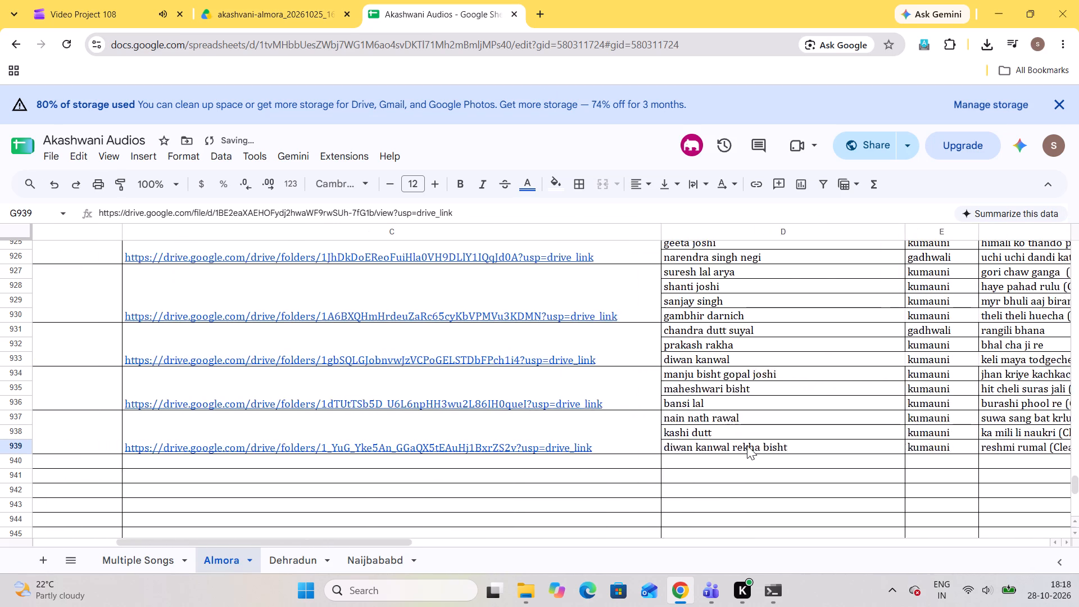
Delete all the akashvani-almora folders from the 27-10-2026 folder inside Akashwani Audio_dehradoon in Drive.
scroll(747, 445, right, 3)
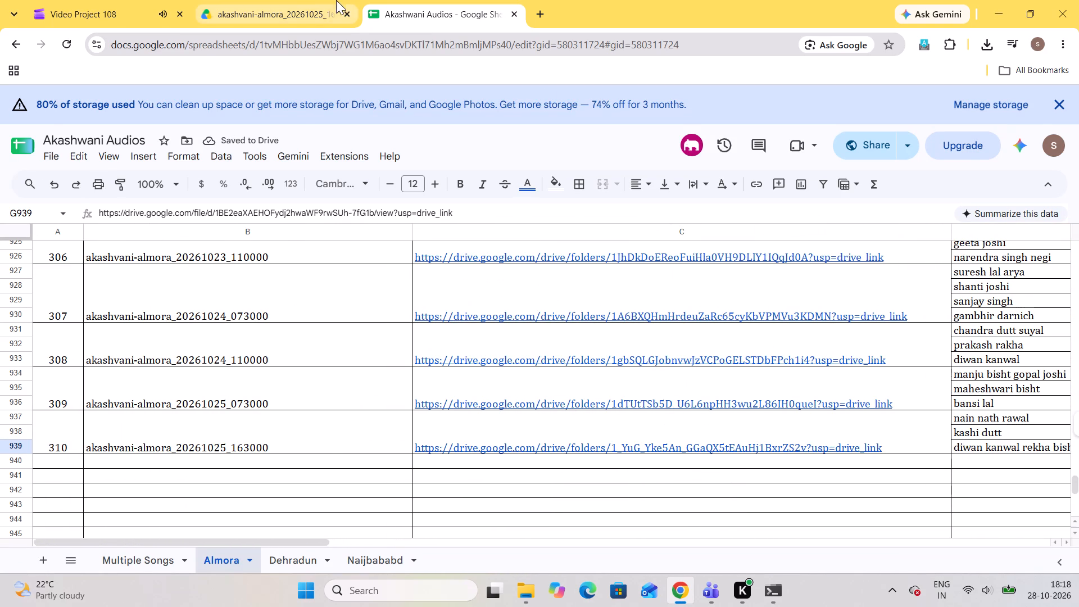
click(310, 7)
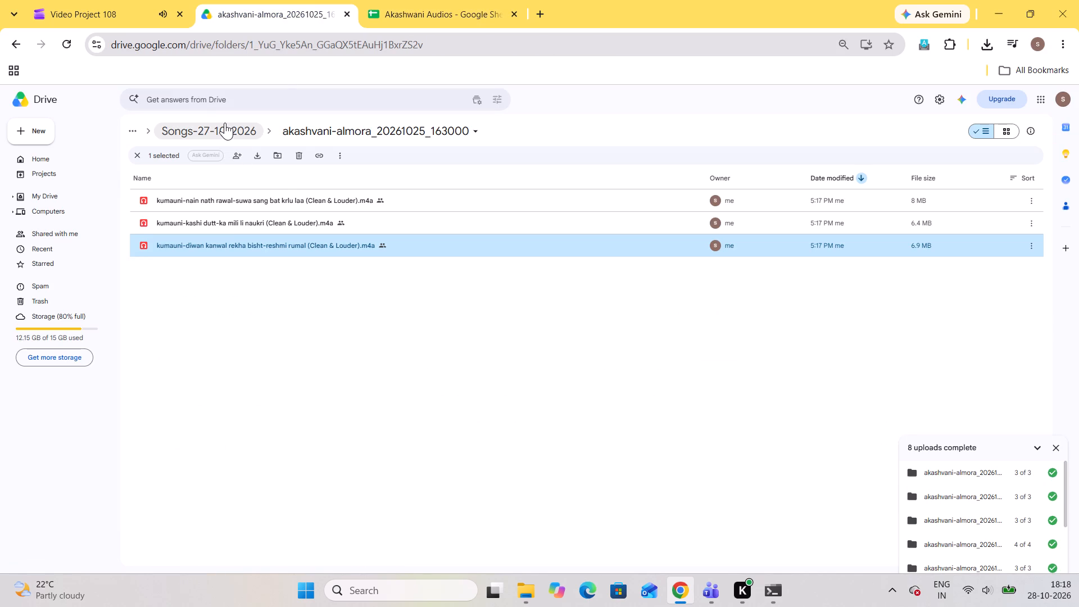
click(225, 123)
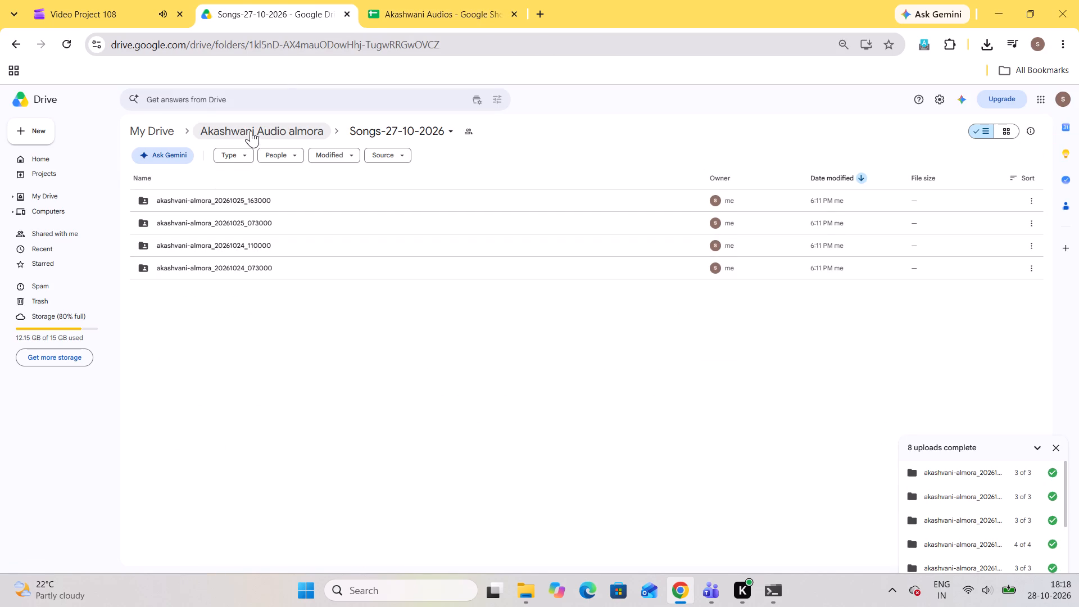
click(179, 130)
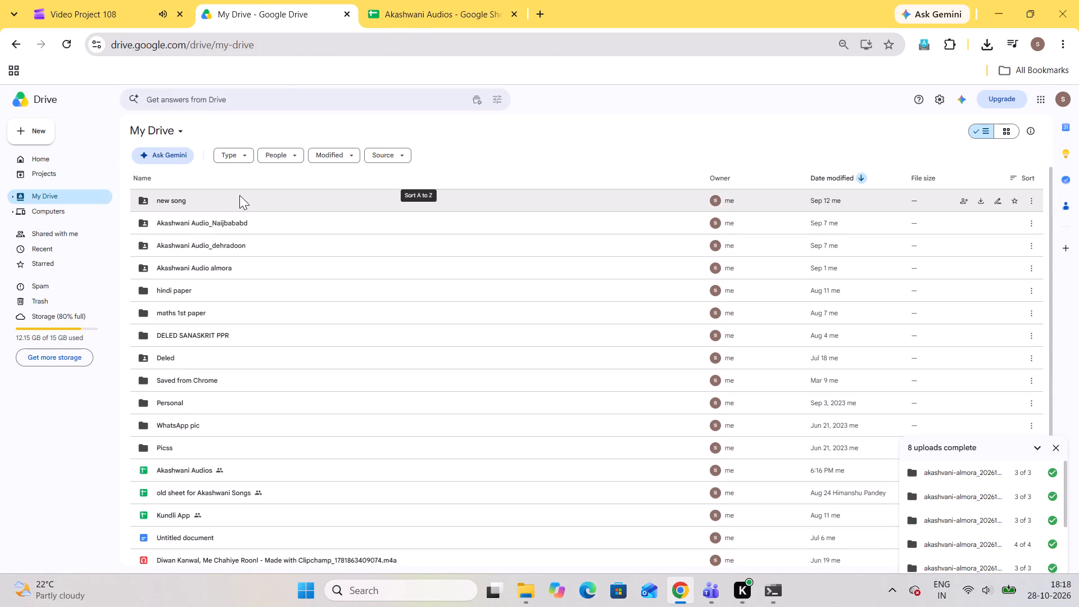
double_click(219, 243)
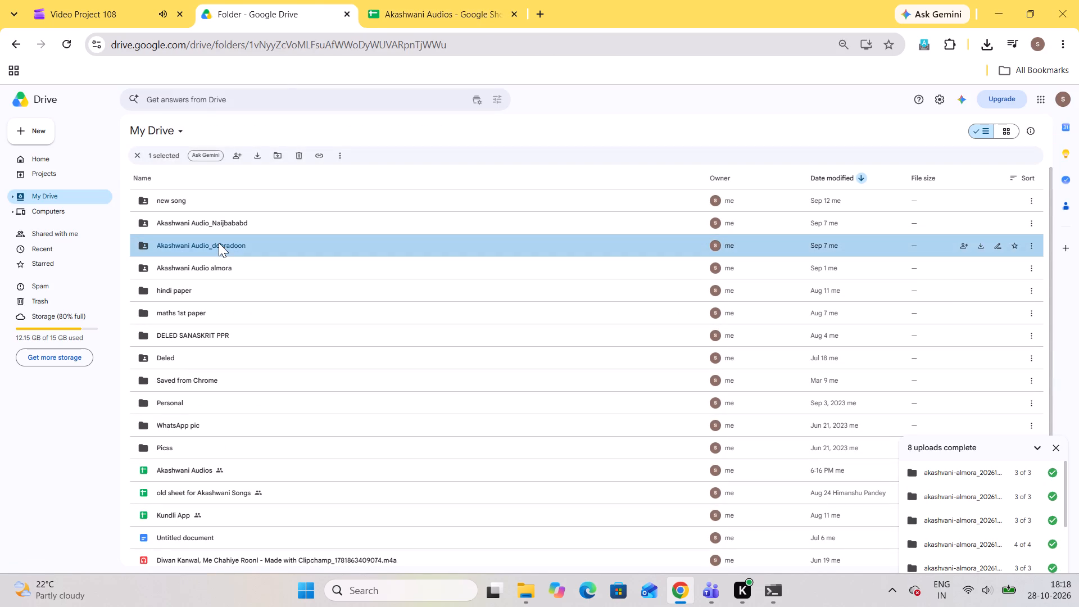
double_click(229, 194)
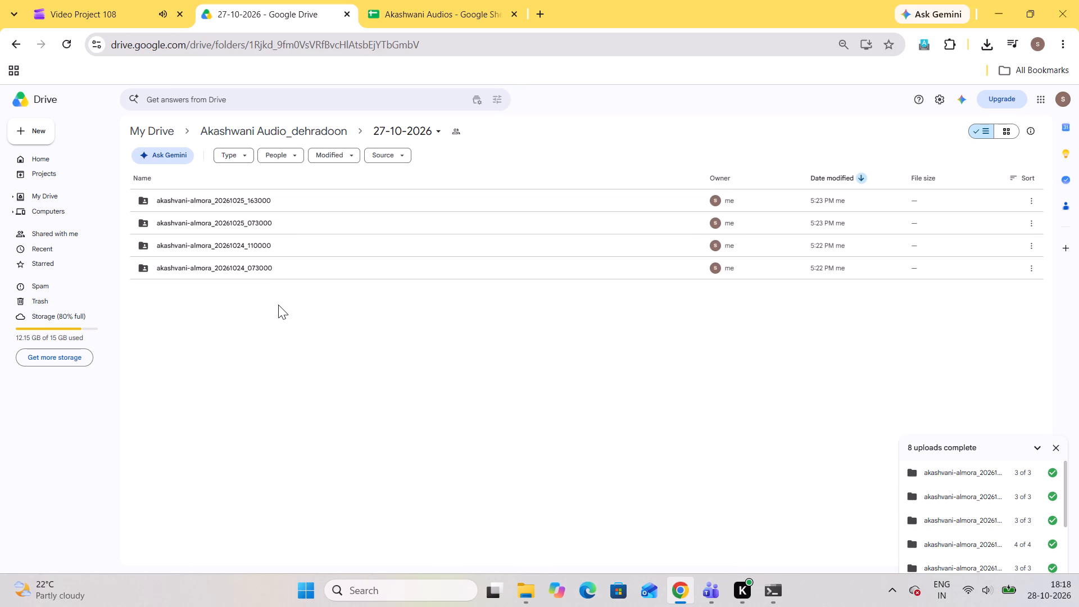
key(ctrl+a)
key(Delete)
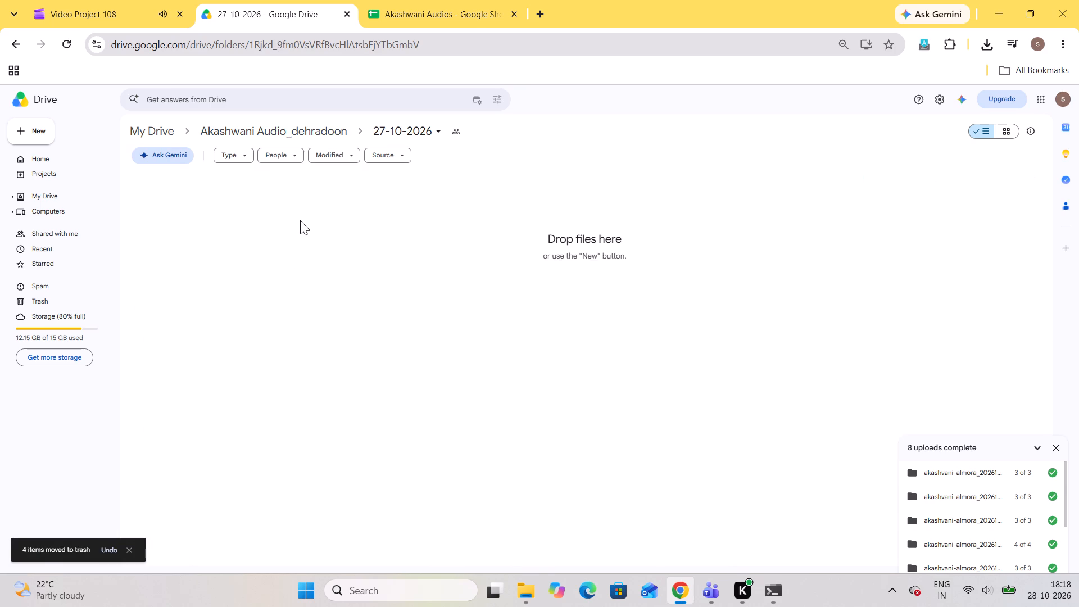
Start a folder upload into Akashwani Audio_dehradoon's 27-10-2026 folder, browsing to the local 28-10-2026 folder for the source.
right_click(300, 220)
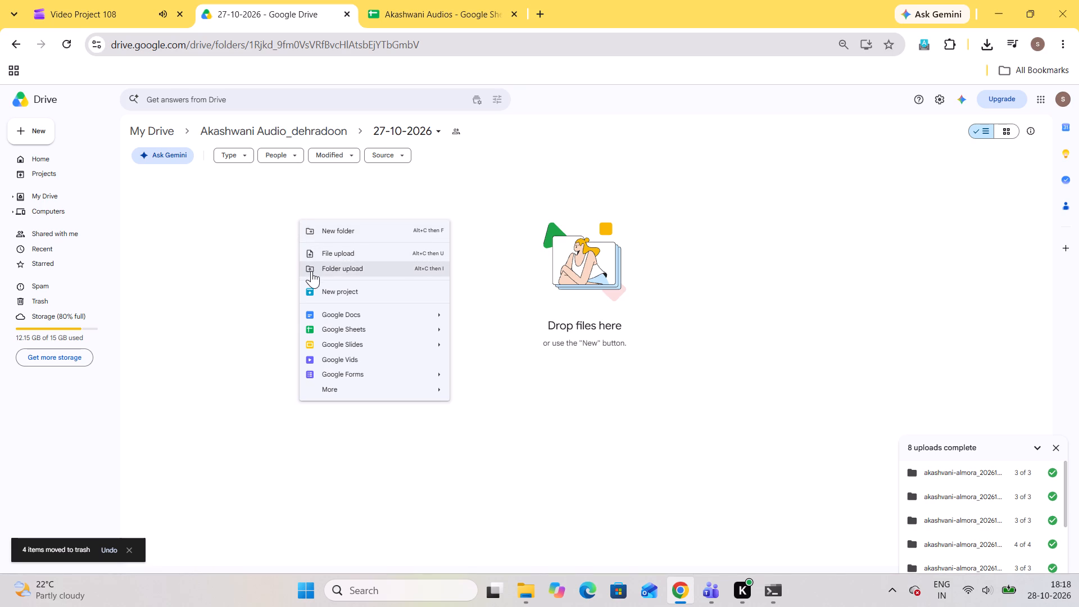
click(311, 271)
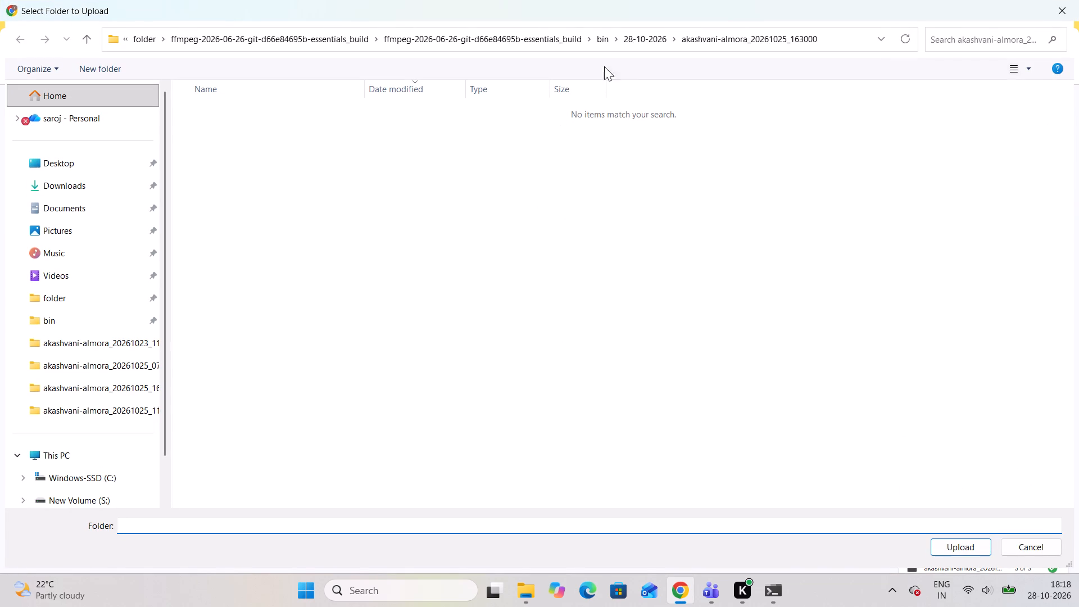
click(637, 40)
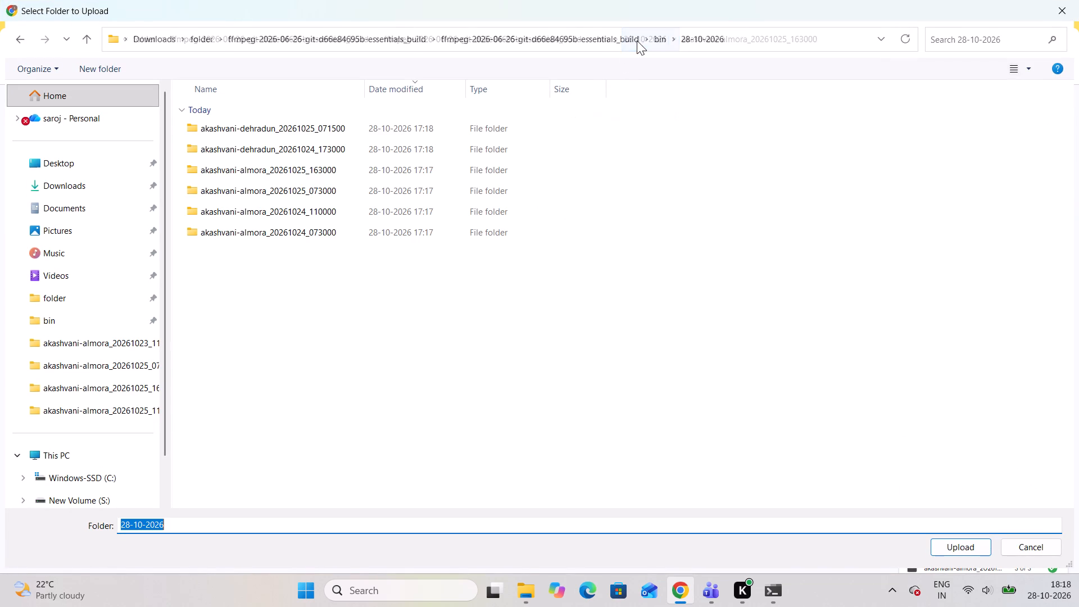